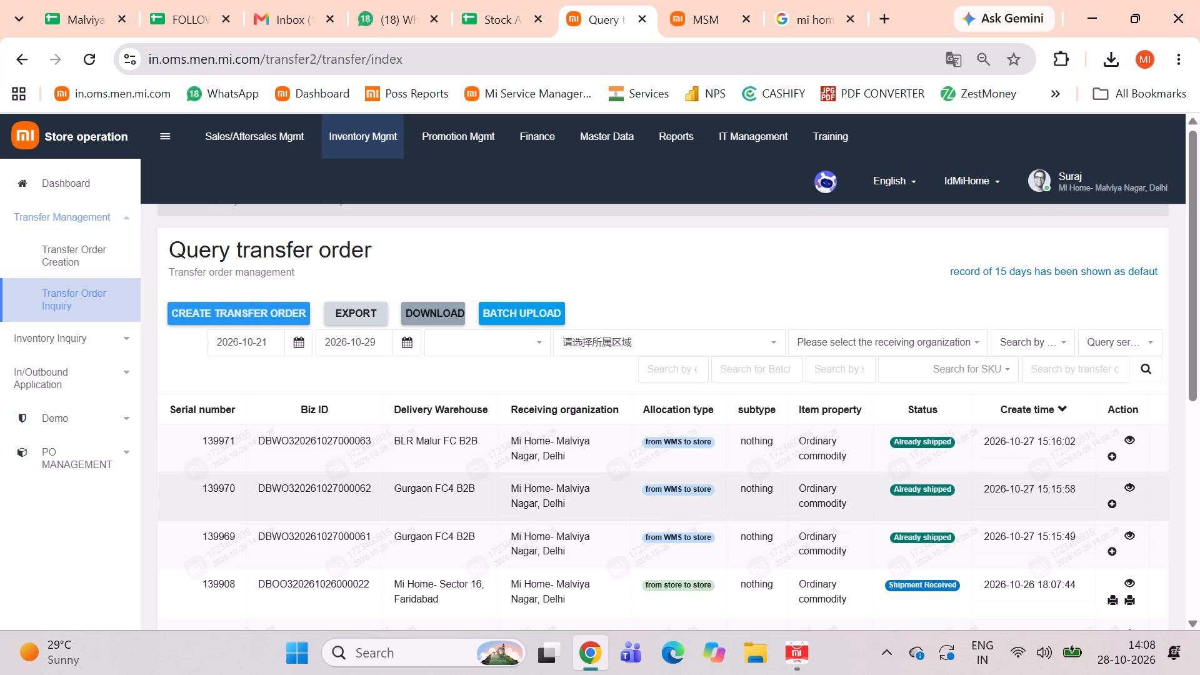
# Check the product and serial number details of transfer order 139971 from BLR Malur FC B2B, and return to the order list.
pyautogui.scroll(-1, 831, 481)
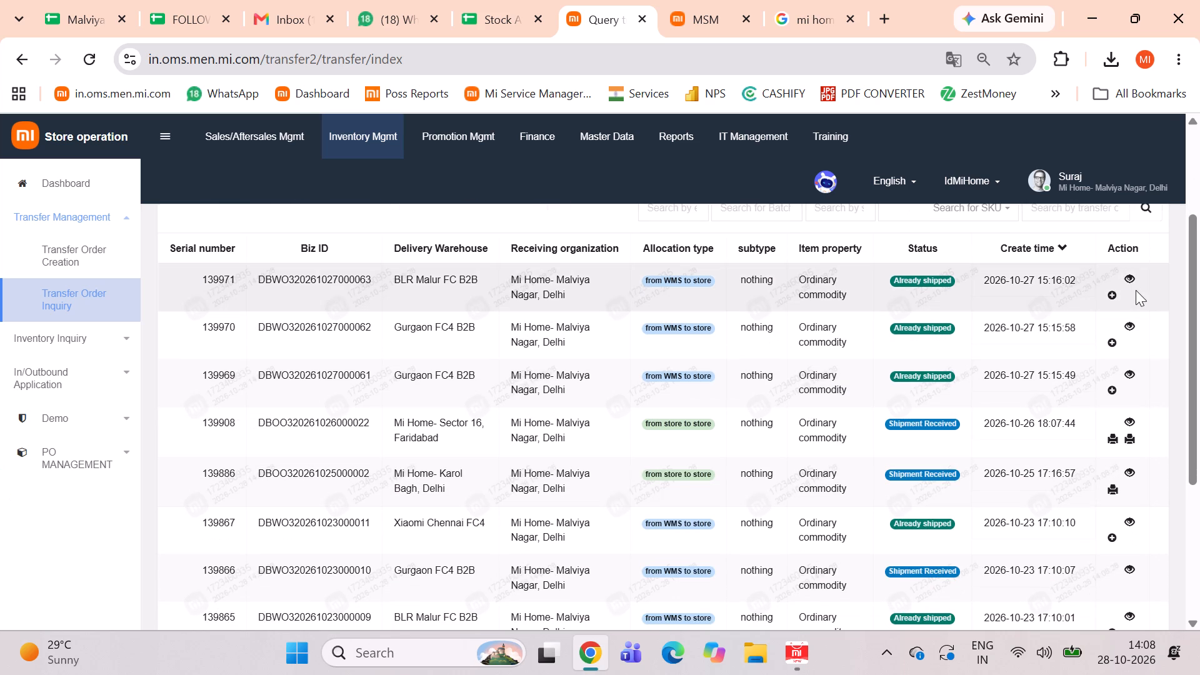
pyautogui.click(1132, 279)
pyautogui.scroll(-3, 750, 516)
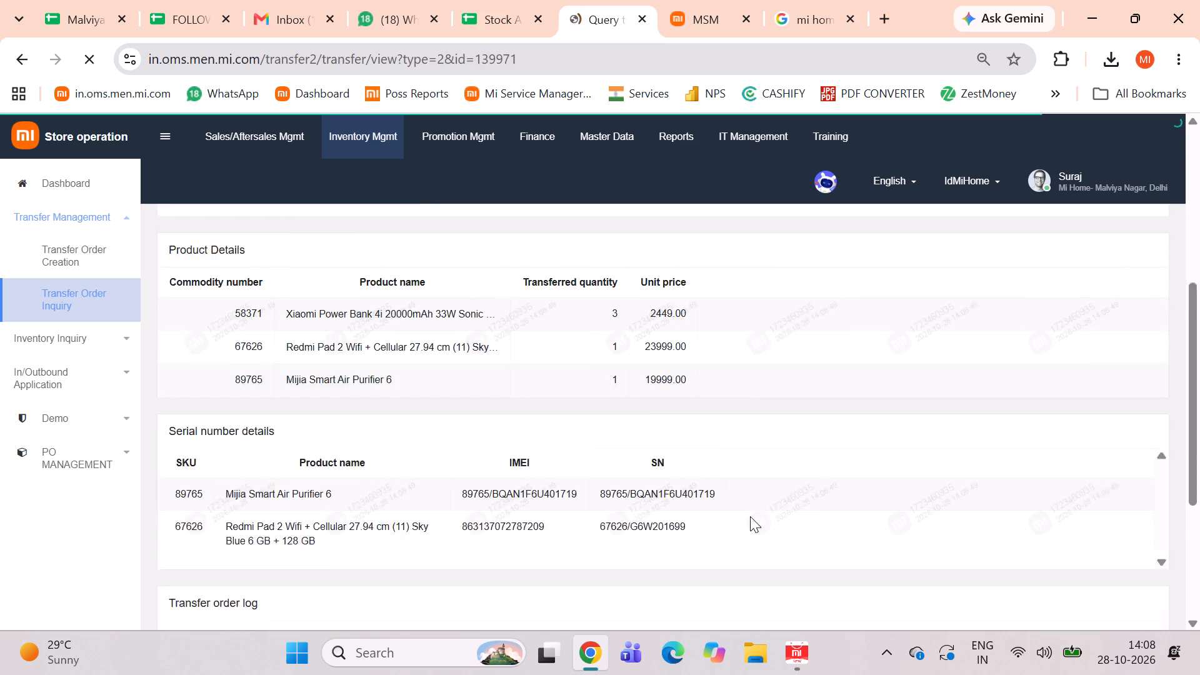
pyautogui.scroll(-1, 750, 516)
pyautogui.scroll(1, 750, 516)
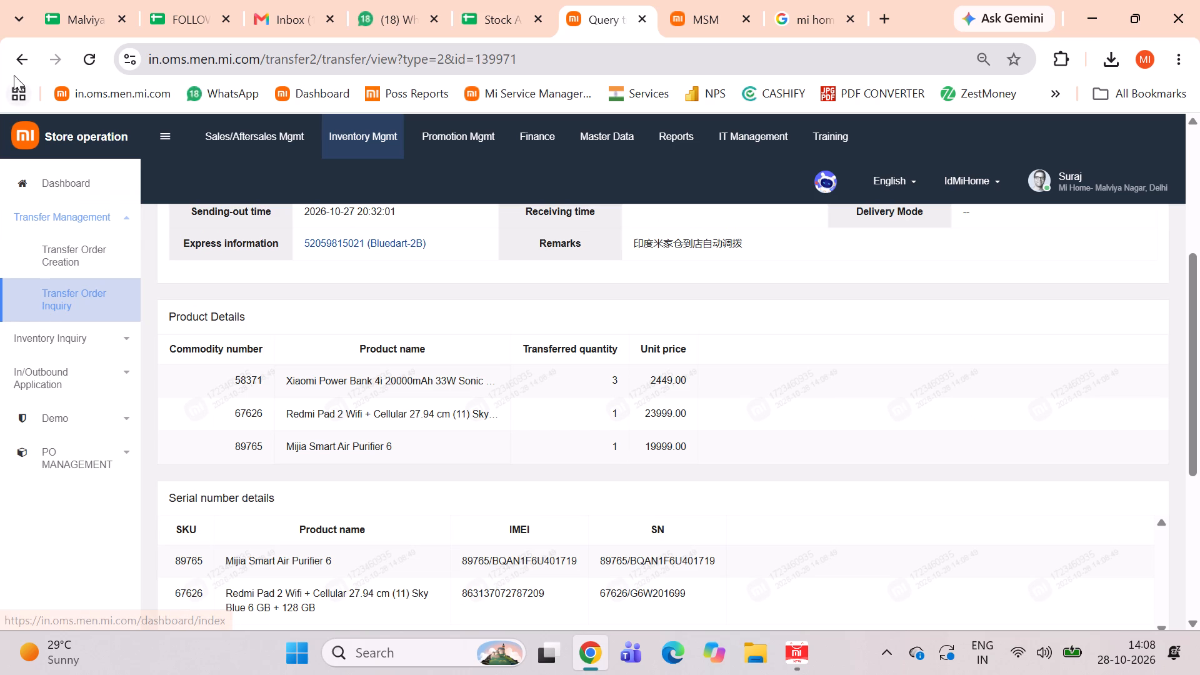
pyautogui.click(16, 60)
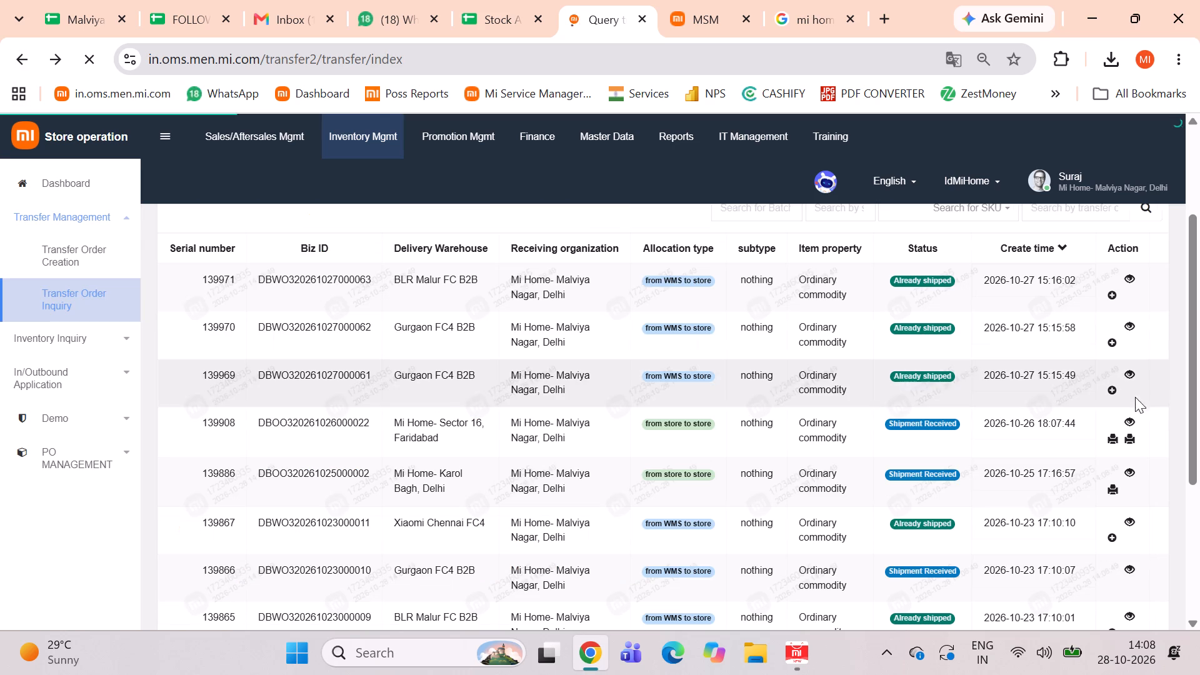
# Check the shipment information and product details of transfer order 139970 from Gurgaon FC4 B2B, and return to the order list.
pyautogui.click(1128, 327)
pyautogui.scroll(-1, 534, 544)
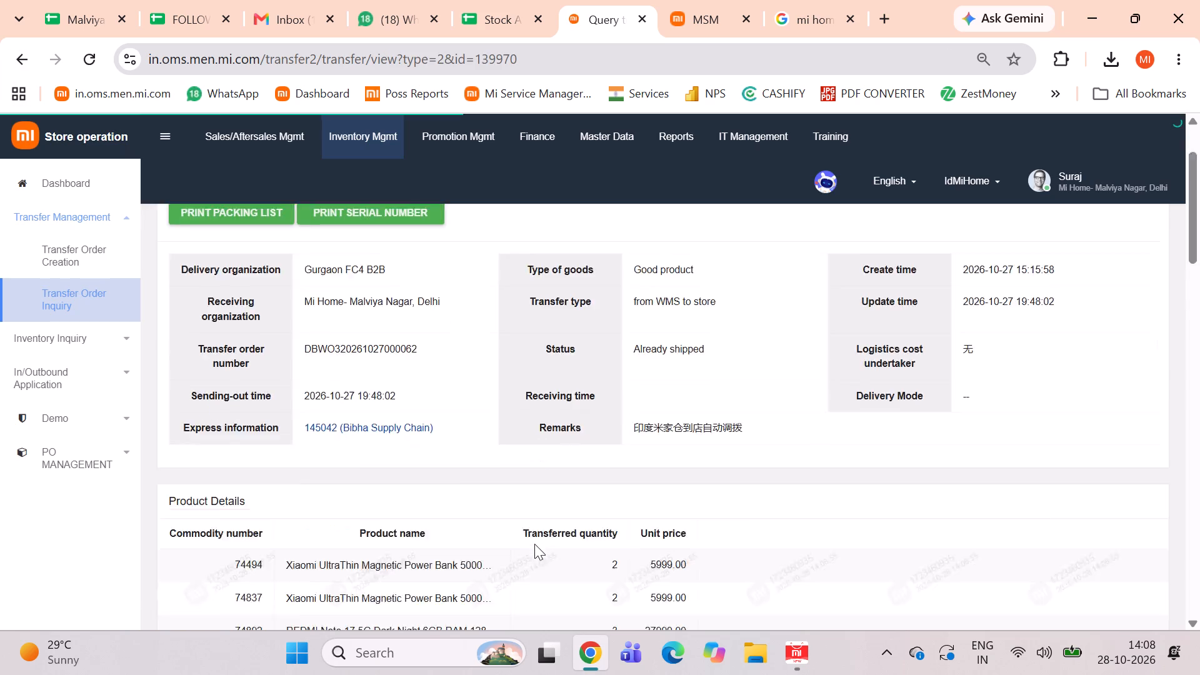
pyautogui.scroll(-3, 534, 544)
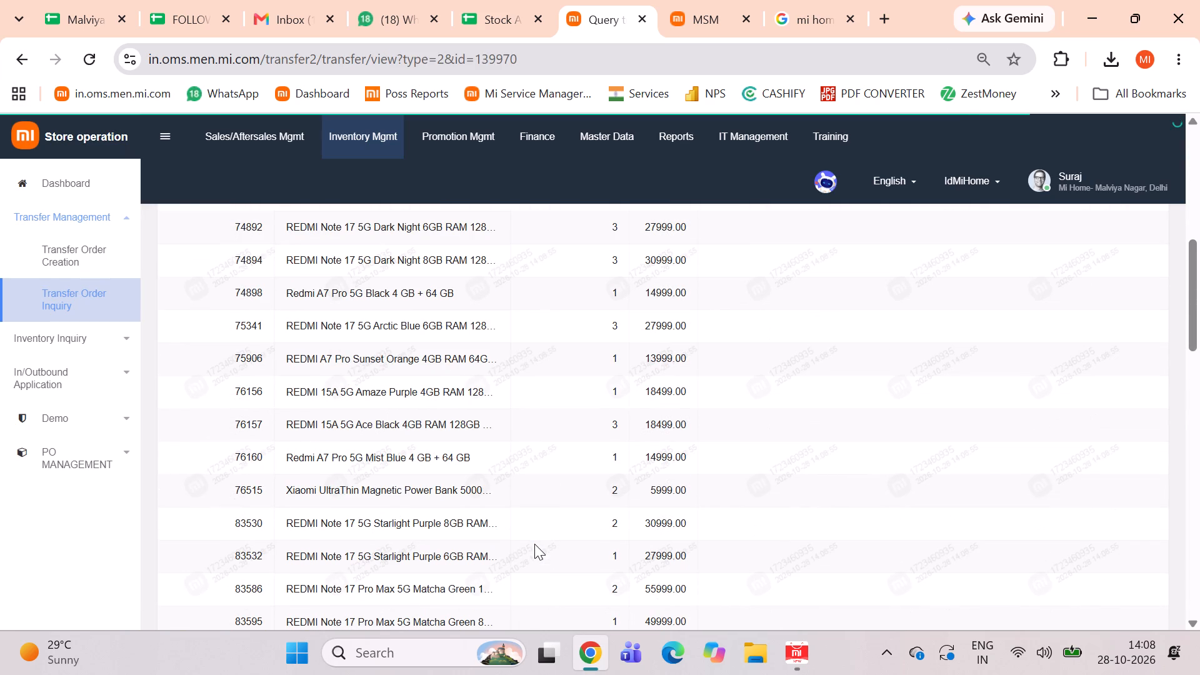
pyautogui.scroll(-1, 534, 544)
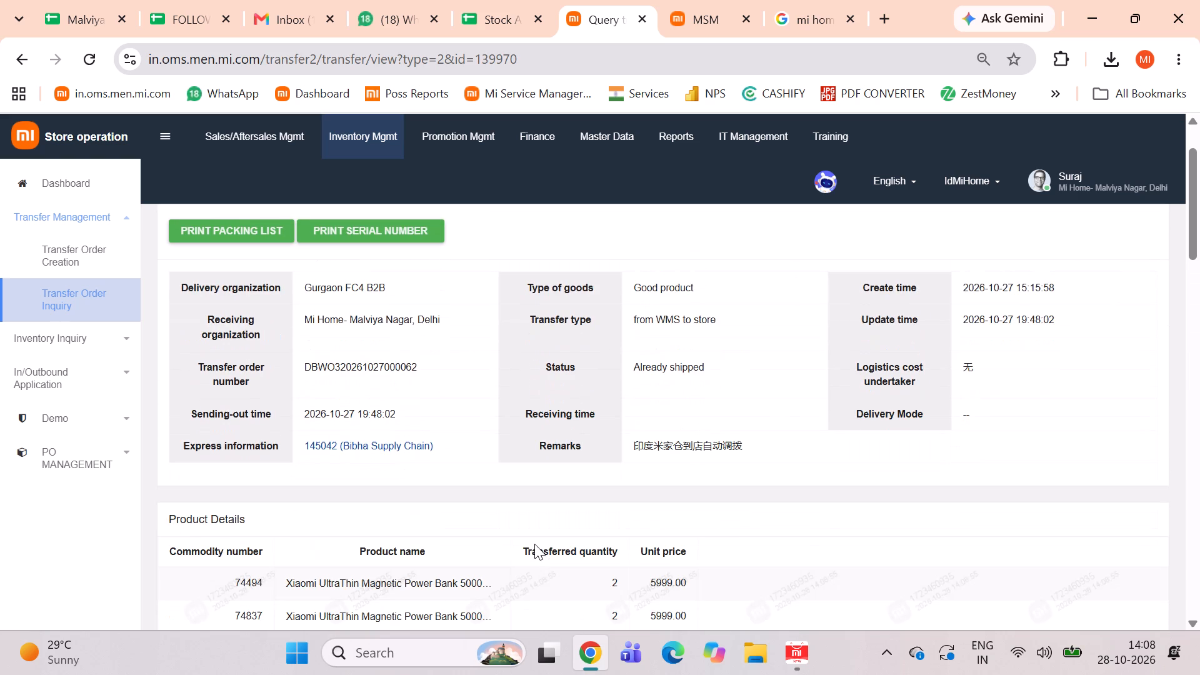
pyautogui.scroll(-1, 534, 544)
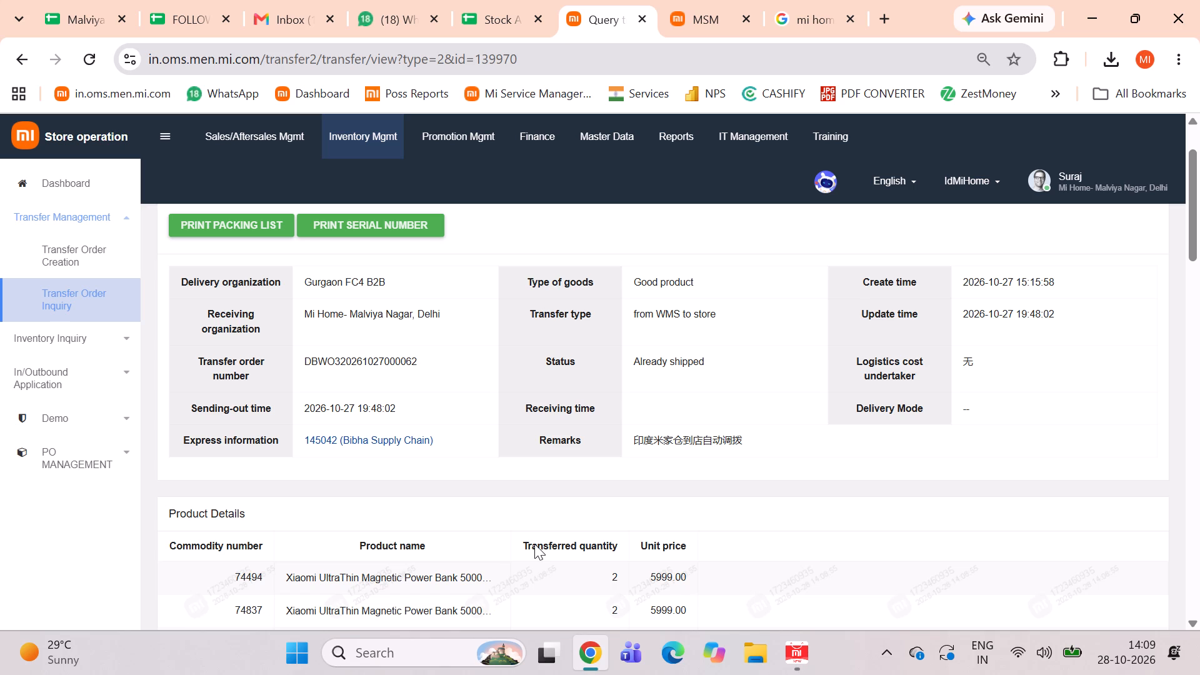
pyautogui.click(26, 60)
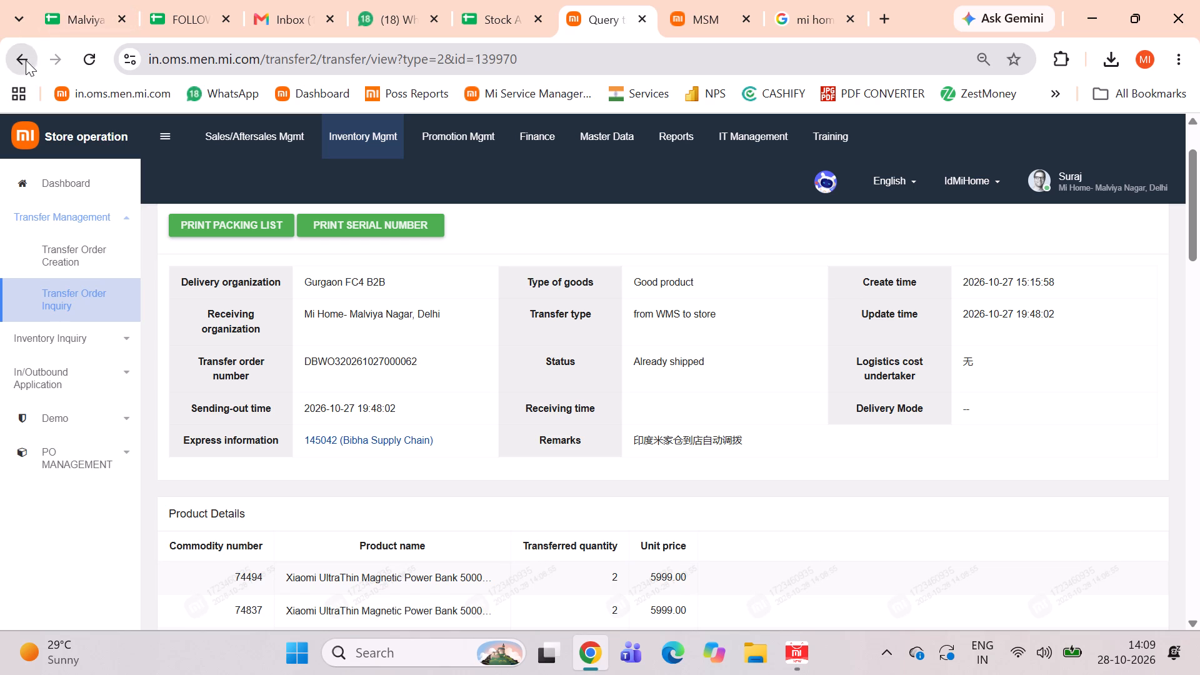
pyautogui.click(321, 115)
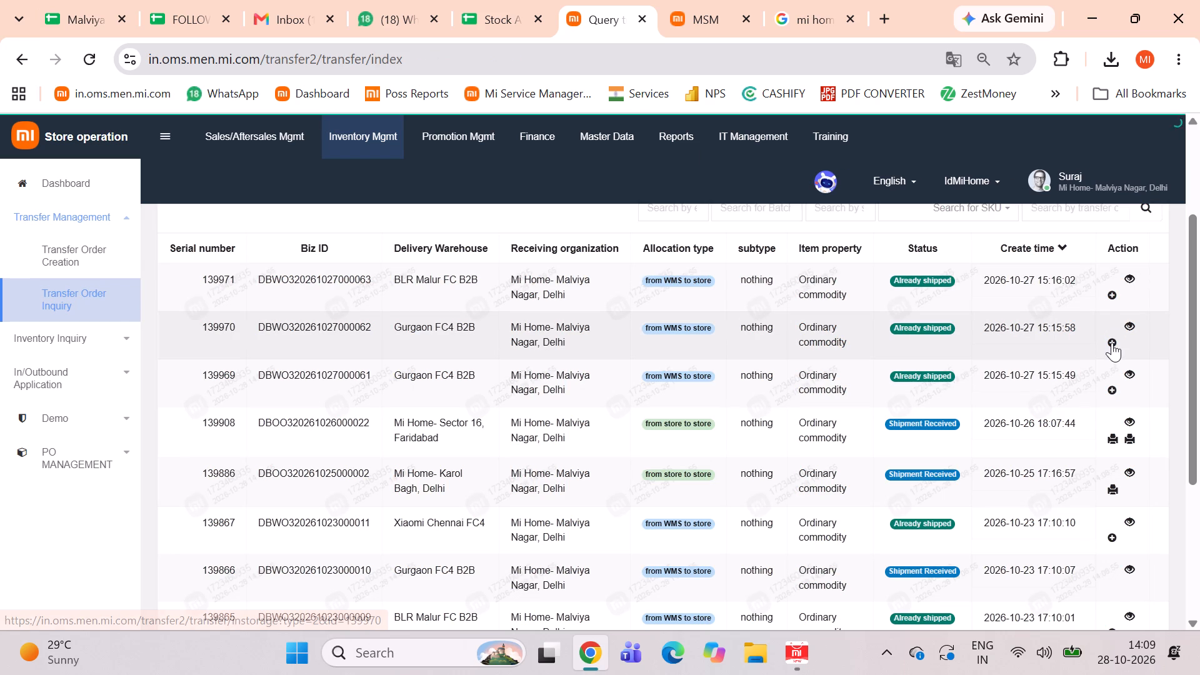
# Open the in-storage page of transfer order 139970 and go through its product lines available for scanning.
pyautogui.click(1112, 342)
pyautogui.scroll(-1, 722, 436)
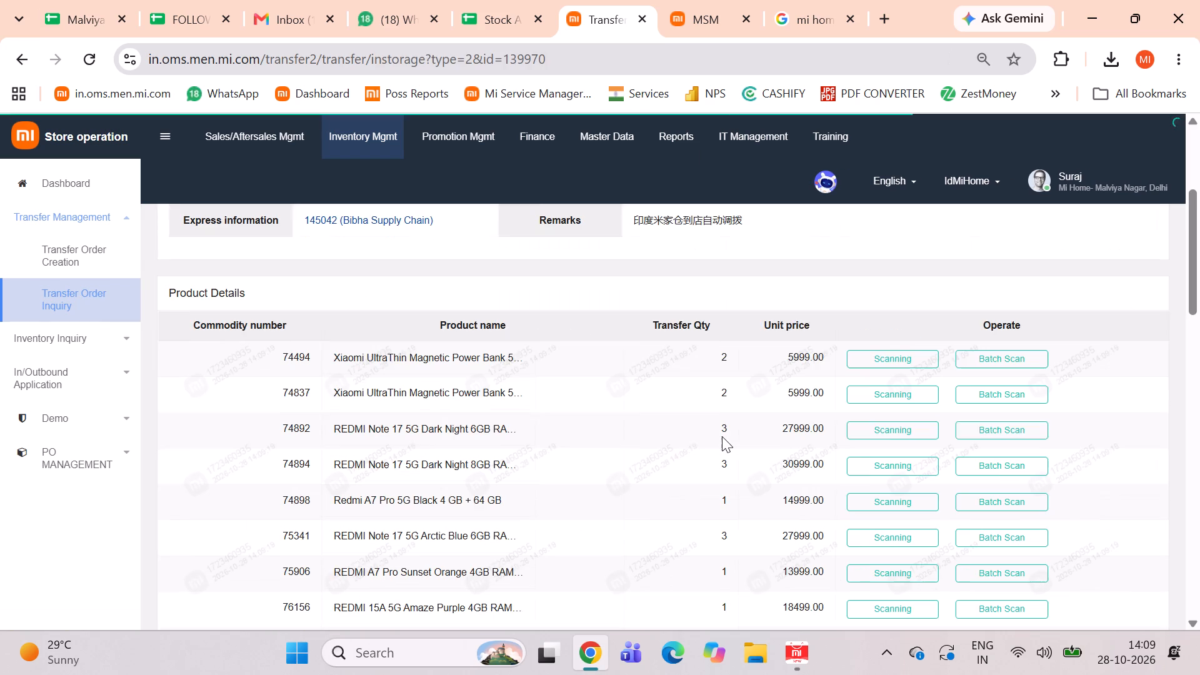
pyautogui.scroll(-1, 722, 436)
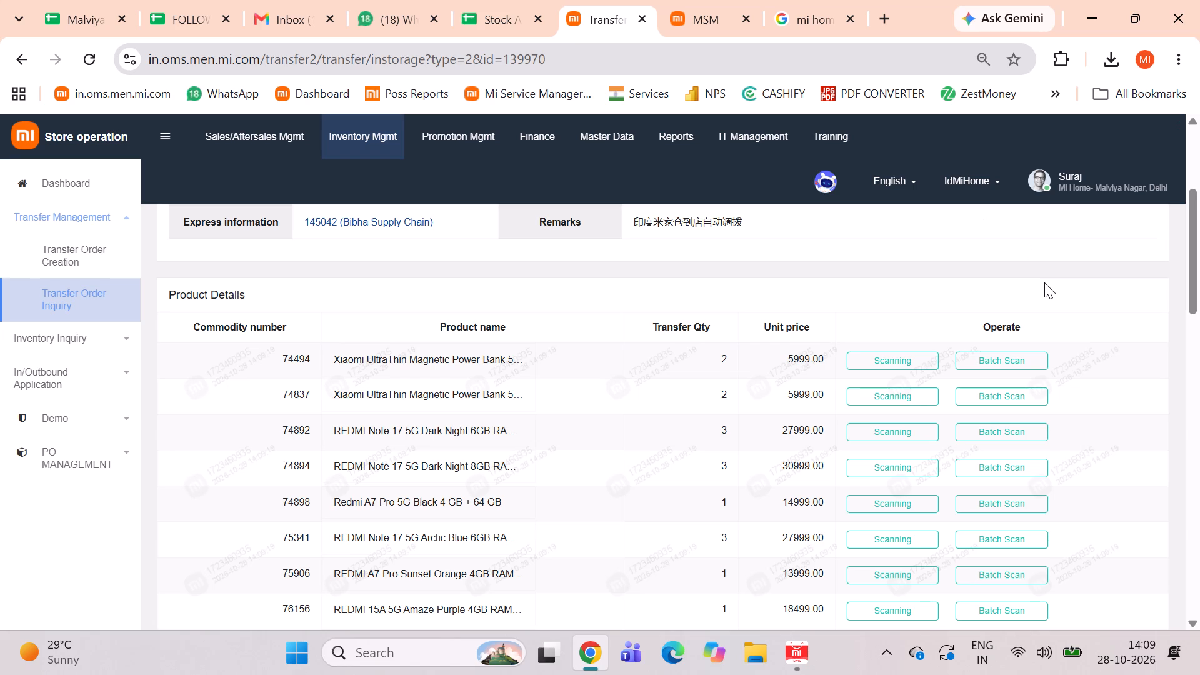
pyautogui.scroll(-1, 811, 435)
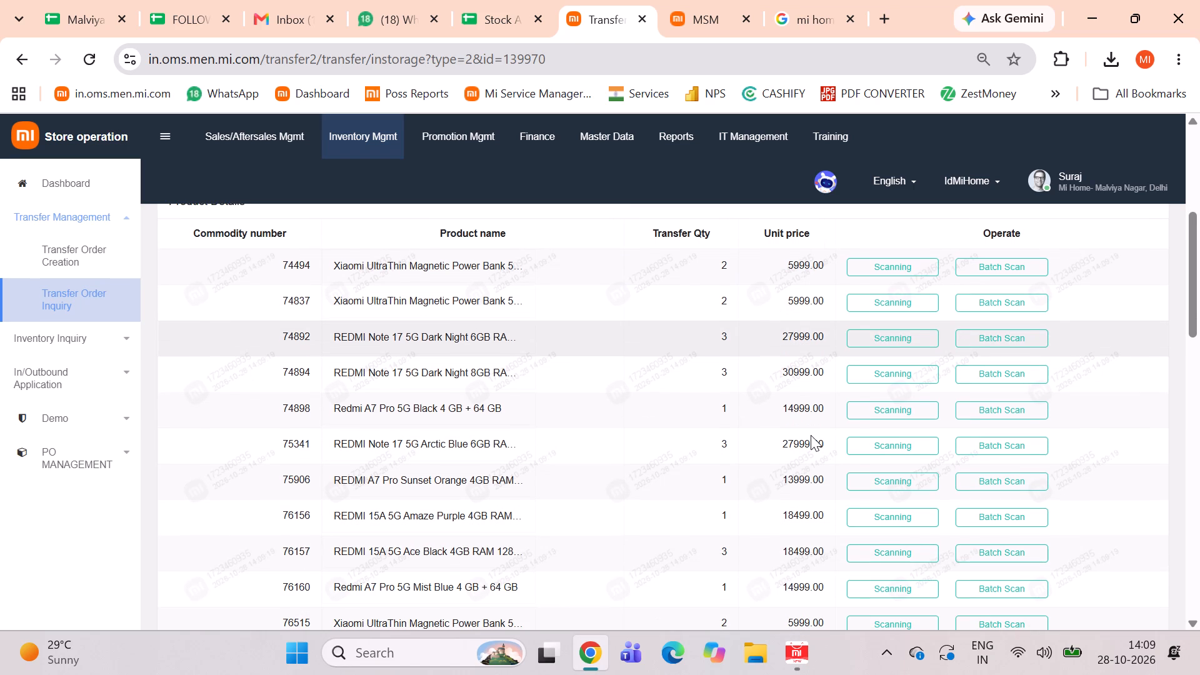
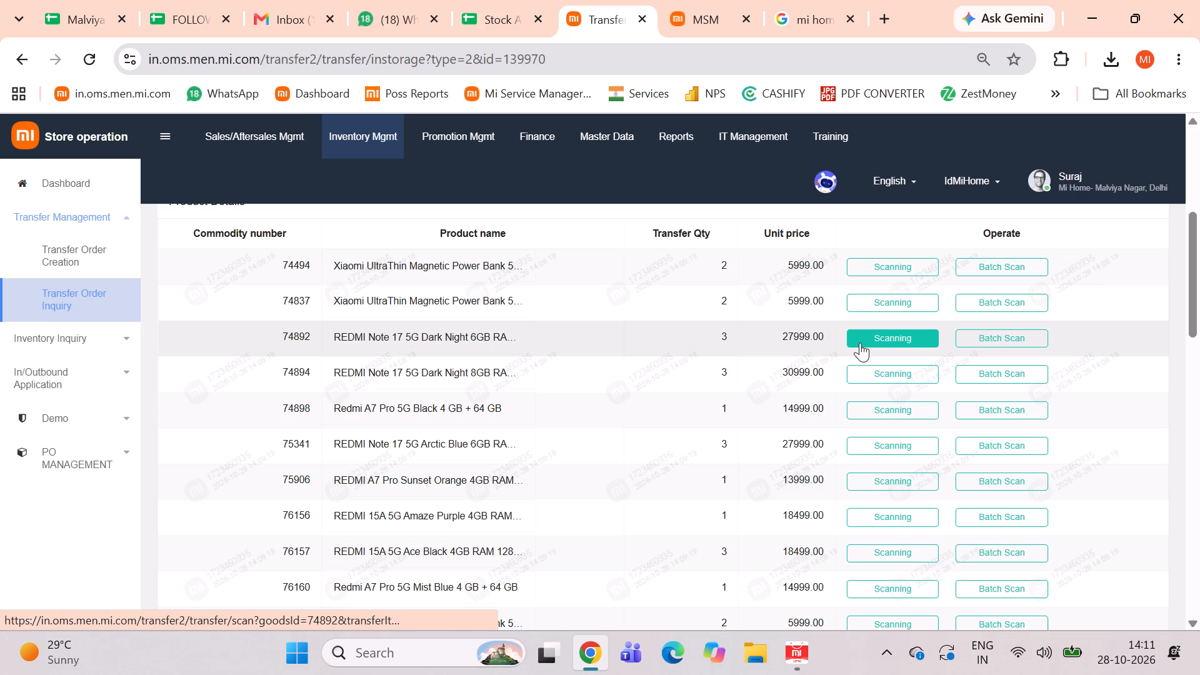
# Scan in serial numbers 74892/G6XA05061, 74892/G6XA02785 and 74892/G6XA01347 for the REDMI Note 17 5G Dark Night 6GB, commodity 74892.
pyautogui.click(860, 342)
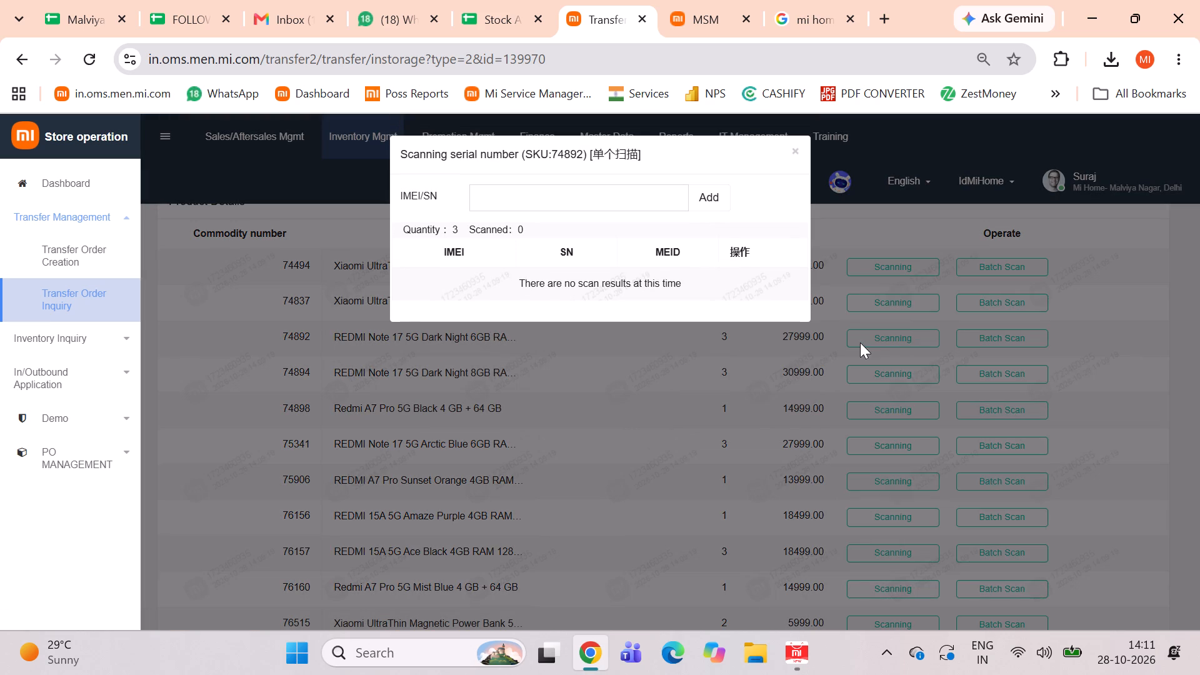
pyautogui.write('74892/G6XA05061')
pyautogui.press('Return')
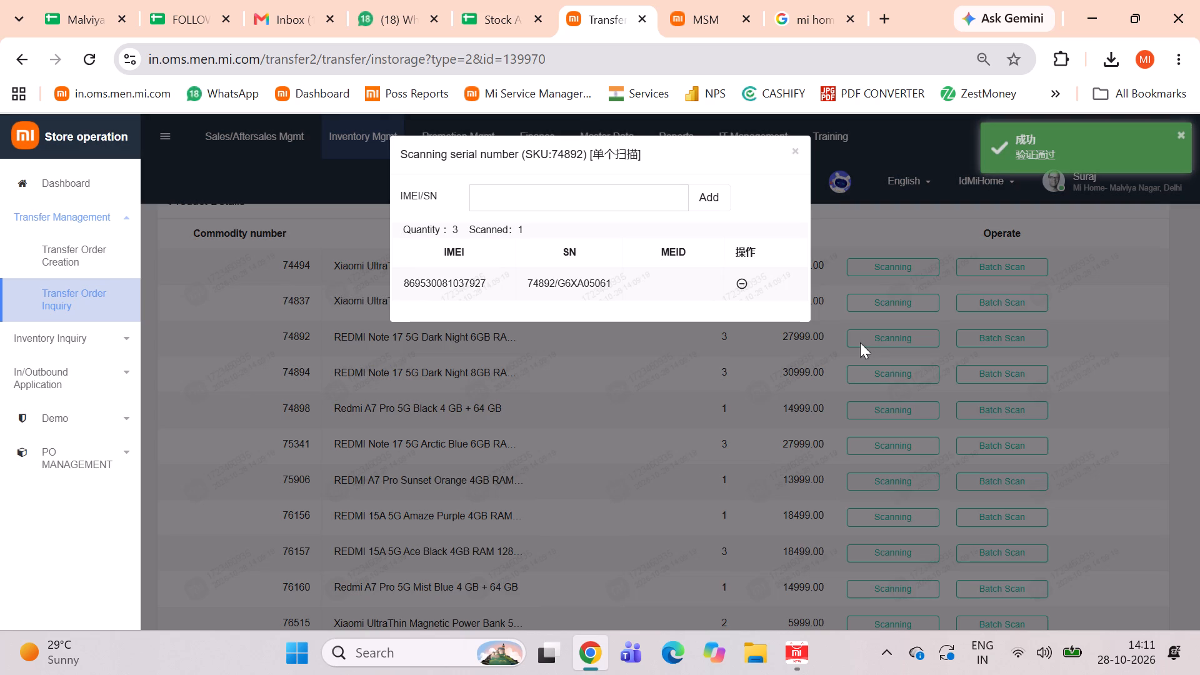
pyautogui.write('74892/G6XA02785')
pyautogui.press('Return')
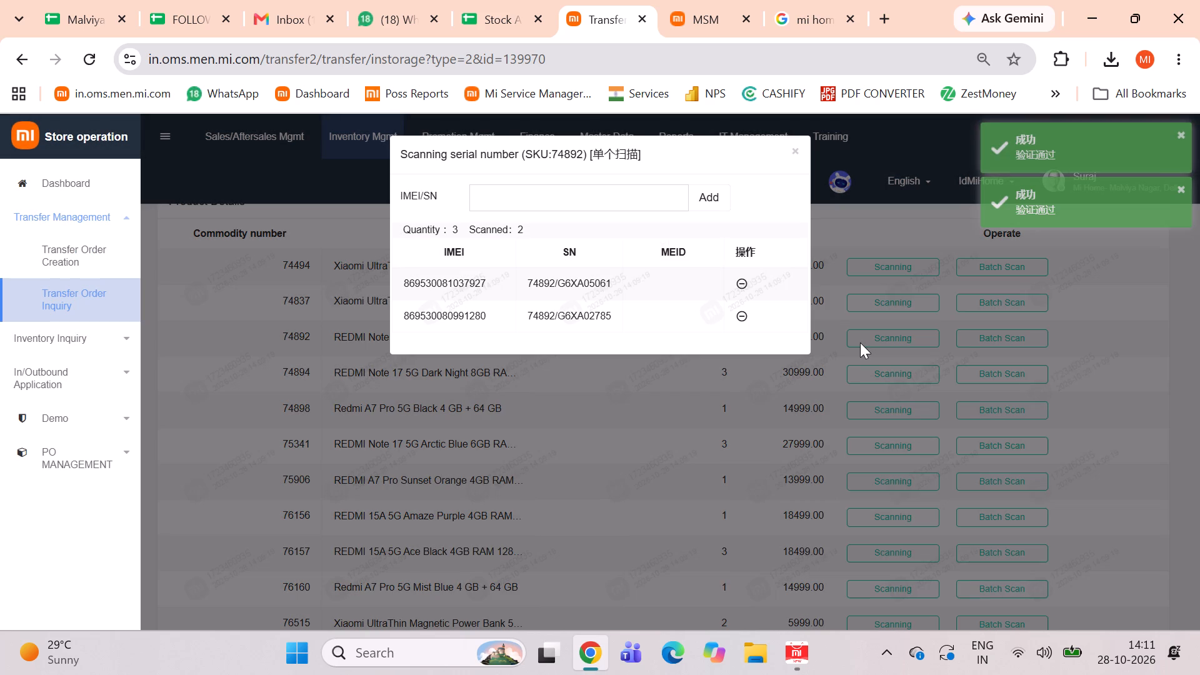
pyautogui.write('74892/G6XA01347')
pyautogui.press('Return')
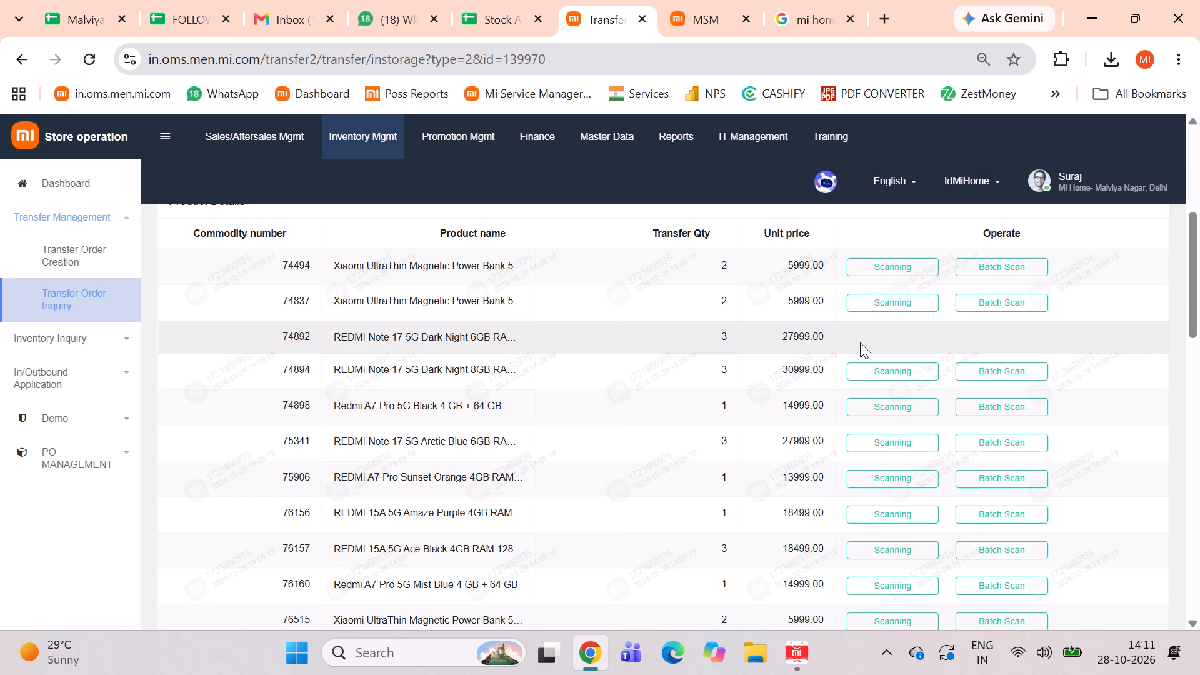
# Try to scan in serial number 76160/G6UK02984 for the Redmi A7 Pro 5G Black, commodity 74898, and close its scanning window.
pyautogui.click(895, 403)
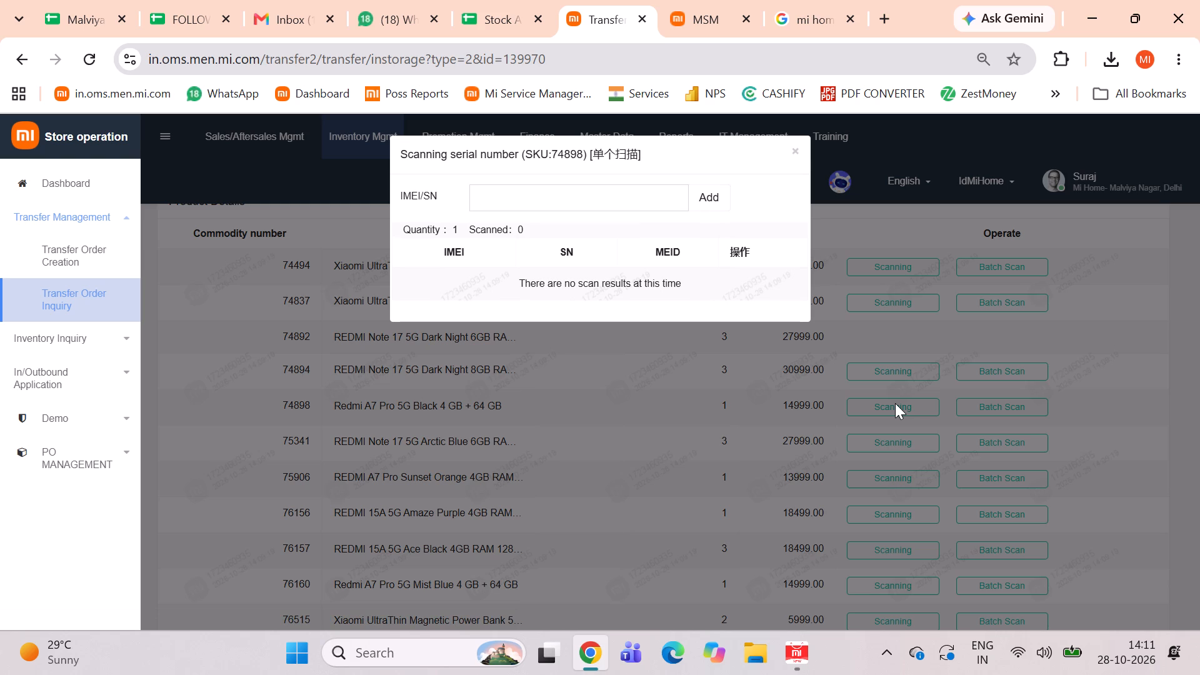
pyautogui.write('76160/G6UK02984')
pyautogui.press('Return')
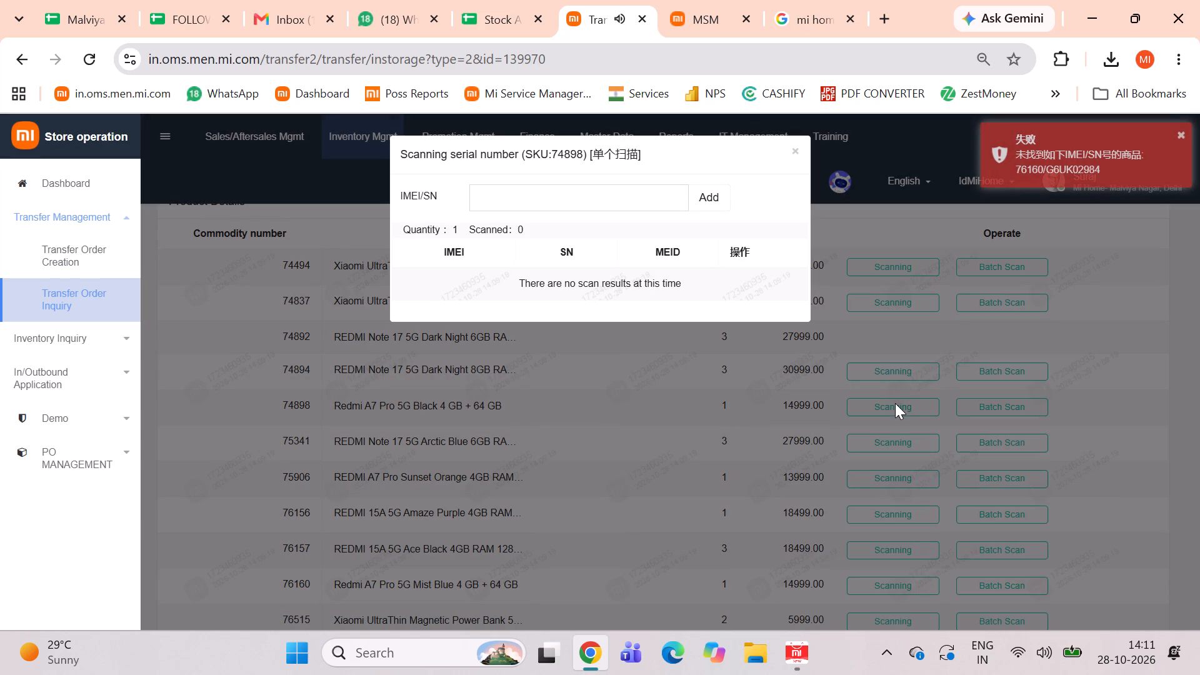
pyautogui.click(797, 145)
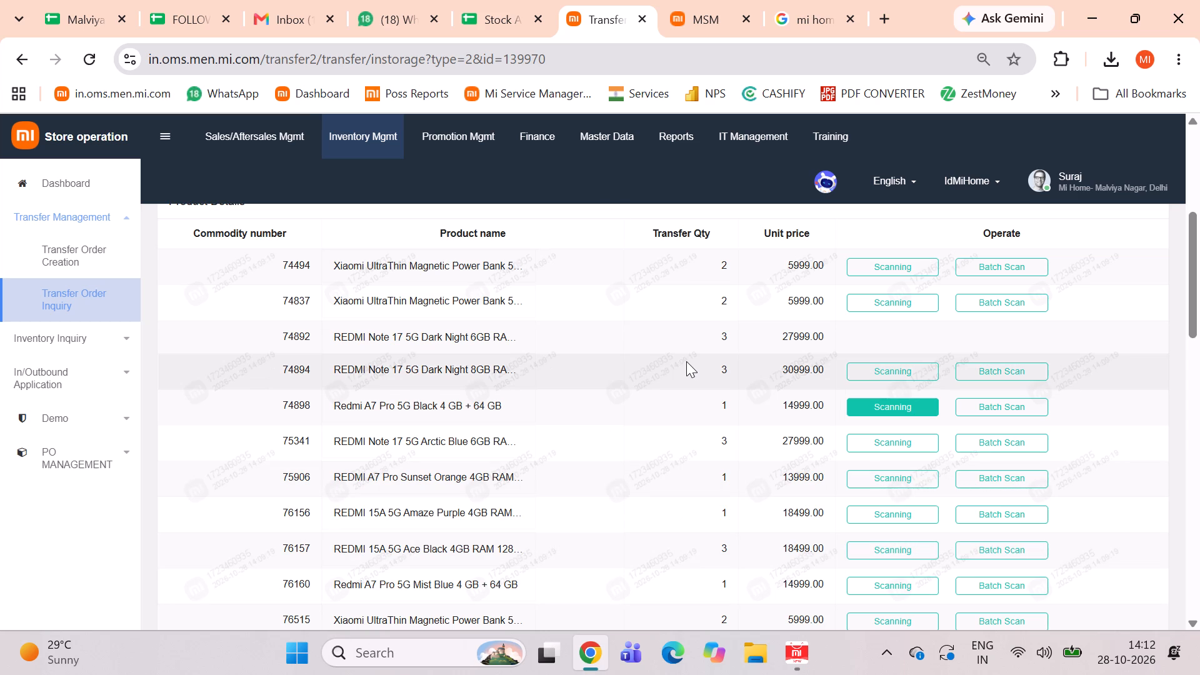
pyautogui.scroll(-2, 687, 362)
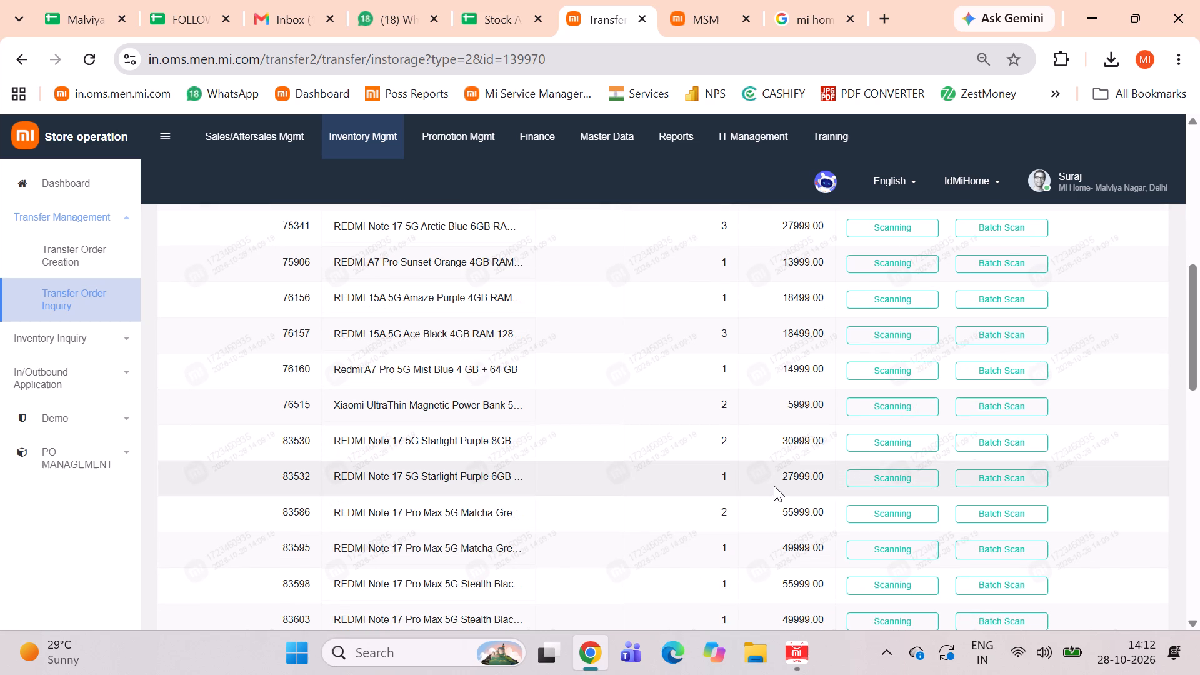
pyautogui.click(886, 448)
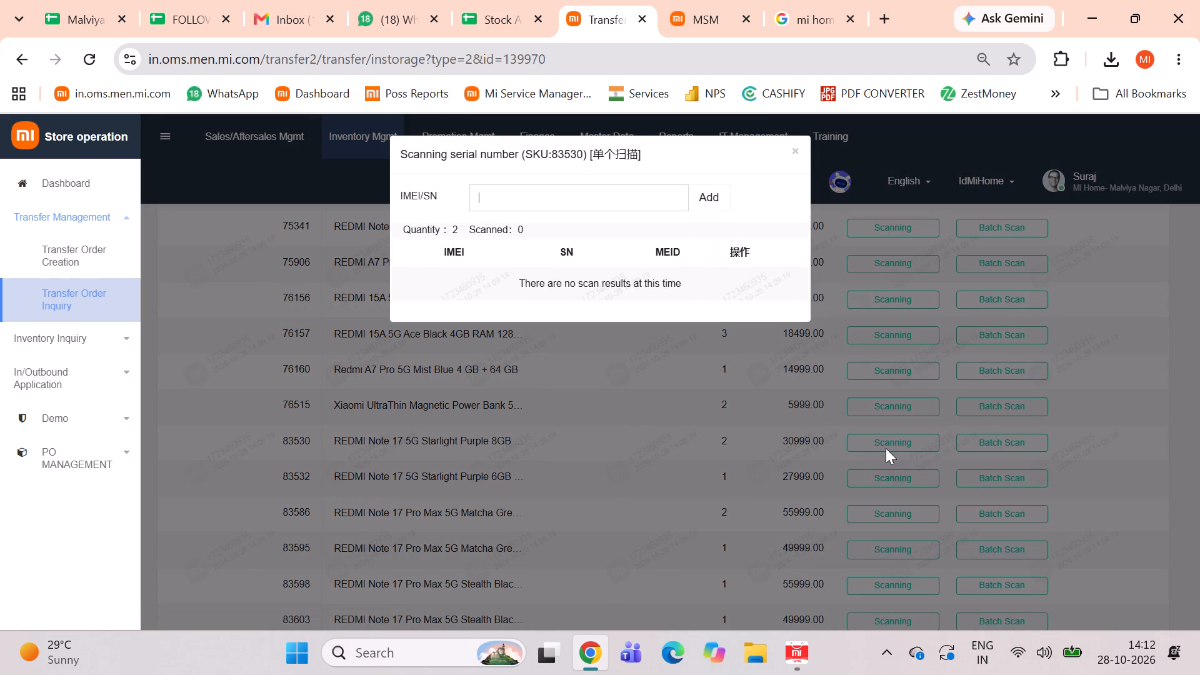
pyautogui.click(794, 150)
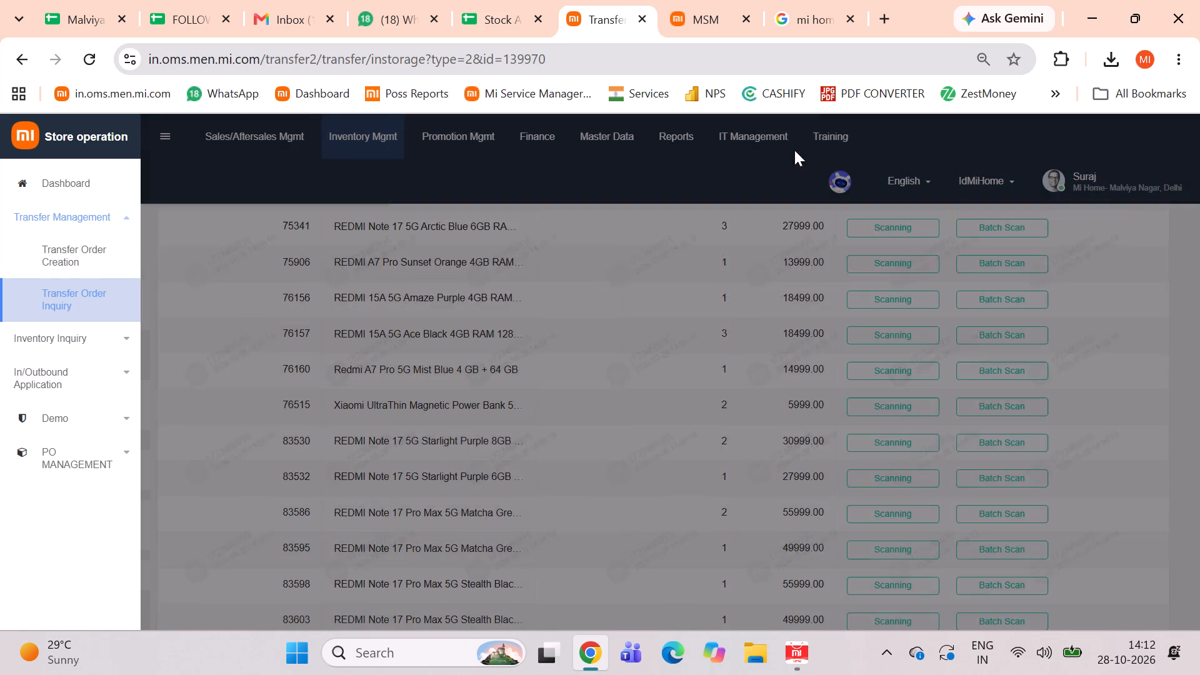
# Scan in serial numbers 83614/G6X300561, 83614/G6X302420 and 83614/G6X301013 for the REDMI Note 17 Pro 5G Purple Vibe, commodity 83614.
pyautogui.scroll(-3, 729, 426)
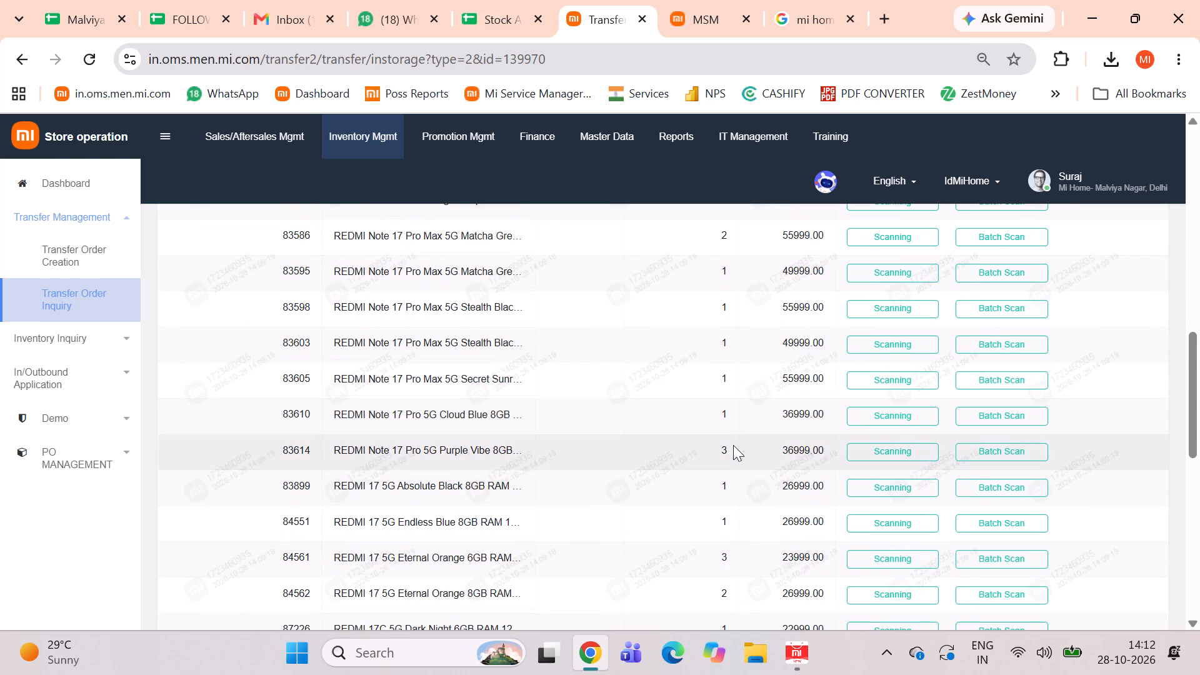
pyautogui.click(865, 450)
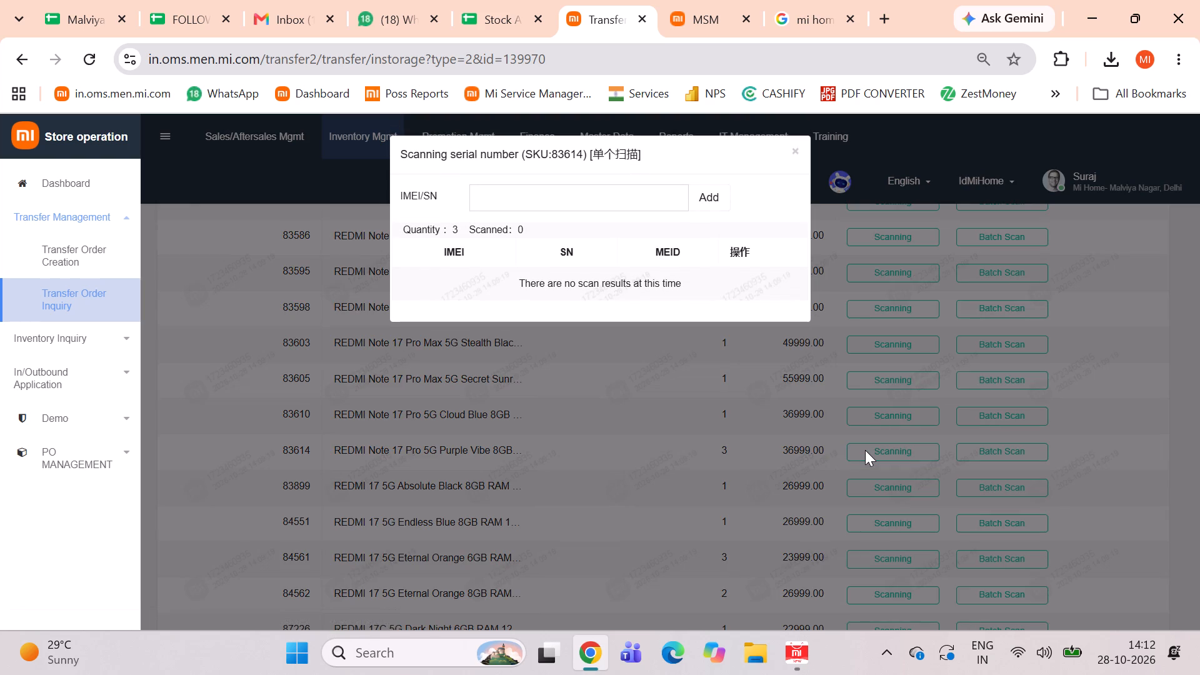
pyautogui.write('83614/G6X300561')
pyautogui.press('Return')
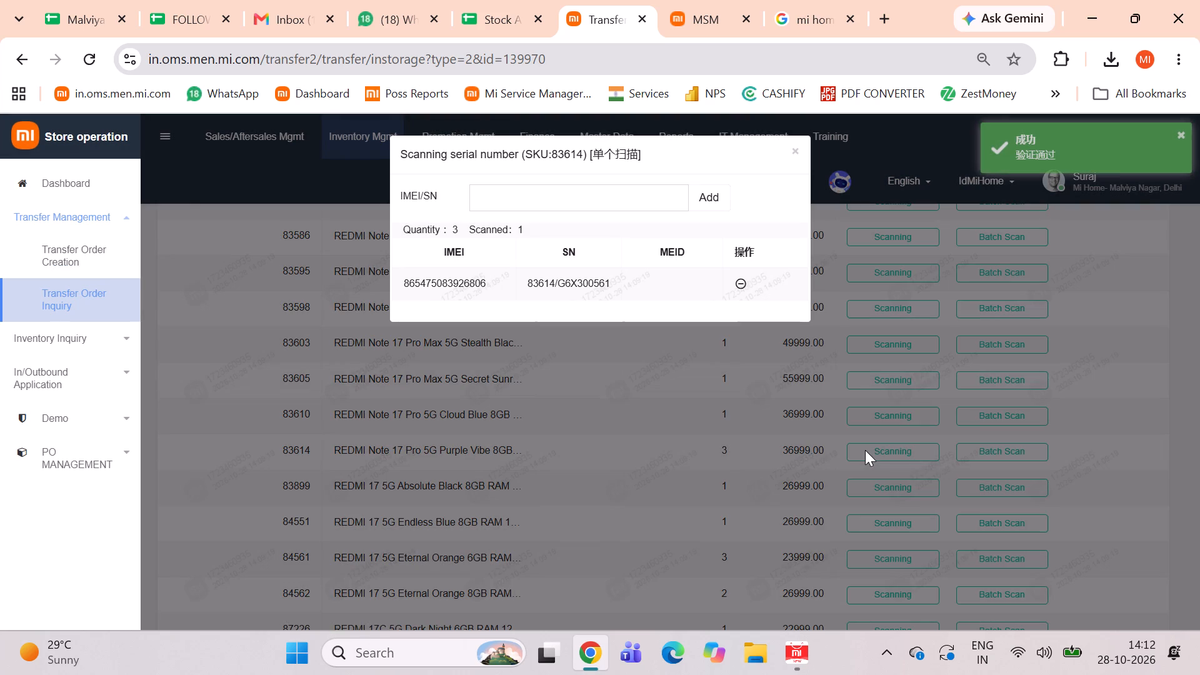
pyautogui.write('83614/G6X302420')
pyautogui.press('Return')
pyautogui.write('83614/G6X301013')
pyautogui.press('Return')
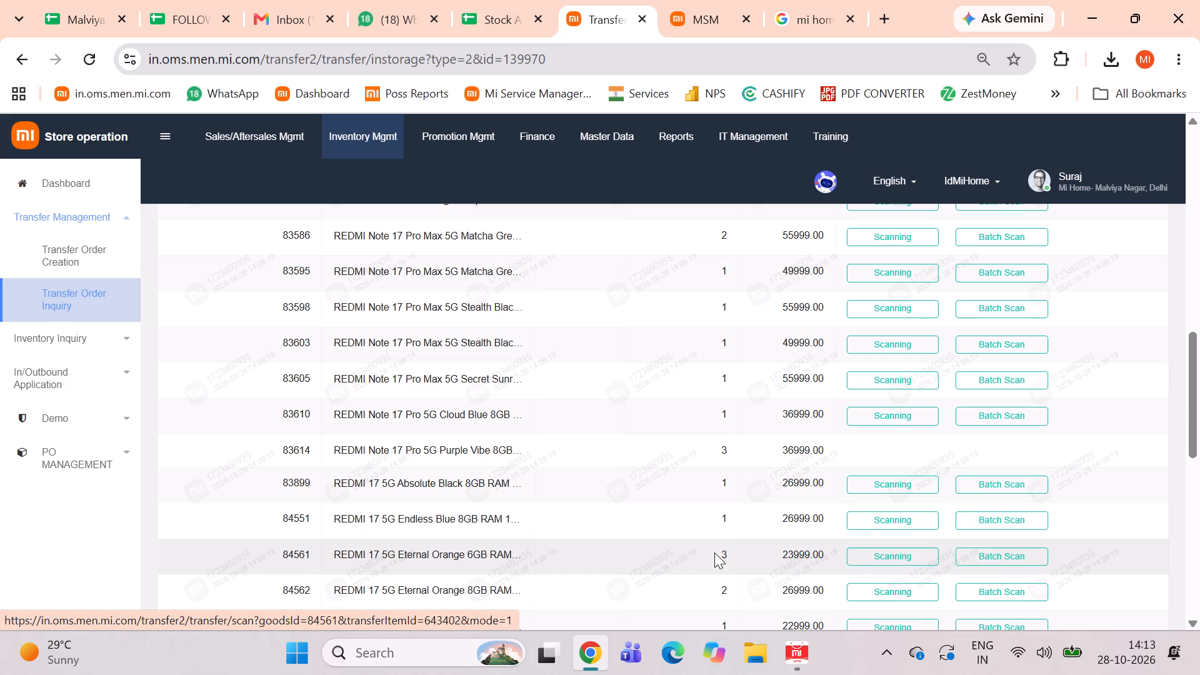
# Scan in serial numbers 76157/G6VJ17456, 76157/G6VJ17659 and 76157/G6VJ17682 for the REDMI 15A 5G Ace Black, commodity 76157.
pyautogui.hscroll(1, 824, 402)
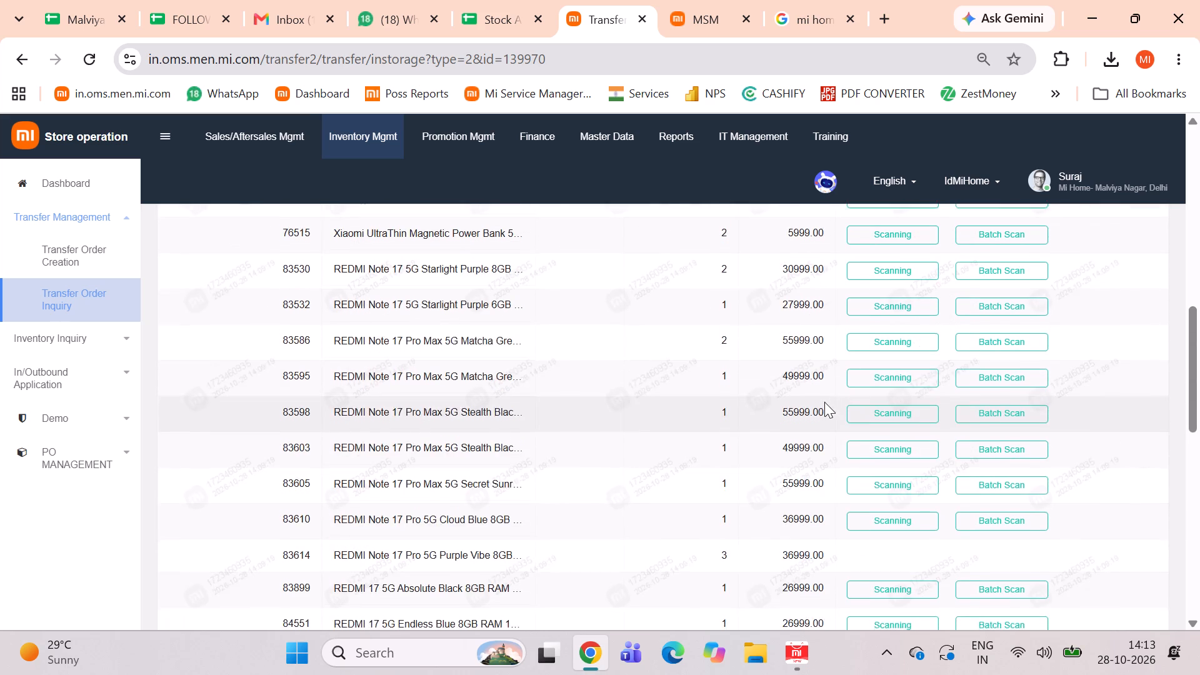
pyautogui.scroll(2, 824, 402)
pyautogui.click(818, 402)
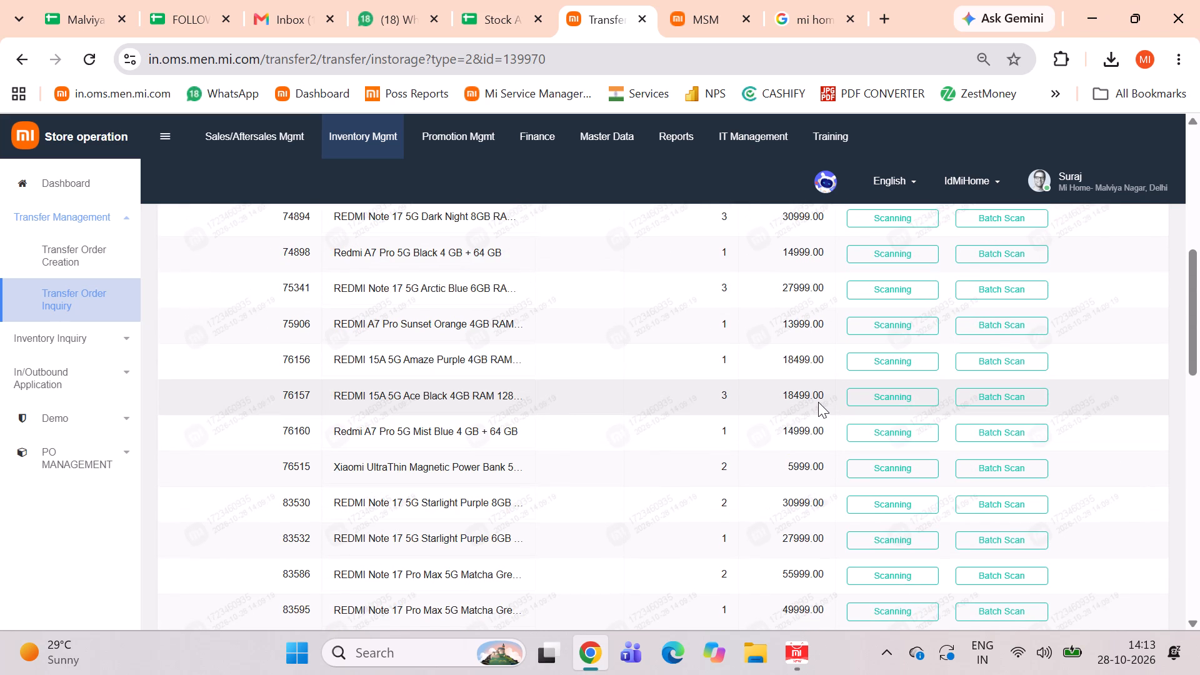
pyautogui.click(880, 401)
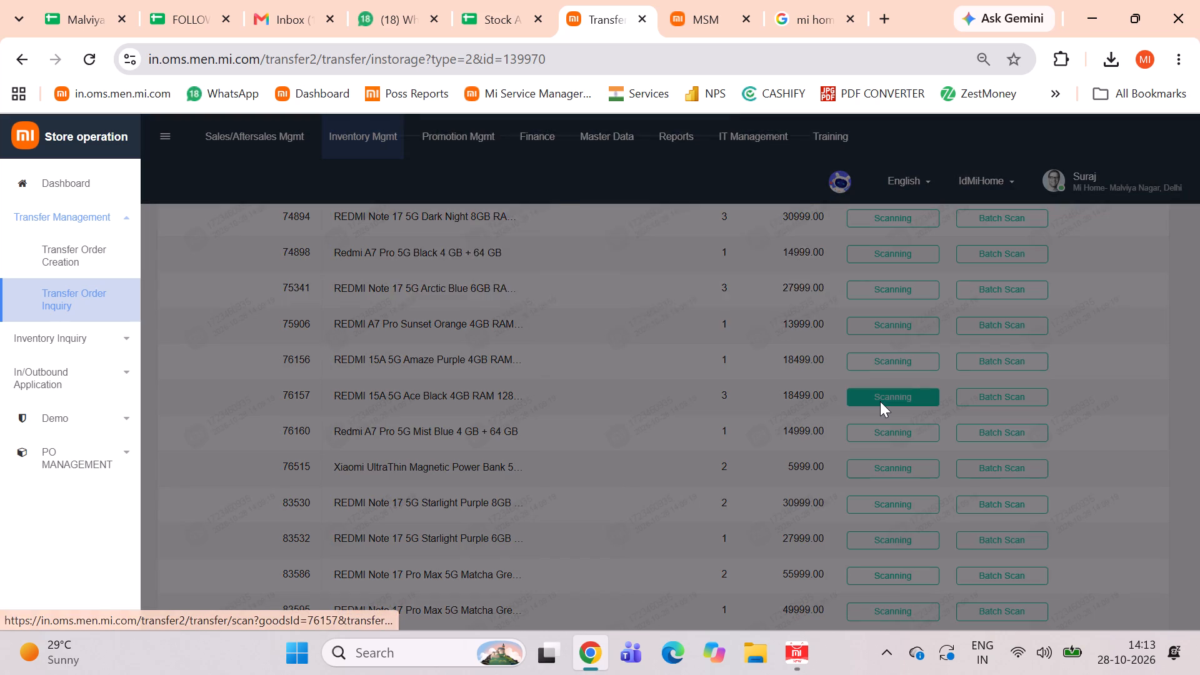
pyautogui.write('76157/G6VJ17456')
pyautogui.press('Return')
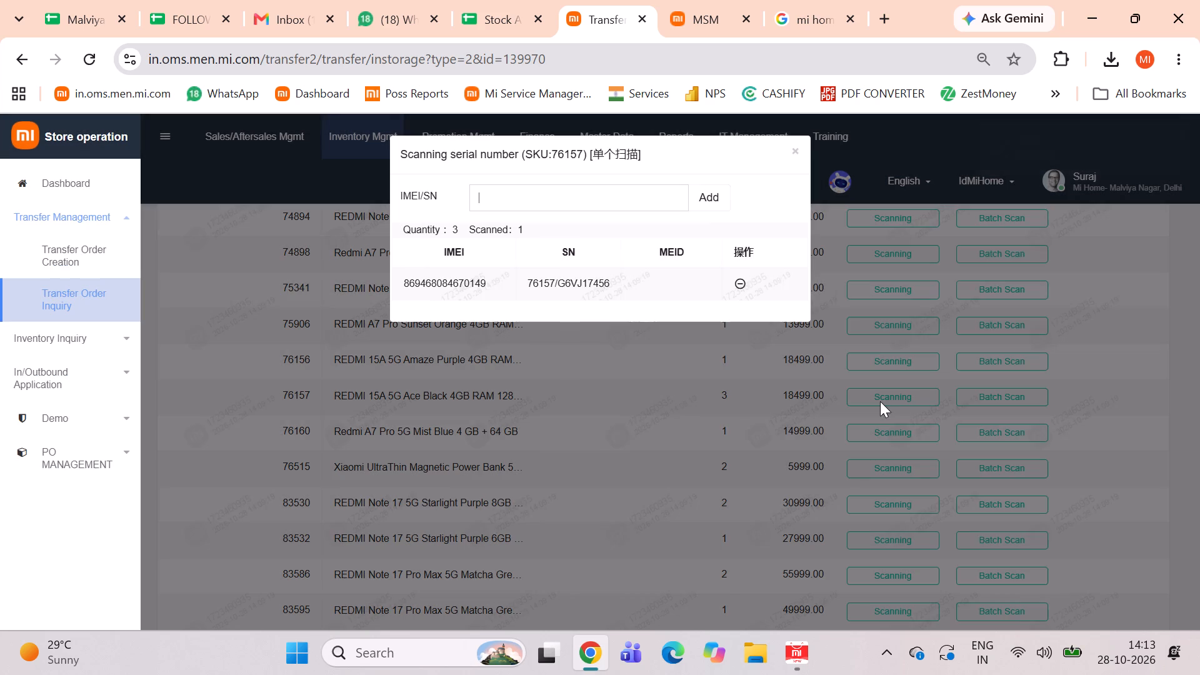
pyautogui.write('76157/G6VJ17659')
pyautogui.press('Return')
pyautogui.write('76157/G6VJ17682')
pyautogui.press('Return')
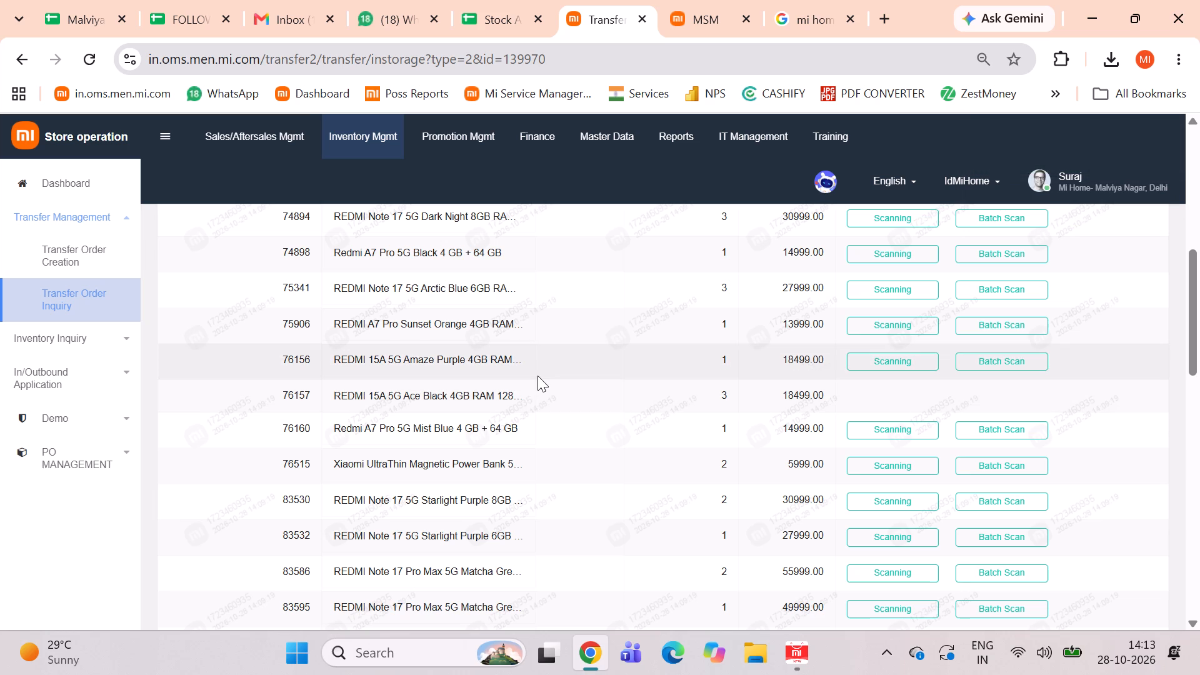
# Scan in serial number 76156/G6VS05866 for the REDMI 15A 5G Amaze Purple, commodity 76156.
pyautogui.click(882, 359)
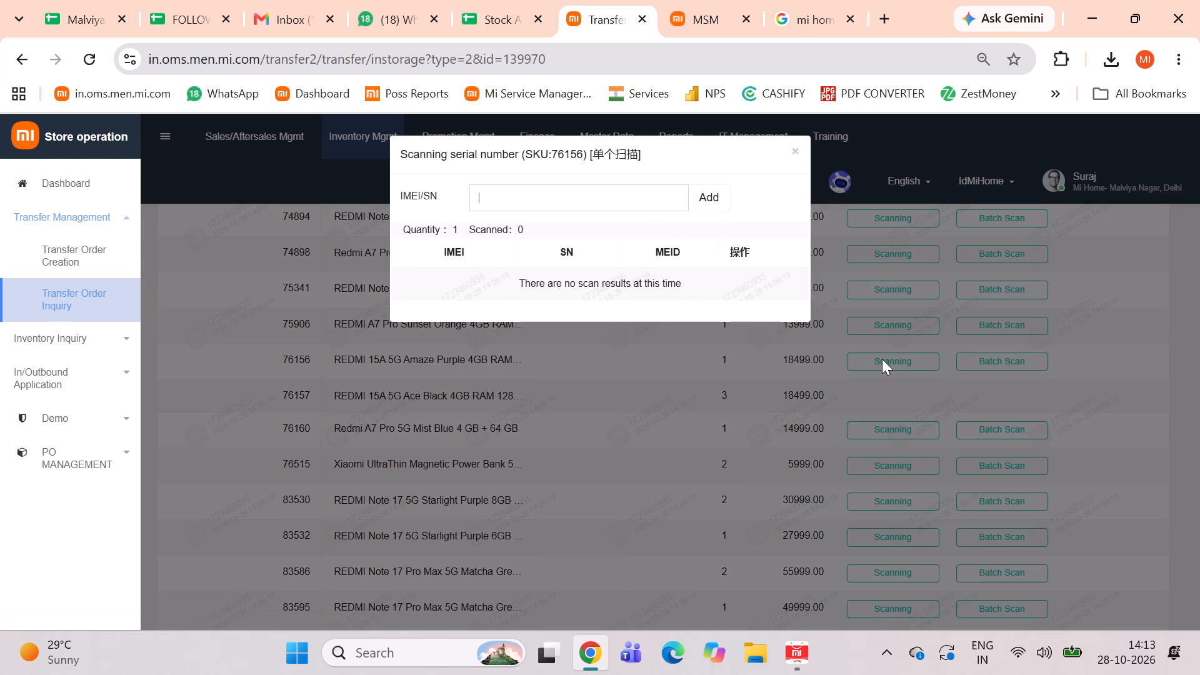
pyautogui.write('76156/G6VS05866')
pyautogui.press('Return')
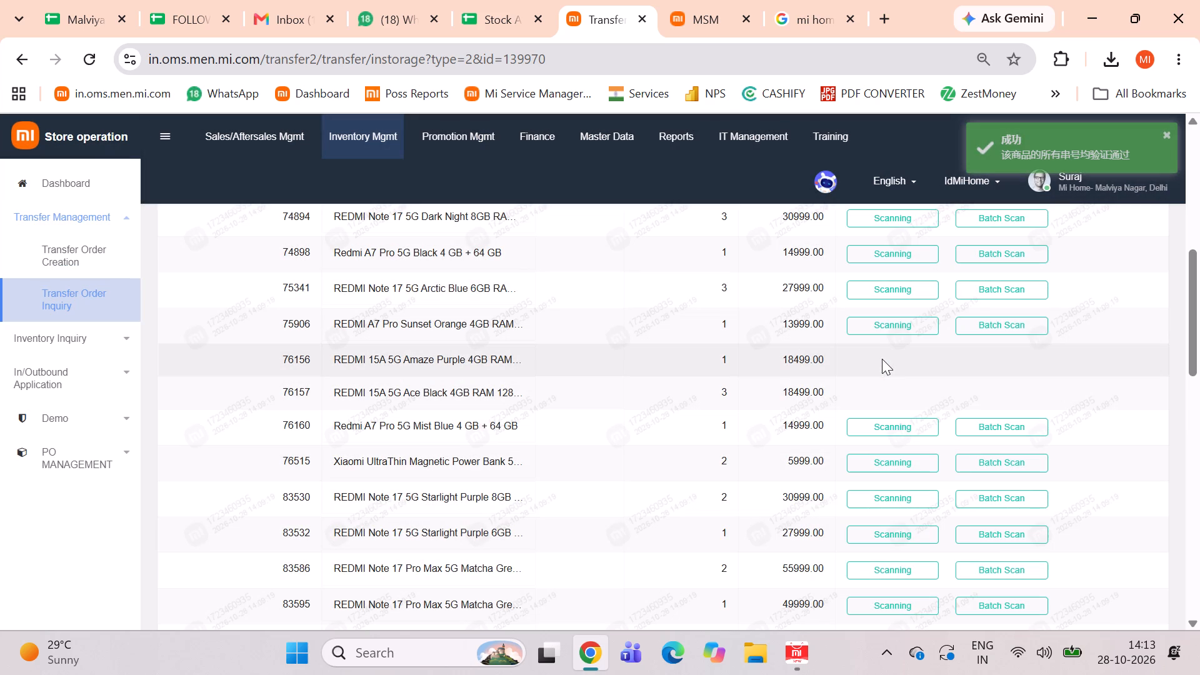
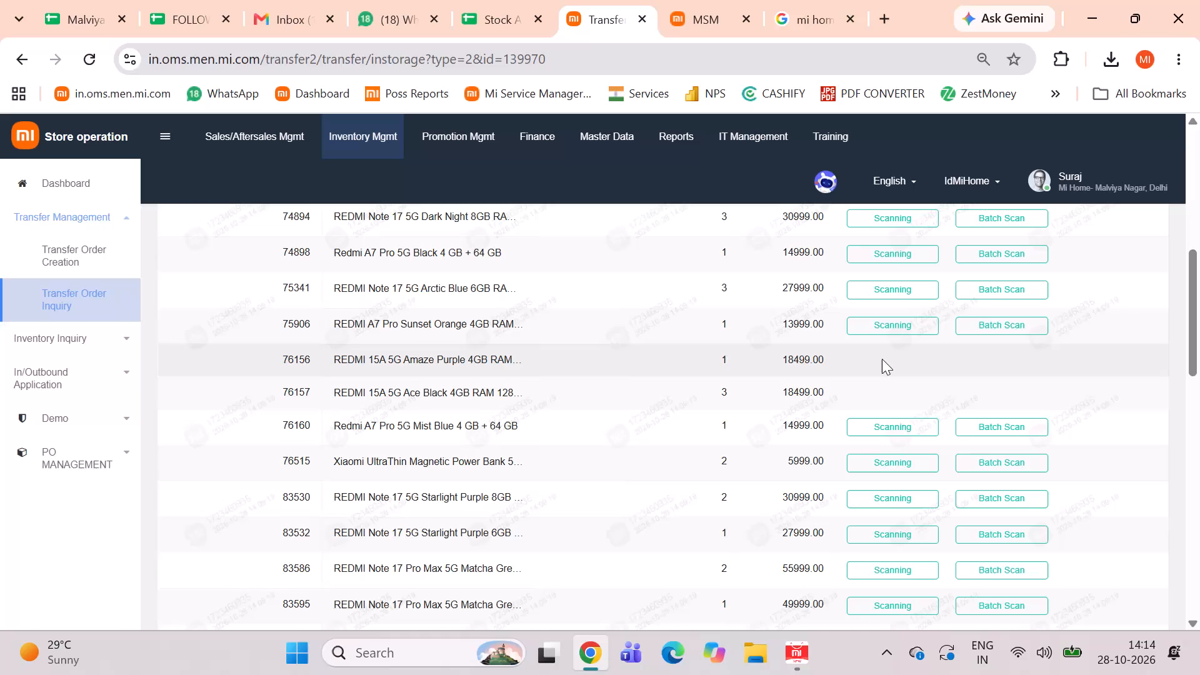
# Scan in serial number 75906/46UV04055 for the REDMI A7 Pro Sunset Orange, commodity 75906.
pyautogui.hotkey('ctrl', 'f')
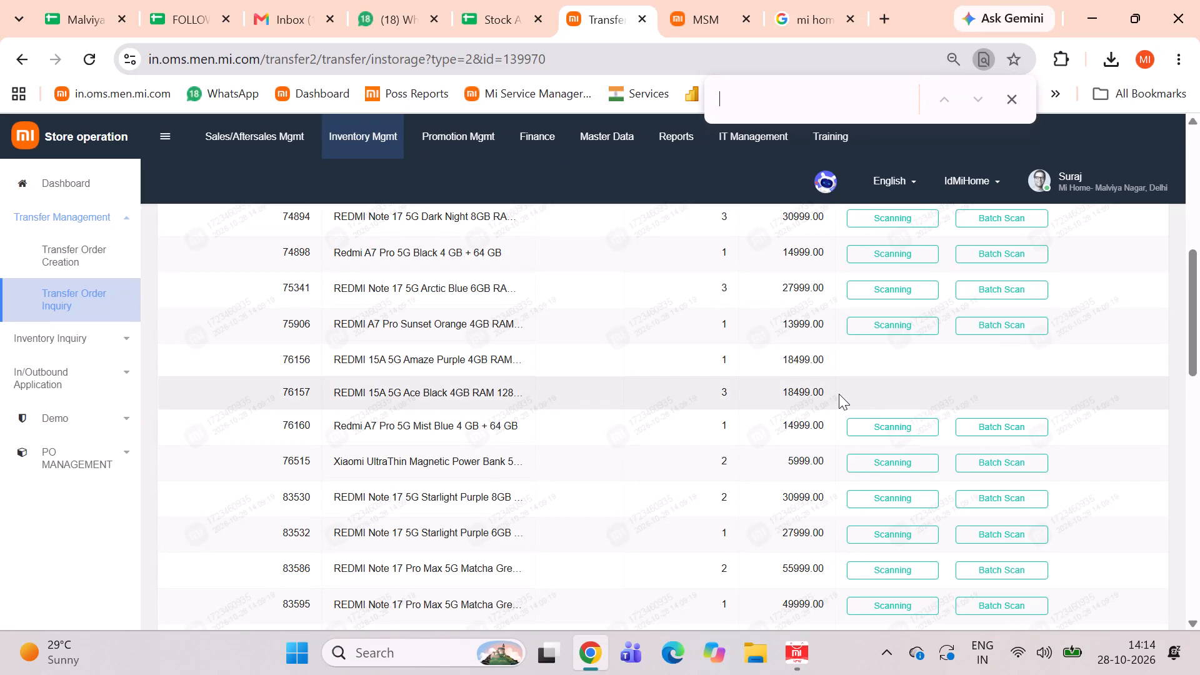
pyautogui.write('750')
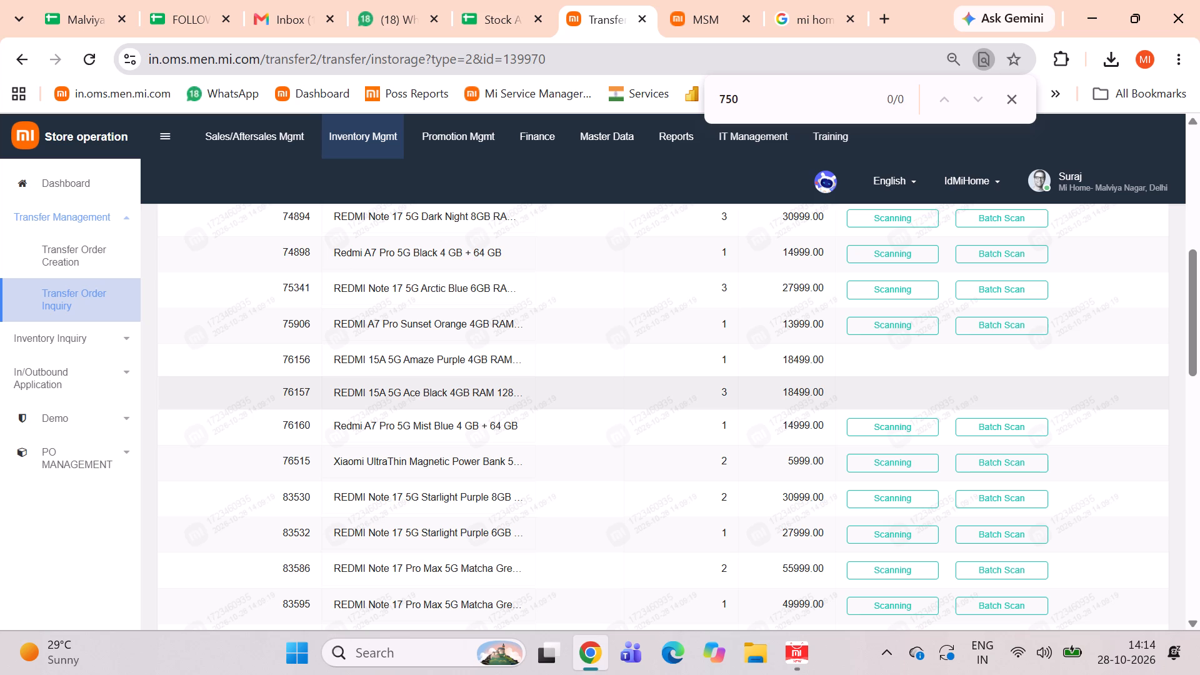
pyautogui.write('06')
pyautogui.press('BackSpace')
pyautogui.press('BackSpace')
pyautogui.press('BackSpace')
pyautogui.press('BackSpace')
pyautogui.press('BackSpace')
pyautogui.write('750')
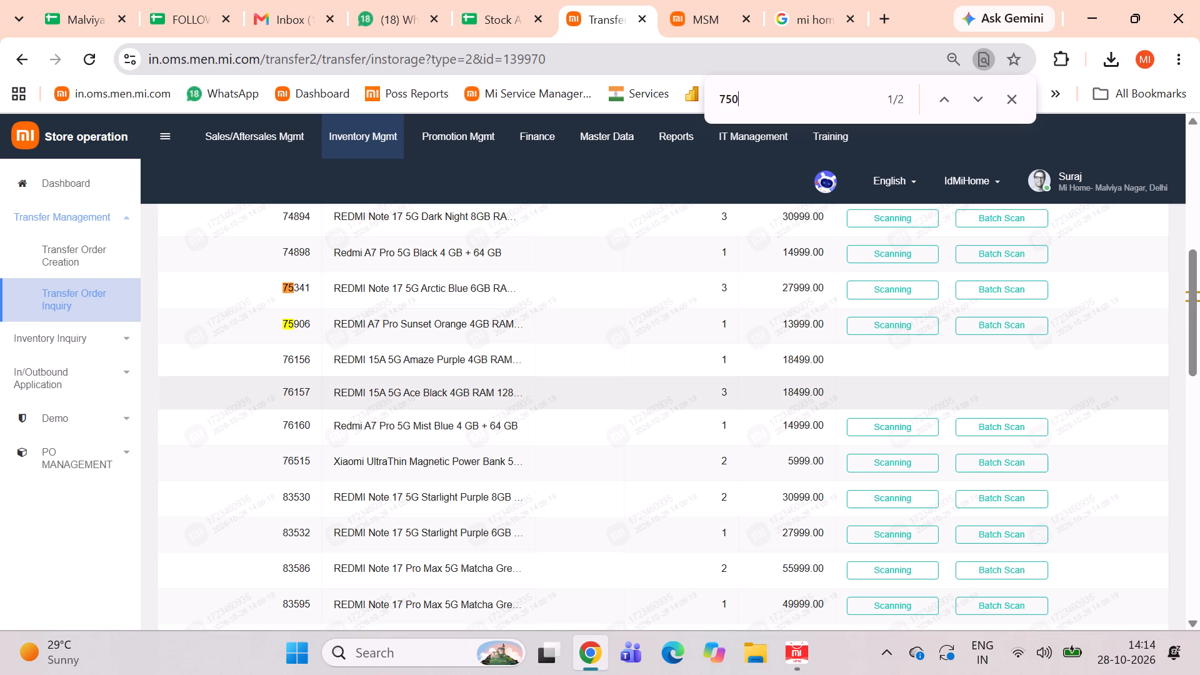
pyautogui.press('BackSpace')
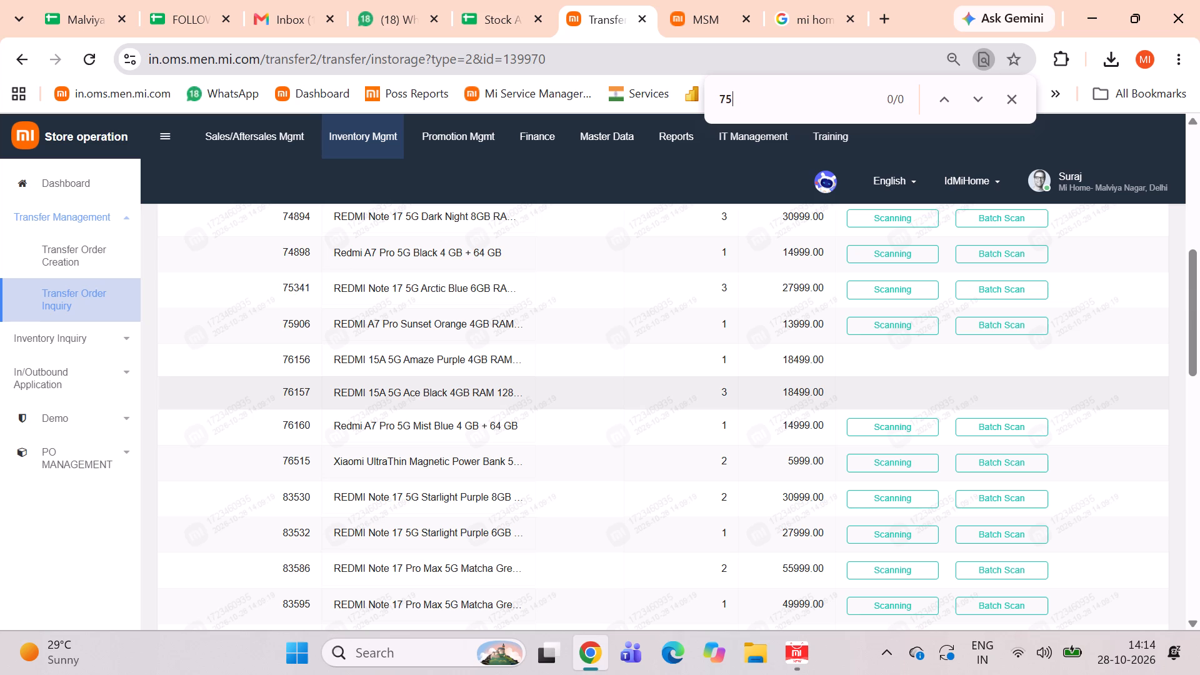
pyautogui.write('906')
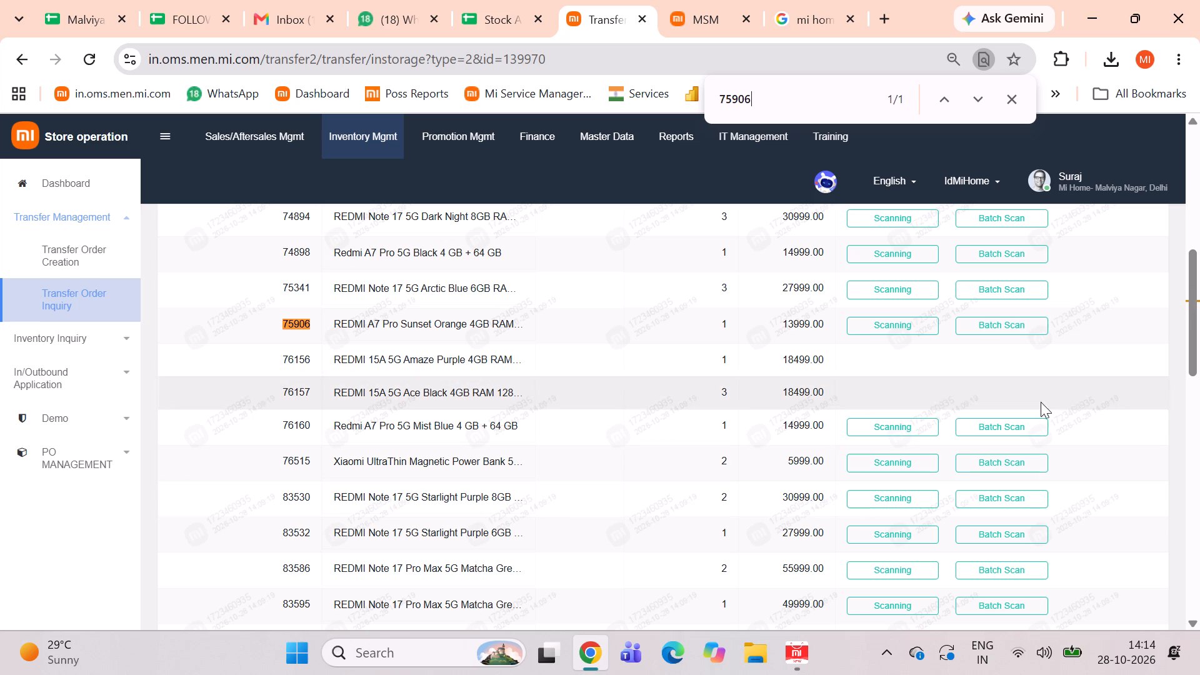
pyautogui.click(891, 325)
pyautogui.write('75906/46UV04055')
pyautogui.press('Return')
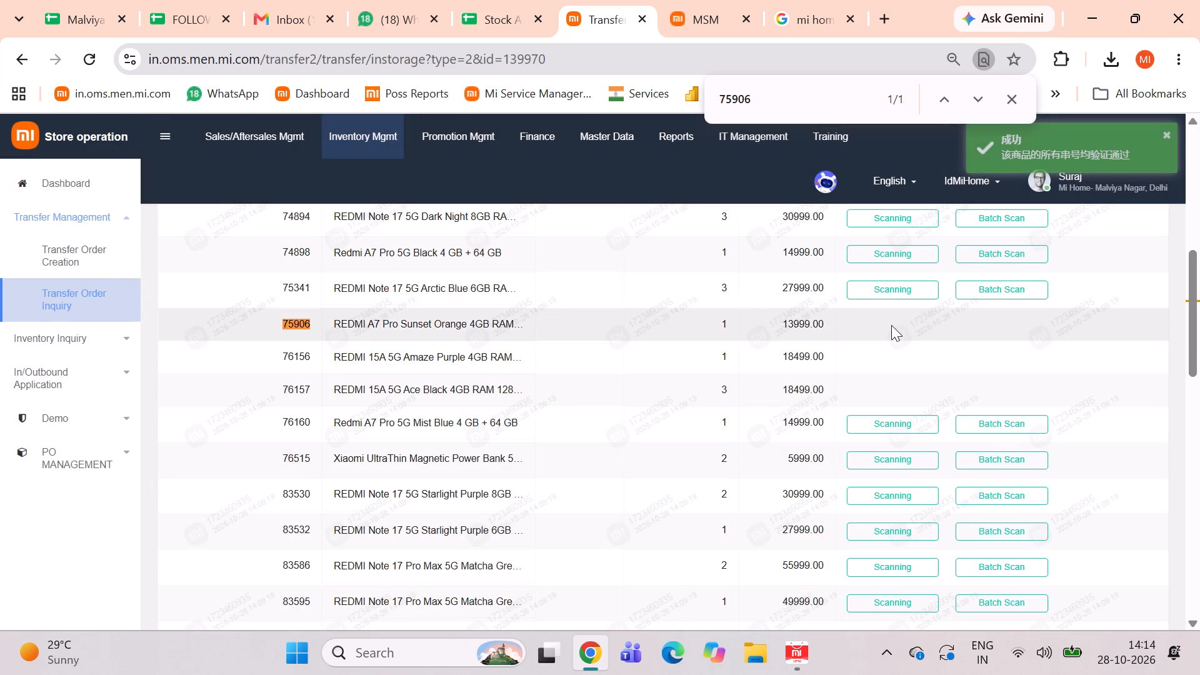
# Scan in serial number 83610/G6X403638 for the REDMI Note 17 Pro 5G Cloud Blue, commodity 83610.
pyautogui.press('BackSpace')
pyautogui.press('BackSpace')
pyautogui.press('BackSpace')
pyautogui.click(789, 101)
pyautogui.press('BackSpace')
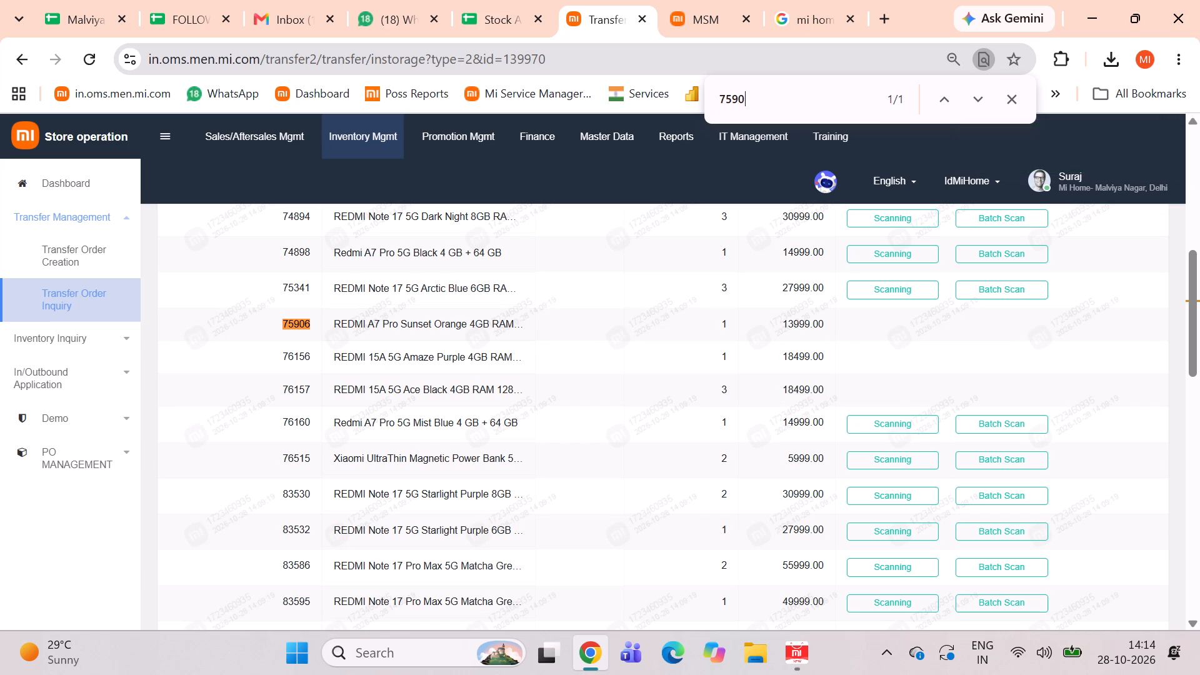
pyautogui.press('BackSpace')
pyautogui.press('BackSpace')
pyautogui.press('BackSpace')
pyautogui.press('BackSpace')
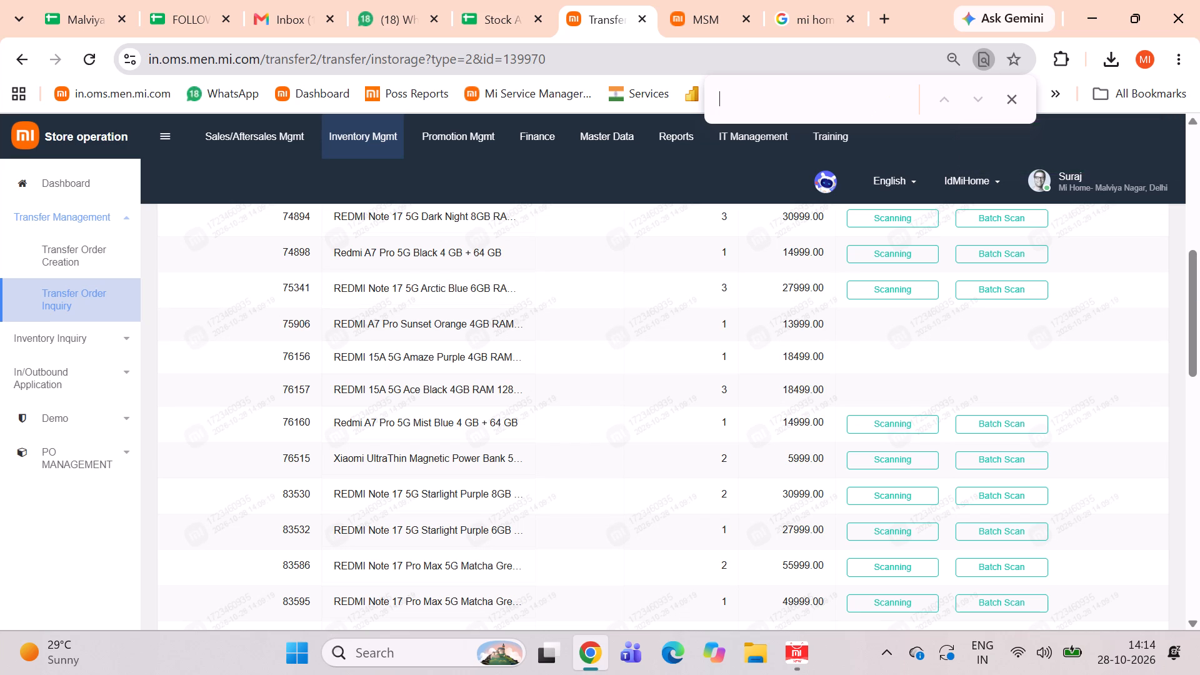
pyautogui.write('83')
pyautogui.press('5')
pyautogui.press('BackSpace')
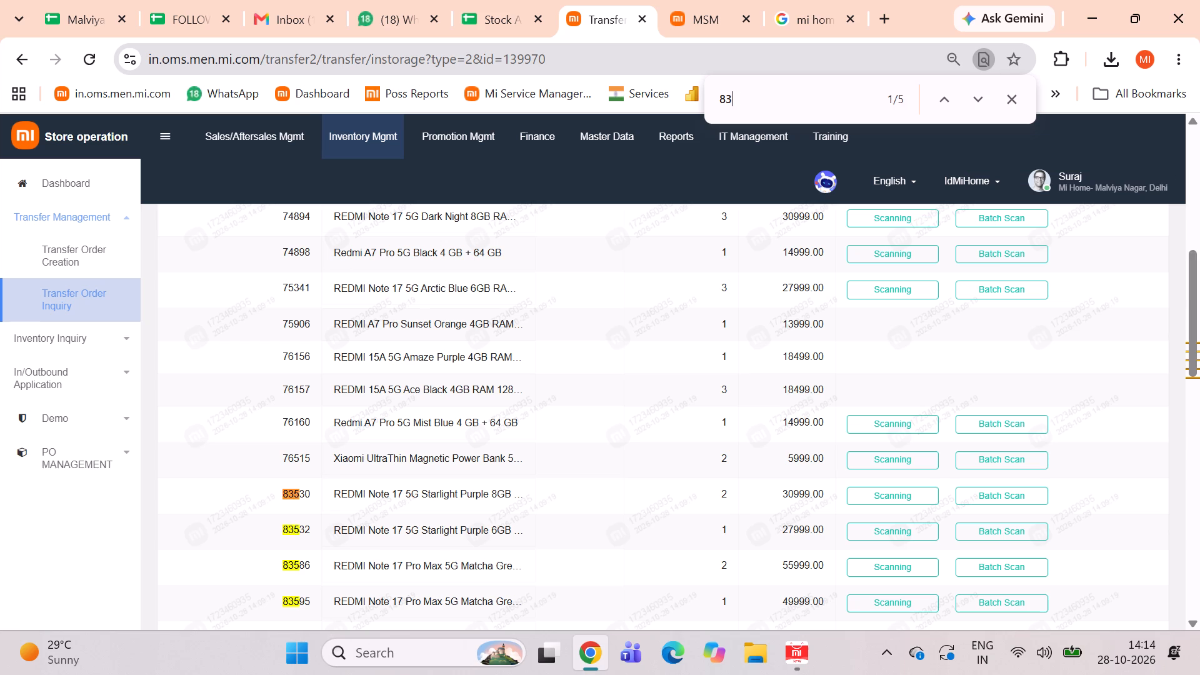
pyautogui.write('6190')
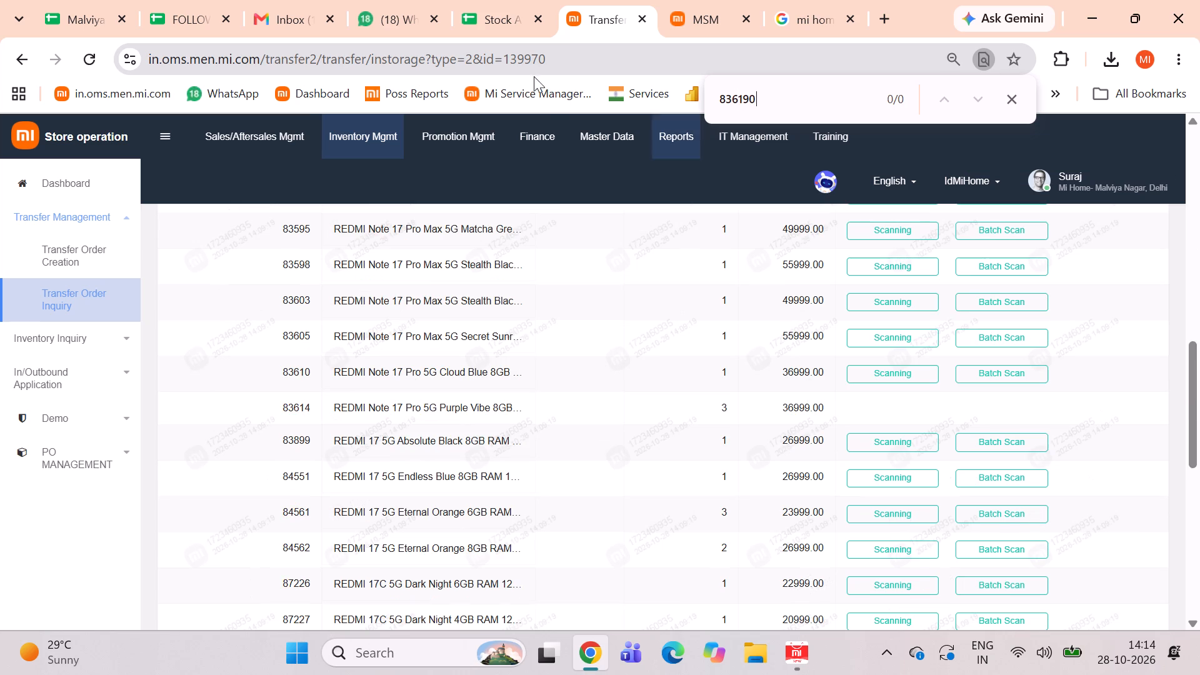
pyautogui.press('BackSpace')
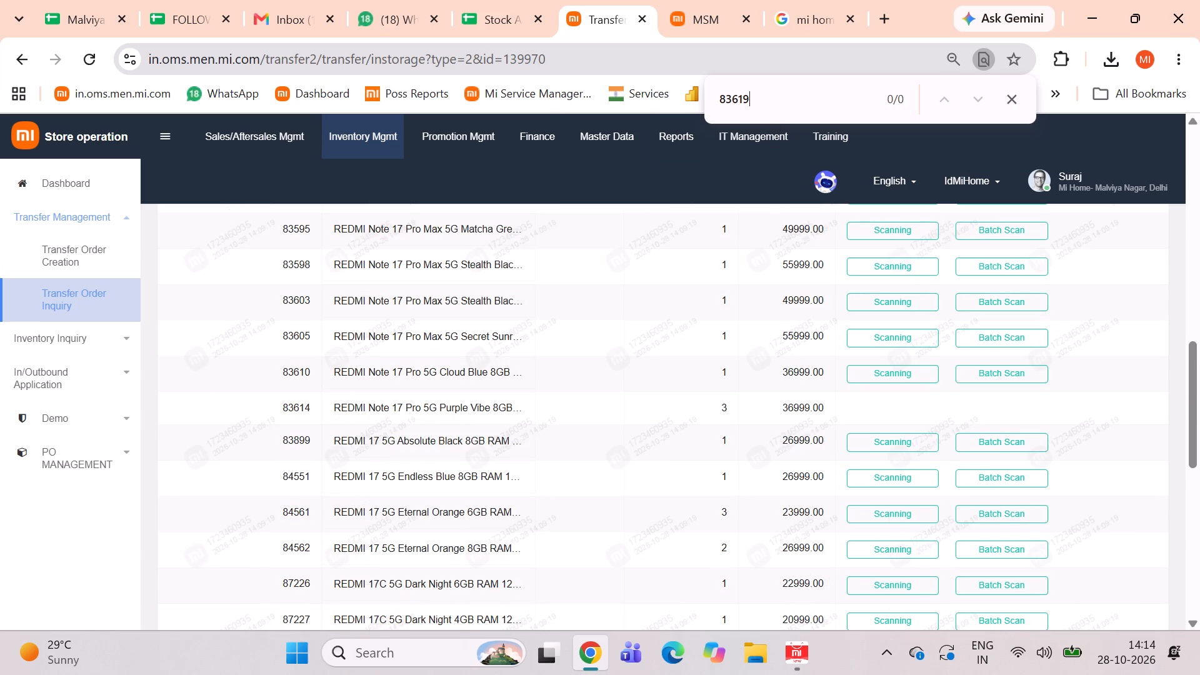
pyautogui.press('BackSpace')
pyautogui.press('0')
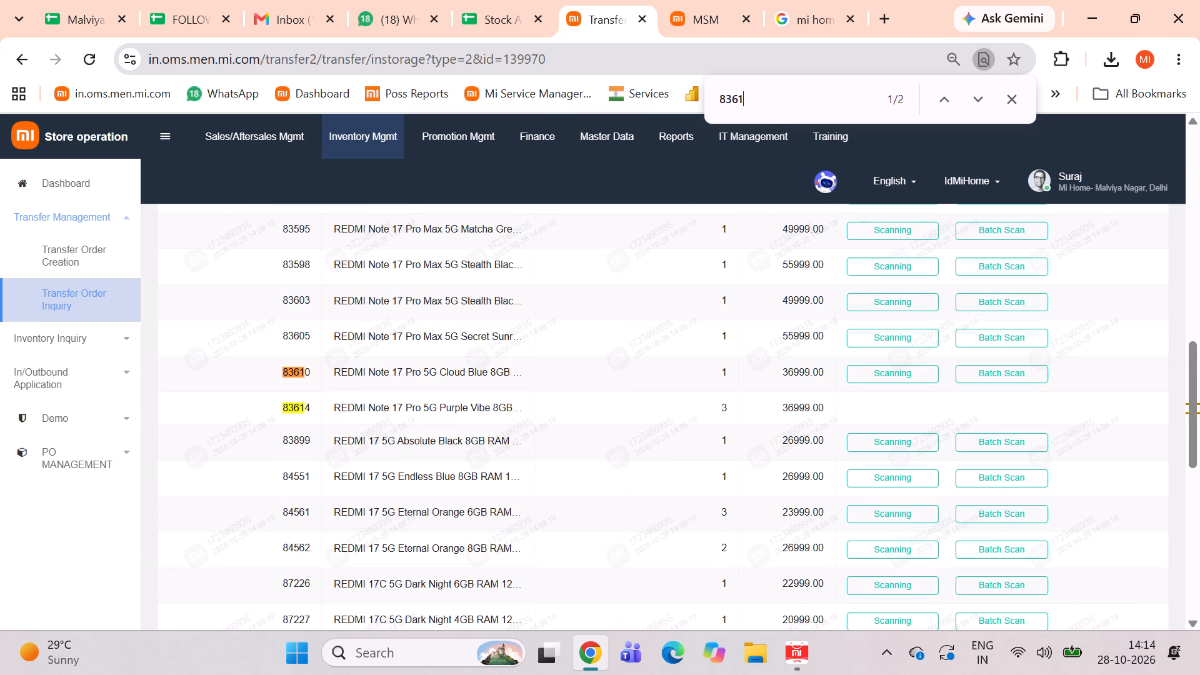
pyautogui.click(889, 379)
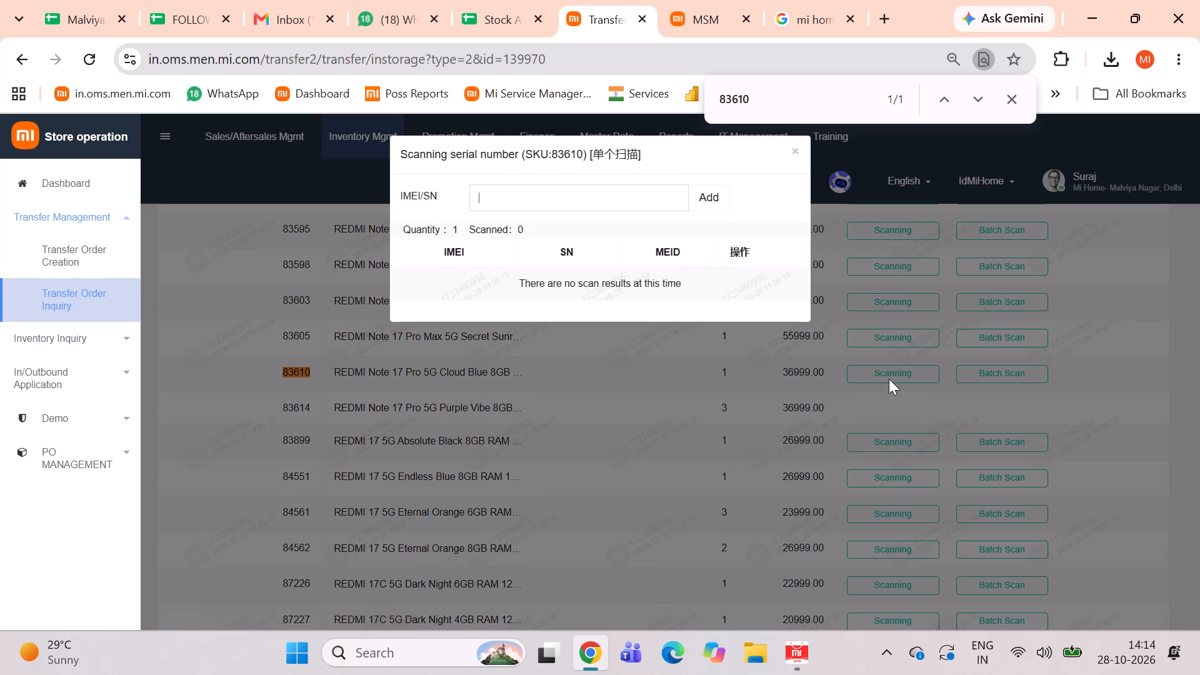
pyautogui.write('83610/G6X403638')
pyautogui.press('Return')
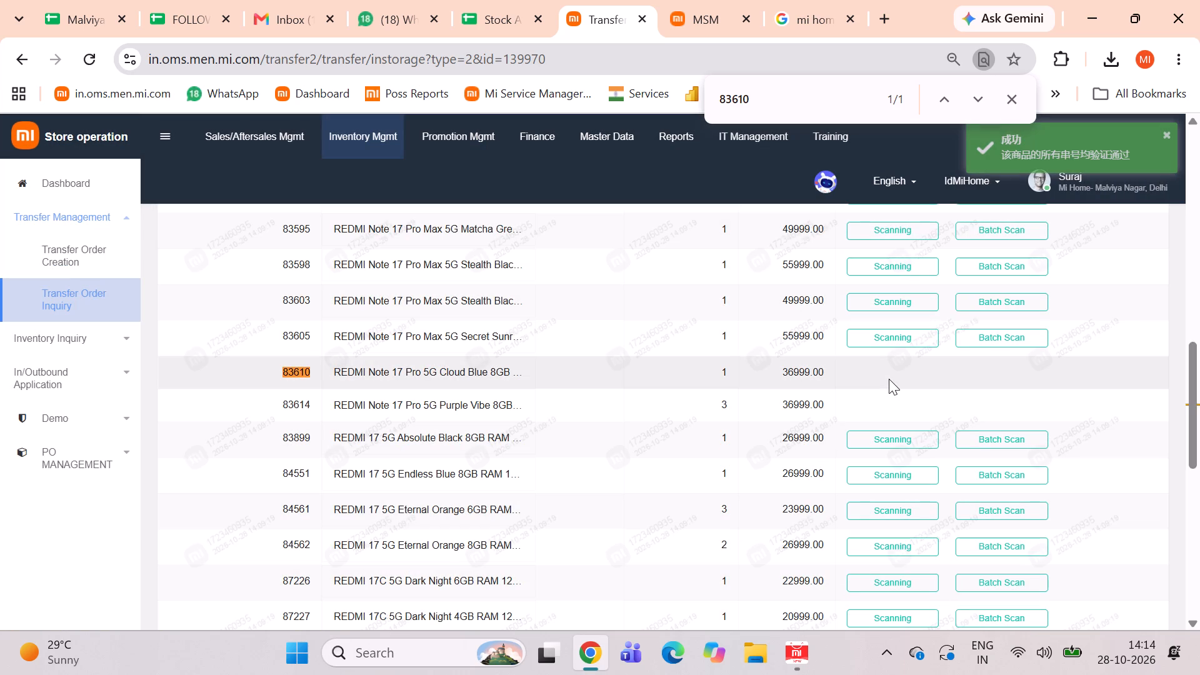
# Scan in serial numbers 74894/G6WT00536, 74894/G6WT01642 and 74894/G6WT01348 for the REDMI Note 17 5G Dark Night 8GB, commodity 74894.
pyautogui.click(765, 104)
pyautogui.press('BackSpace')
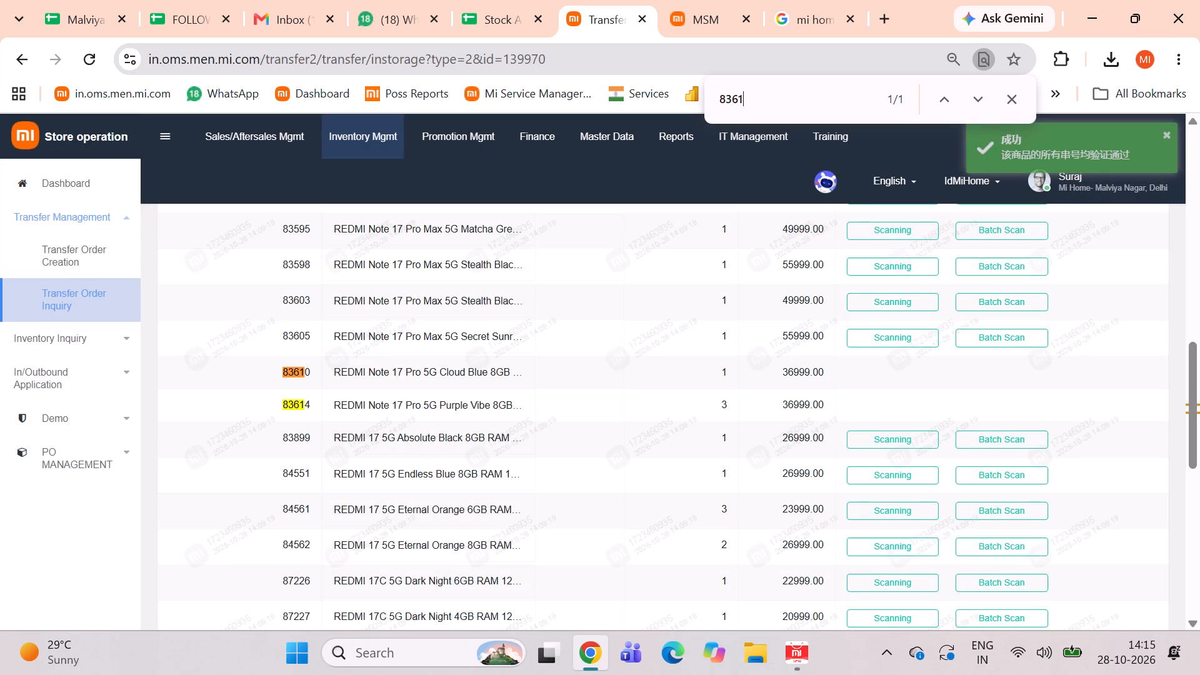
pyautogui.press('BackSpace')
pyautogui.press('BackSpace')
pyautogui.press('BackSpace')
pyautogui.press('BackSpace')
pyautogui.press('BackSpace')
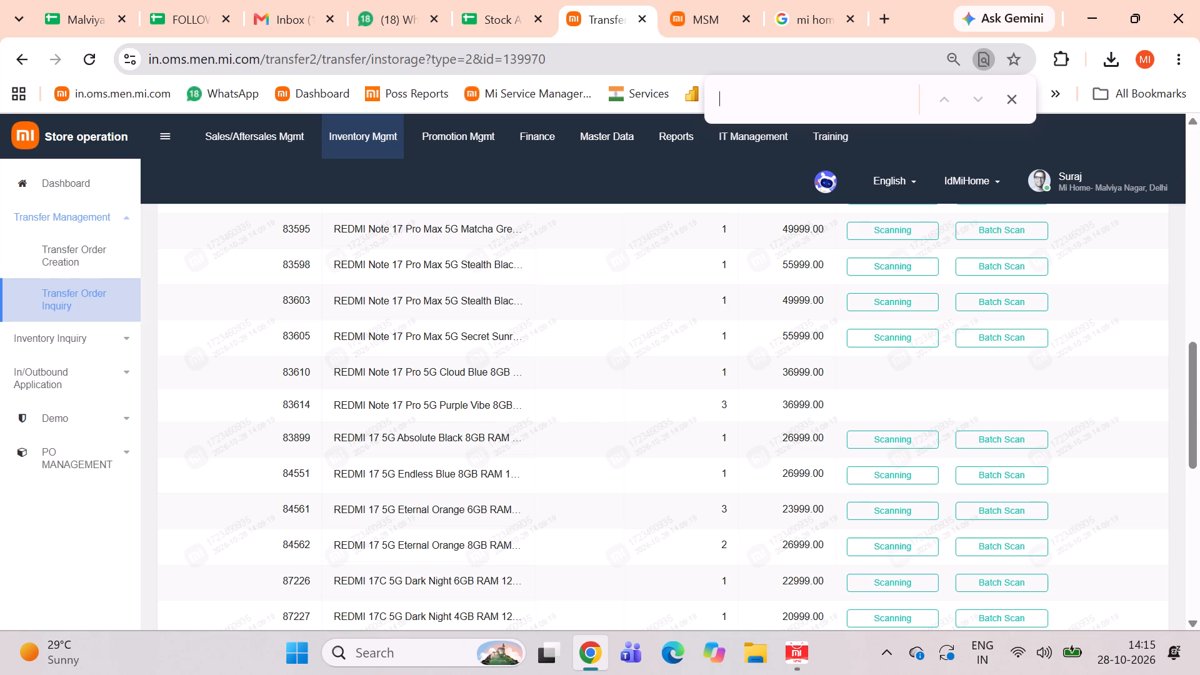
pyautogui.write('74')
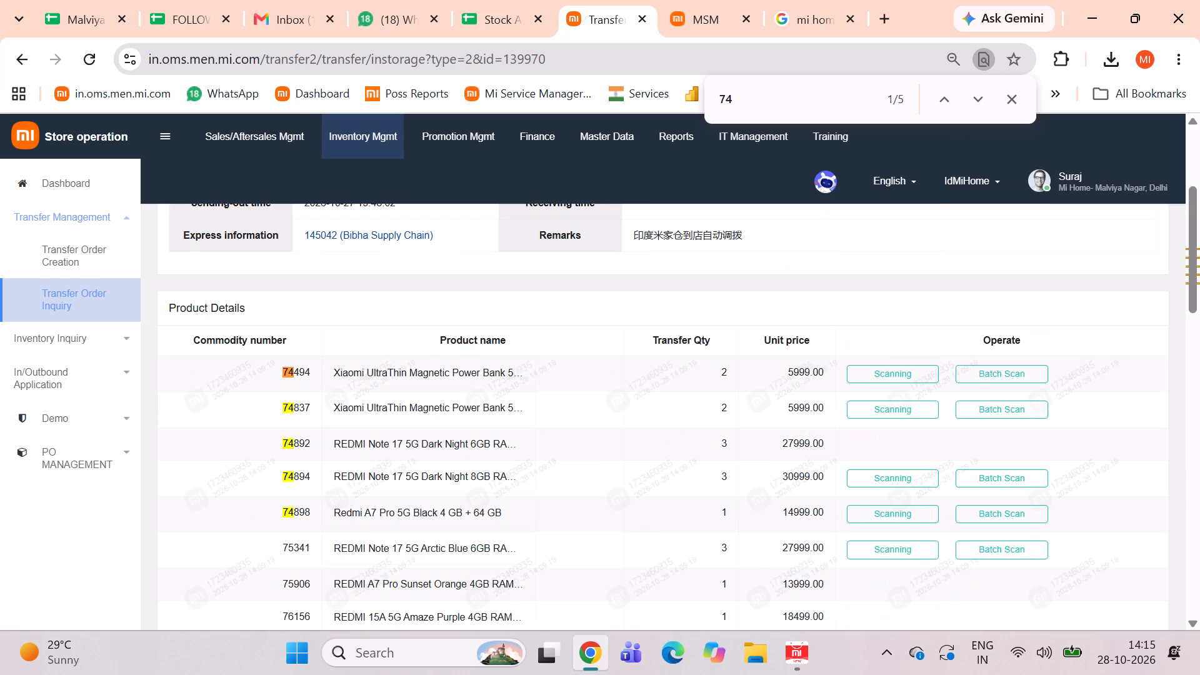
pyautogui.write('894')
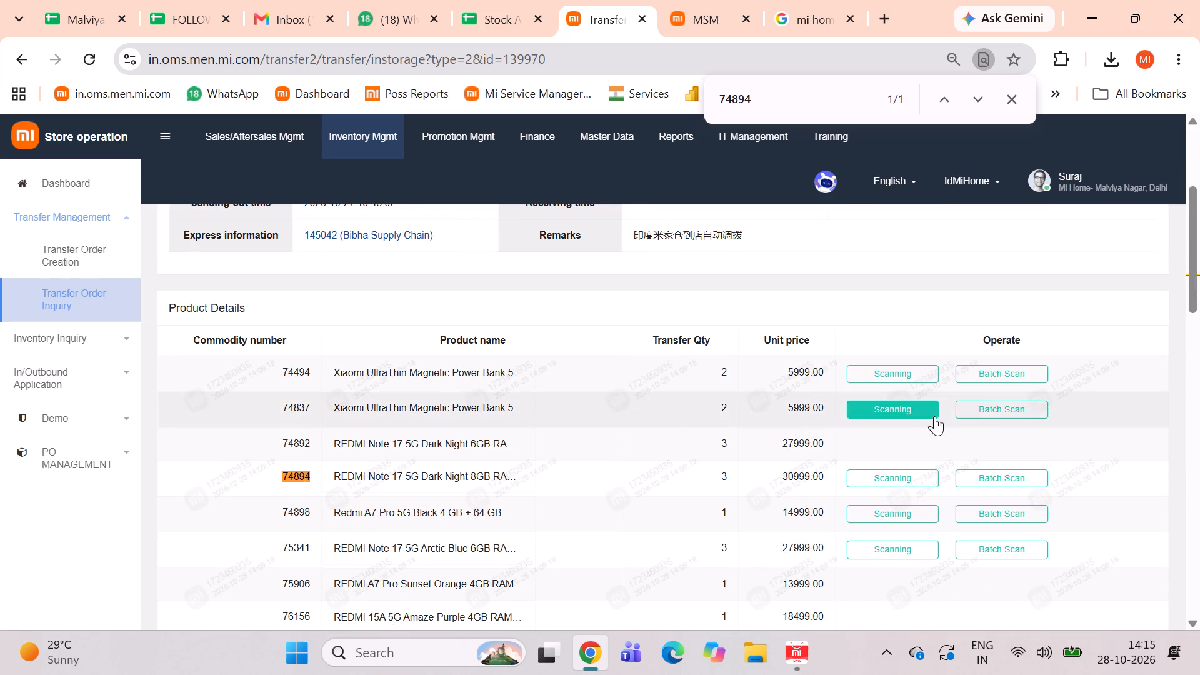
pyautogui.click(919, 484)
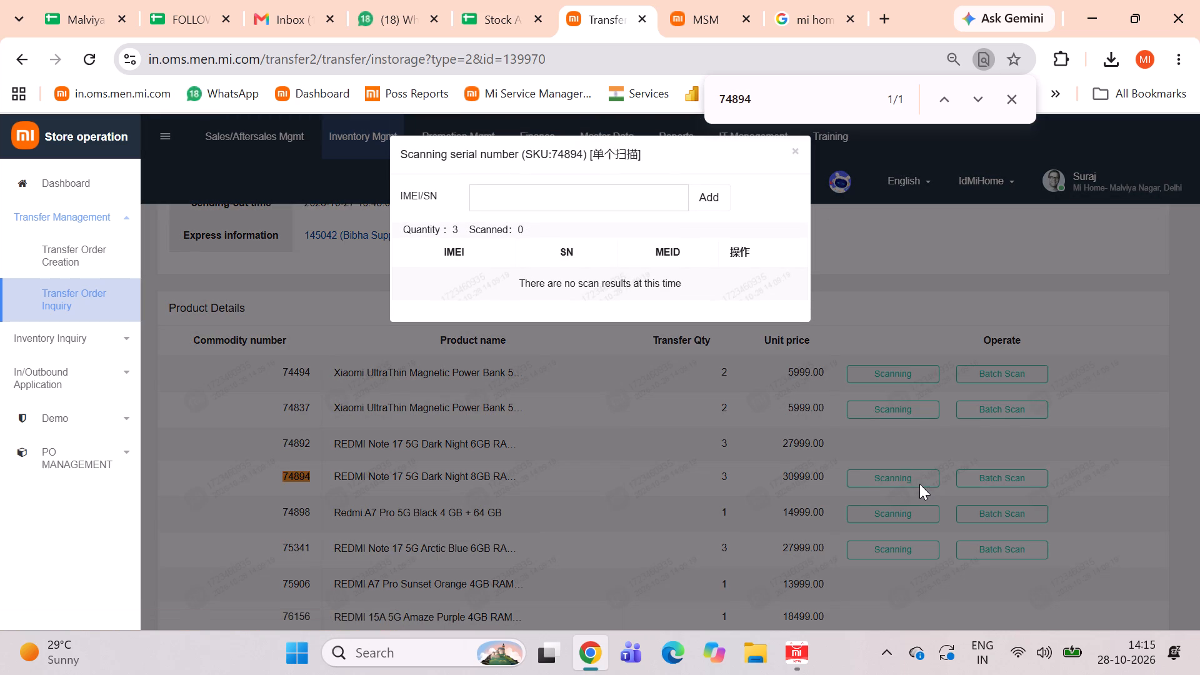
pyautogui.write('74894/G6WT00536')
pyautogui.press('Return')
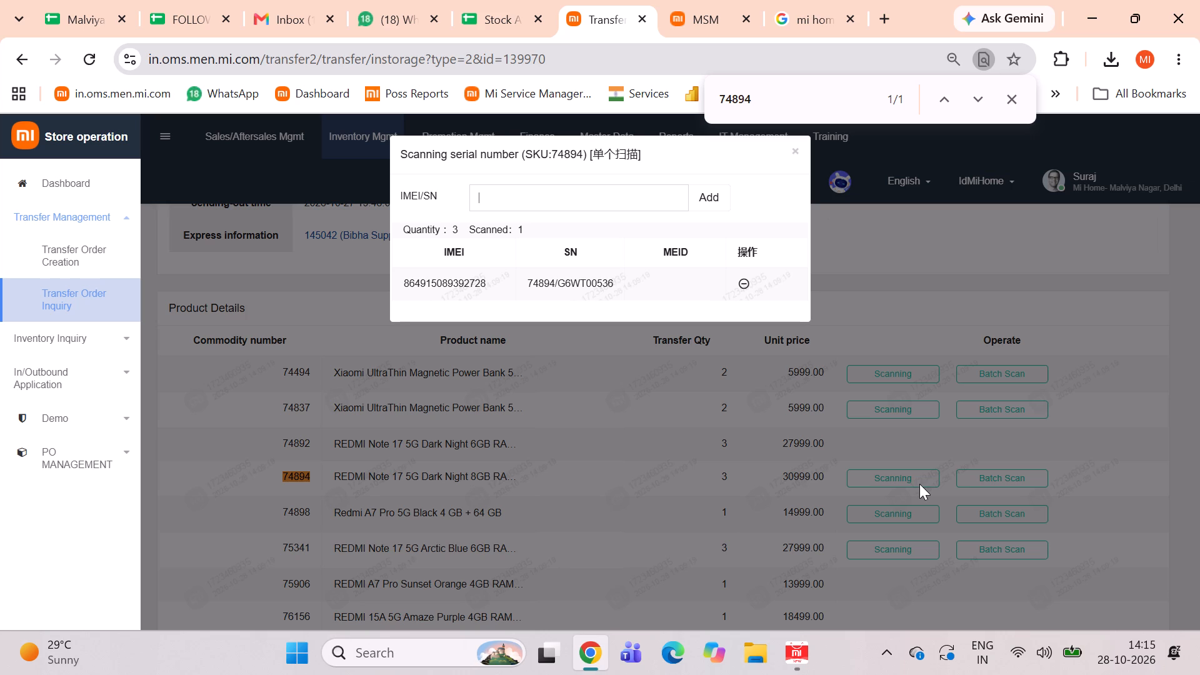
pyautogui.write('74894/G6WT01642')
pyautogui.press('Return')
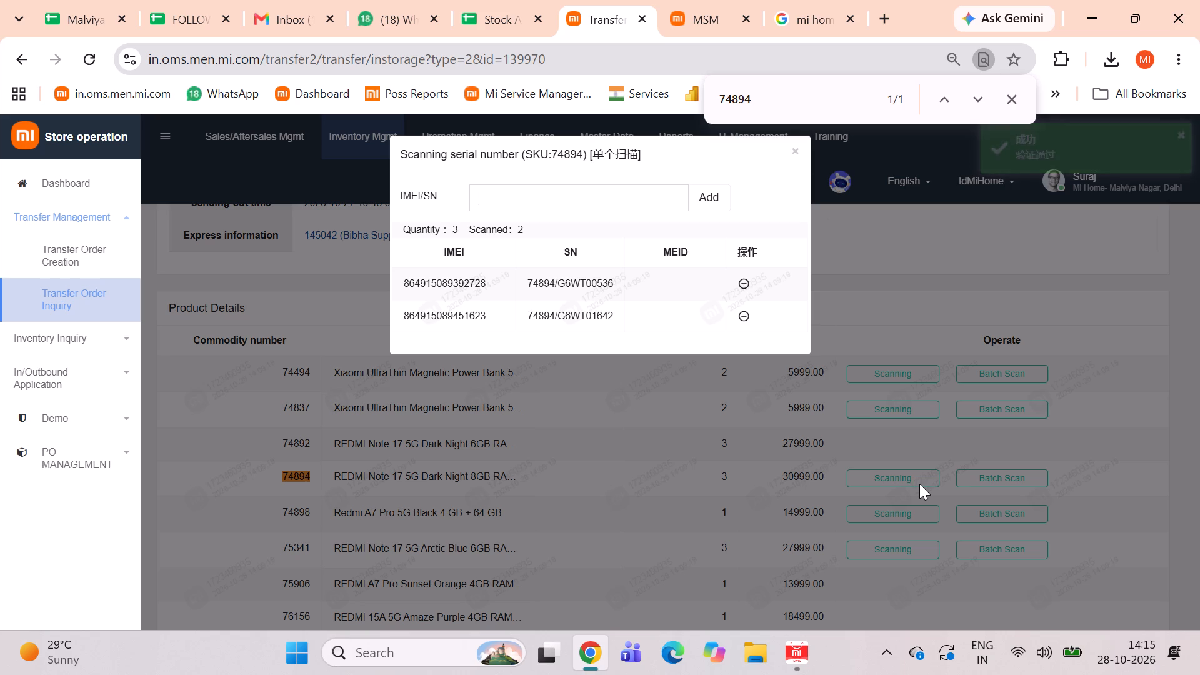
pyautogui.write('74894/G6WT01348')
pyautogui.press('Return')
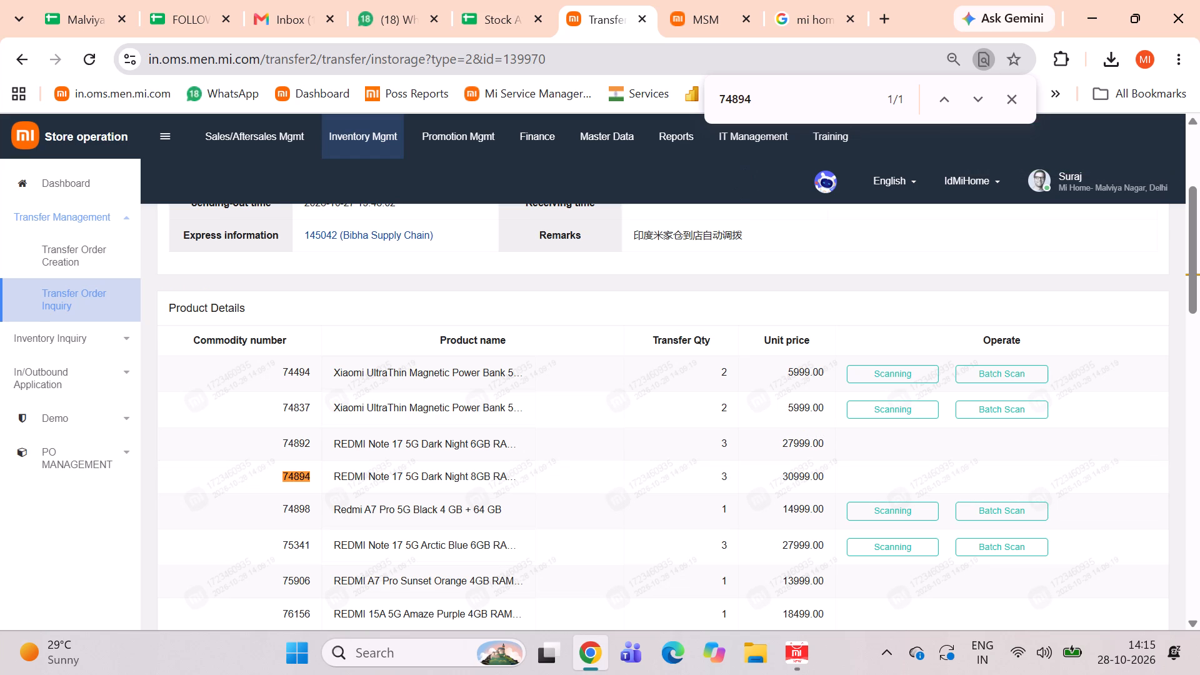
# Scan in serial numbers 75341/G6X303175, 75341/G6X303022 and 75341/G6X303997 for the REDMI Note 17 5G Arctic Blue, commodity 75341.
pyautogui.click(779, 90)
pyautogui.press('BackSpace')
pyautogui.press('BackSpace')
pyautogui.press('BackSpace')
pyautogui.press('BackSpace')
pyautogui.press('BackSpace')
pyautogui.press('BackSpace')
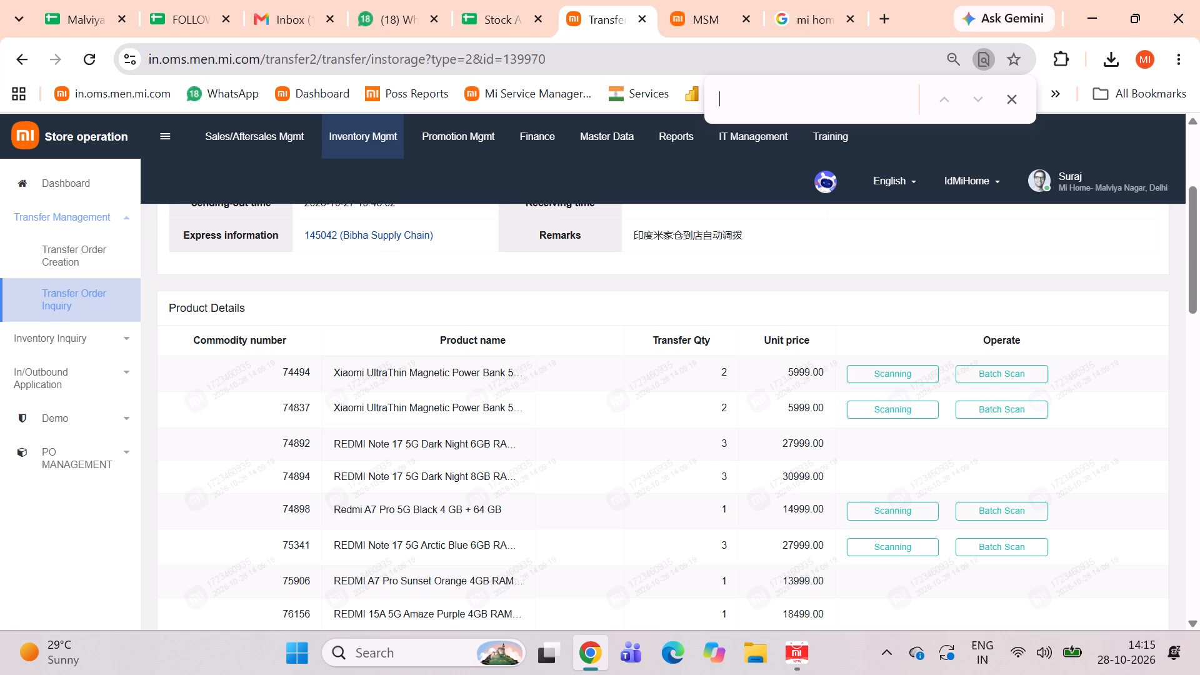
pyautogui.write('75')
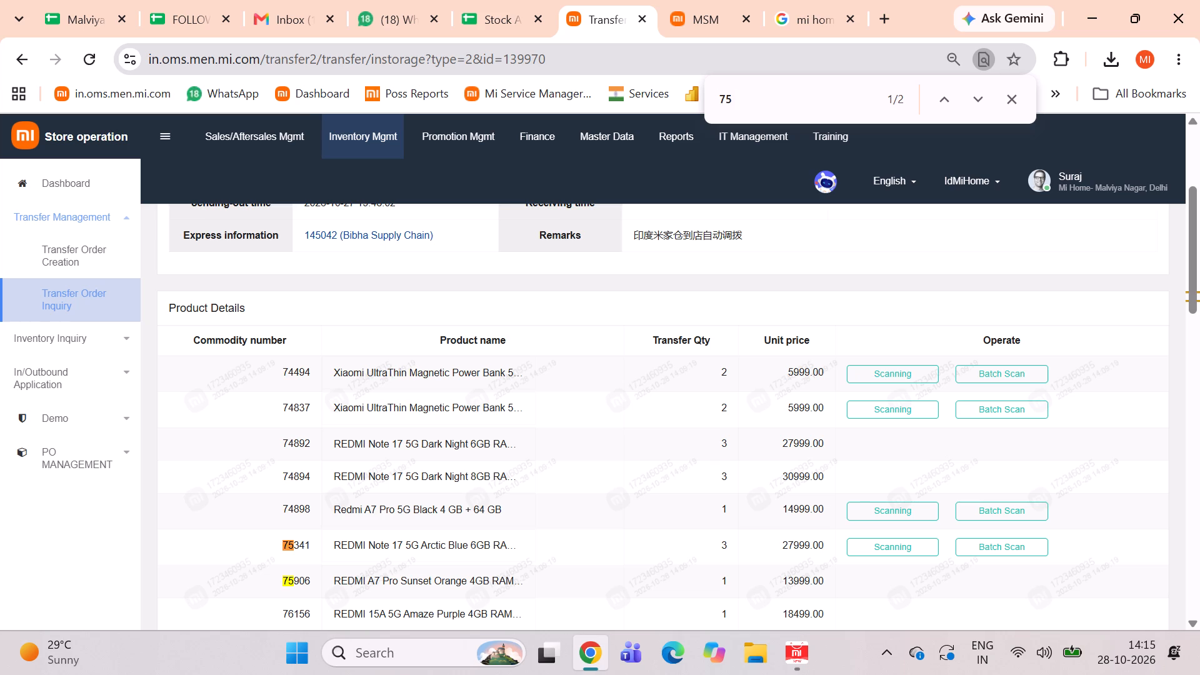
pyautogui.write('341')
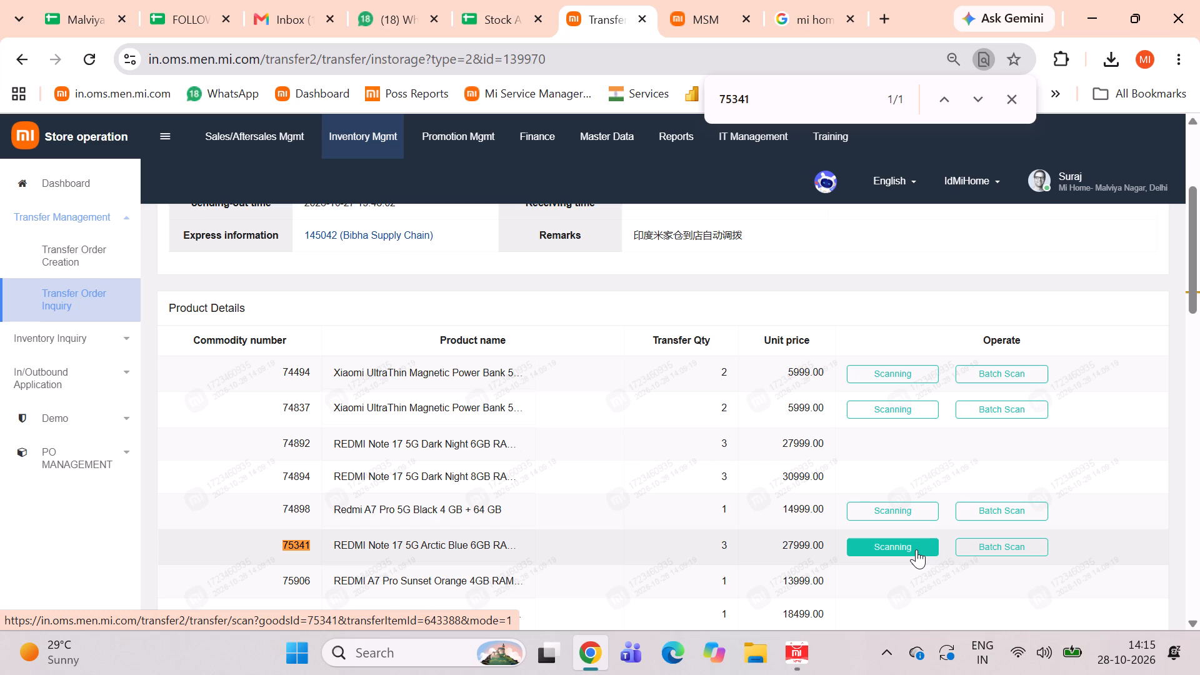
pyautogui.click(916, 549)
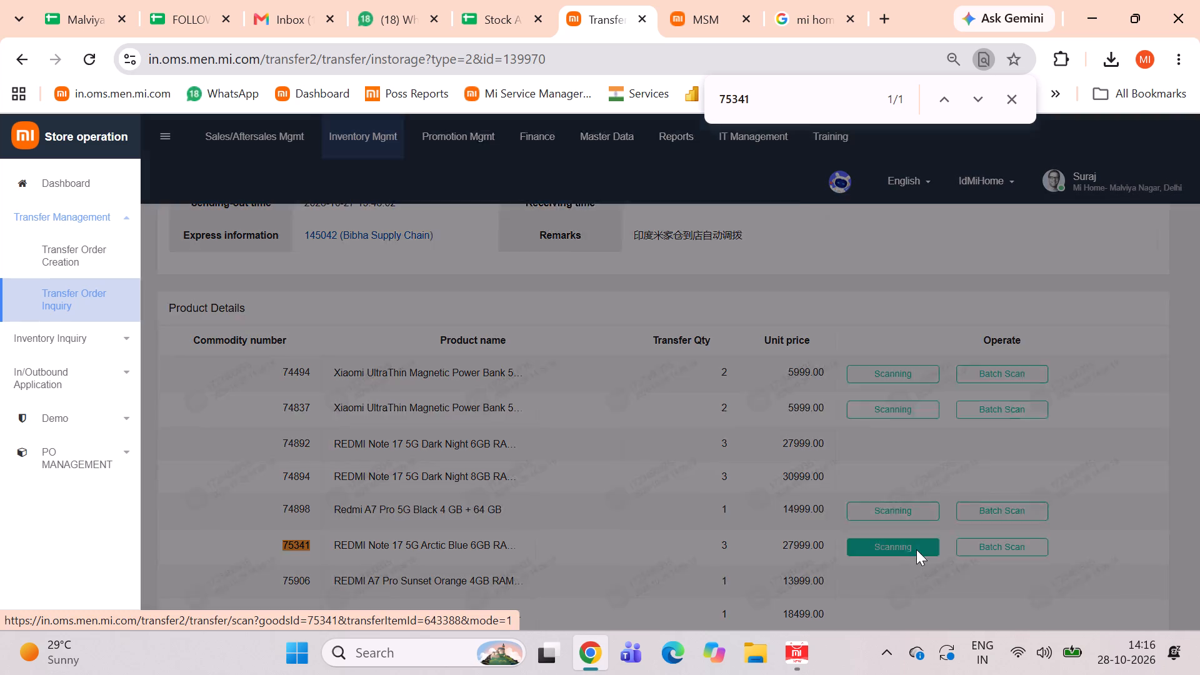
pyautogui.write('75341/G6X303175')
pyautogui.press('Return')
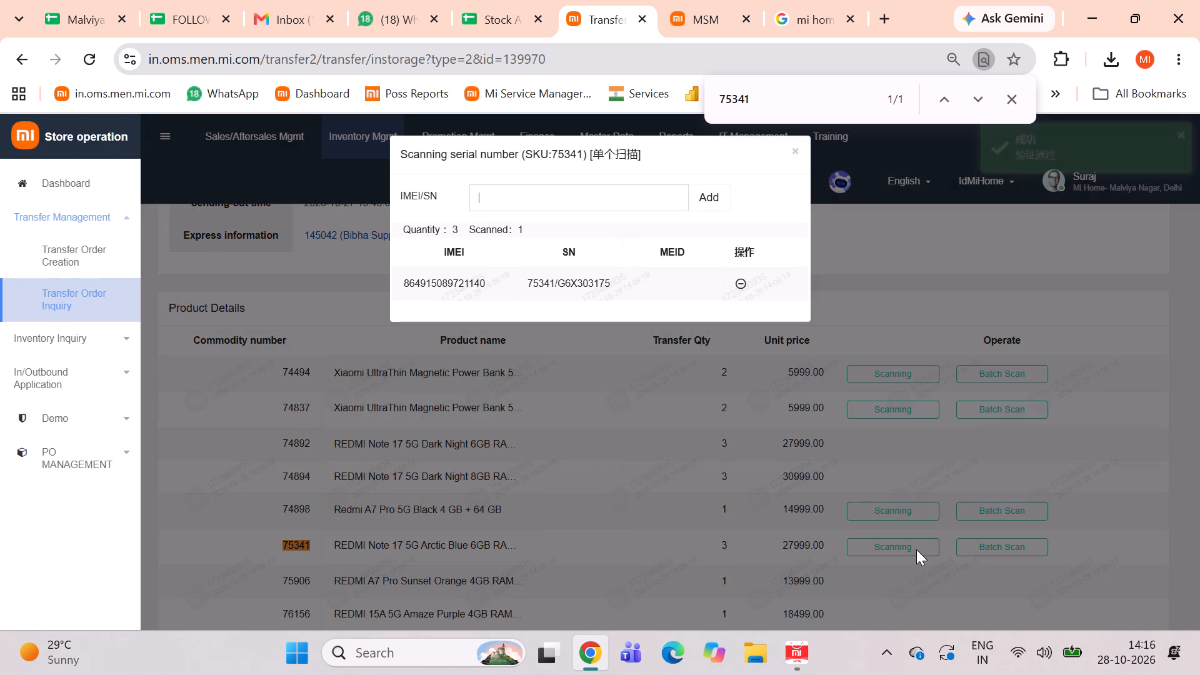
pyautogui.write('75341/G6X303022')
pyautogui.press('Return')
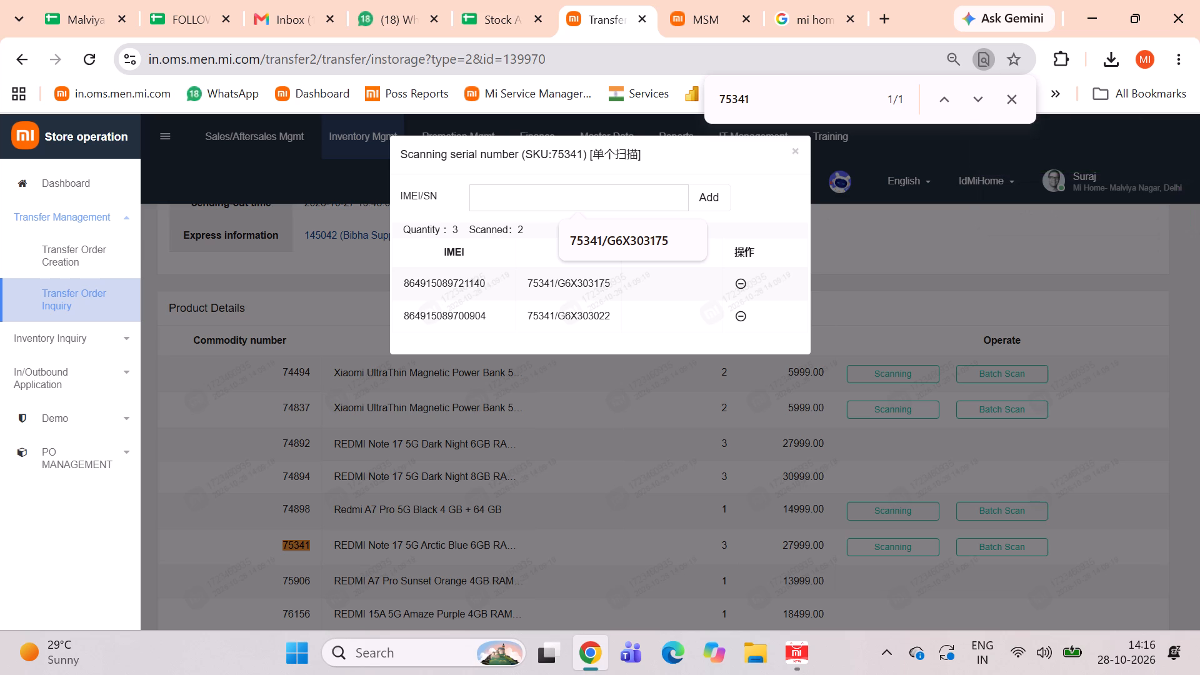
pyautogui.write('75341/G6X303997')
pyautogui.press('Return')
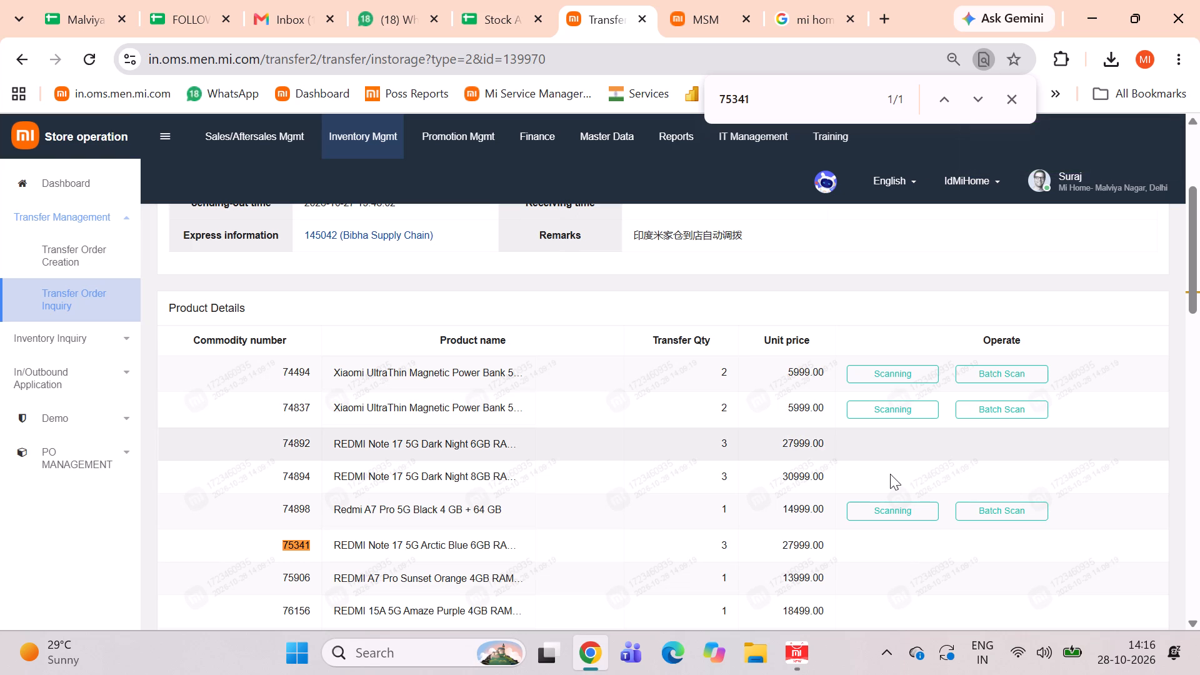
# Scan in serial number 83532/G6WT00780 for the REDMI Note 17 5G Starlight Purple 6GB, commodity 83532.
pyautogui.click(761, 107)
pyautogui.press('BackSpace')
pyautogui.press('BackSpace')
pyautogui.press('BackSpace')
pyautogui.press('BackSpace')
pyautogui.press('BackSpace')
pyautogui.press('BackSpace')
pyautogui.press('BackSpace')
pyautogui.write('83')
pyautogui.write('532')
pyautogui.click(887, 413)
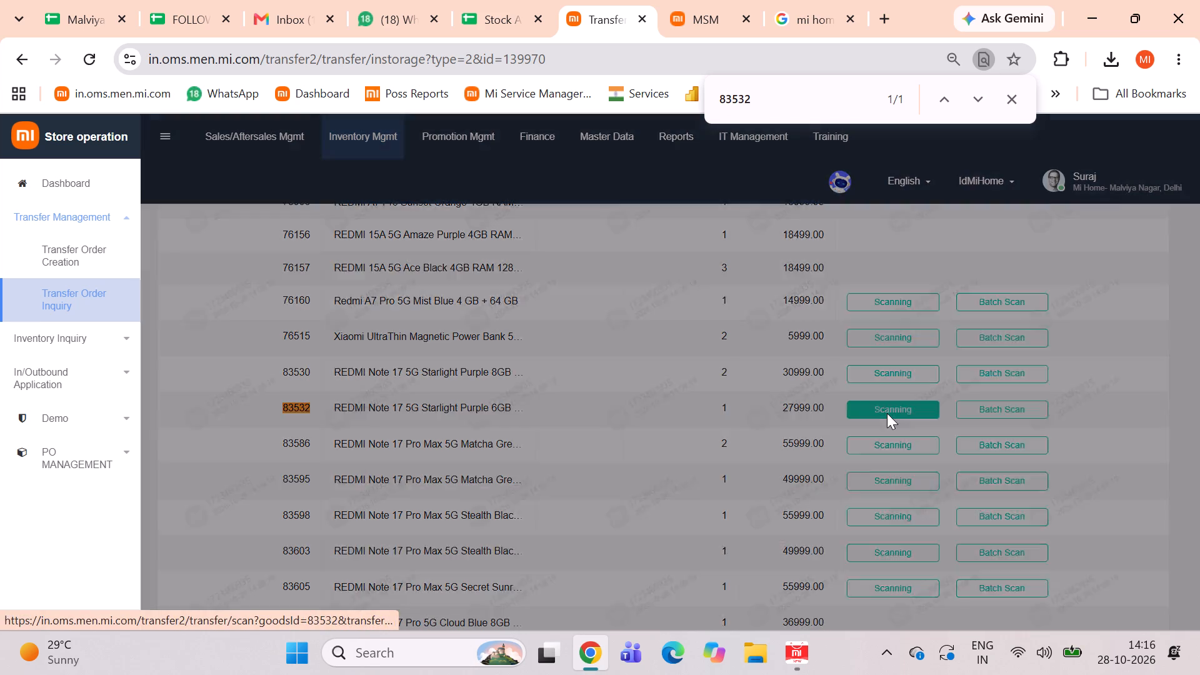
pyautogui.write('83532/G6WT00780')
pyautogui.press('Return')
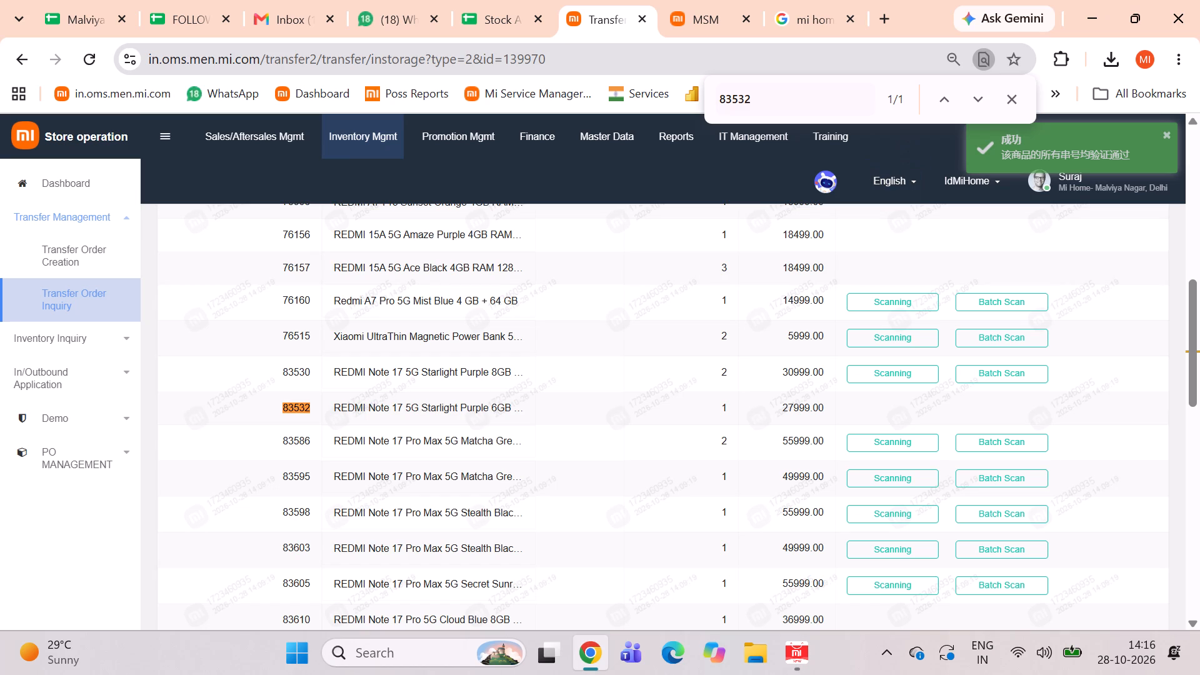
# Scan in serial numbers 83586/G6XJ00208 and 83586/G6XJ00271 for the REDMI Note 17 Pro Max 5G Matcha Green, commodity 83586.
pyautogui.click(806, 99)
pyautogui.press('BackSpace')
pyautogui.press('BackSpace')
pyautogui.press('BackSpace')
pyautogui.press('BackSpace')
pyautogui.press('BackSpace')
pyautogui.press('BackSpace')
pyautogui.press('BackSpace')
pyautogui.press('BackSpace')
pyautogui.press('BackSpace')
pyautogui.press('BackSpace')
pyautogui.press('BackSpace')
pyautogui.press('BackSpace')
pyautogui.press('BackSpace')
pyautogui.press('BackSpace')
pyautogui.press('BackSpace')
pyautogui.press('BackSpace')
pyautogui.press('BackSpace')
pyautogui.press('BackSpace')
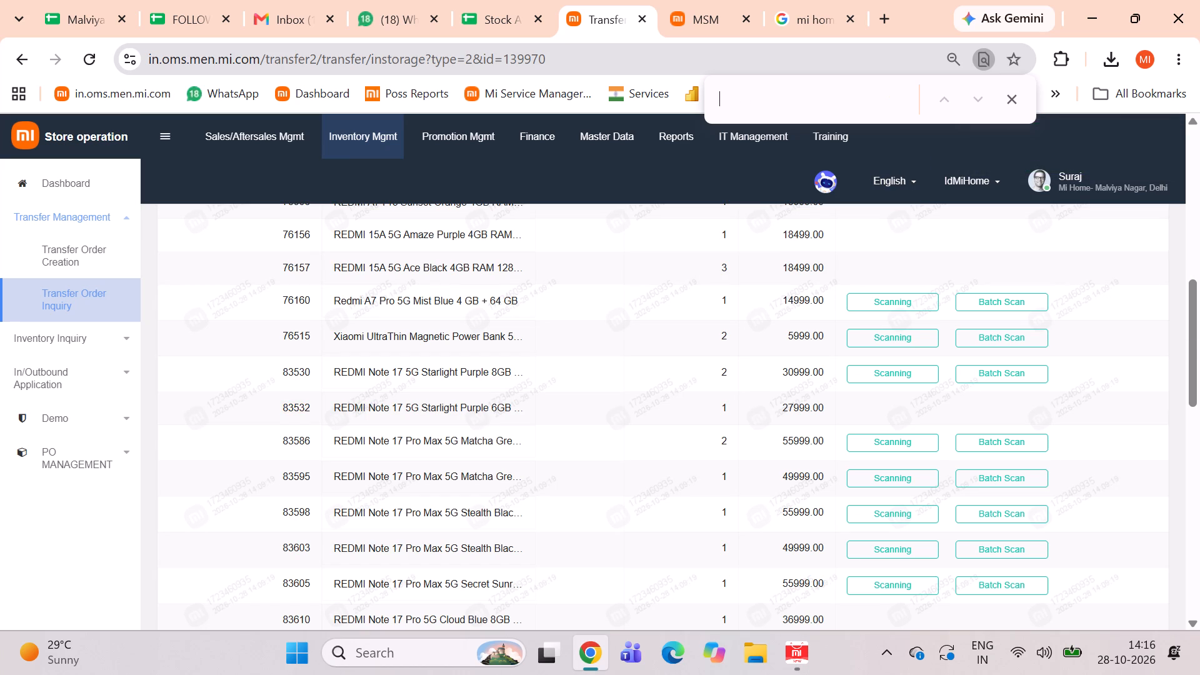
pyautogui.write('83')
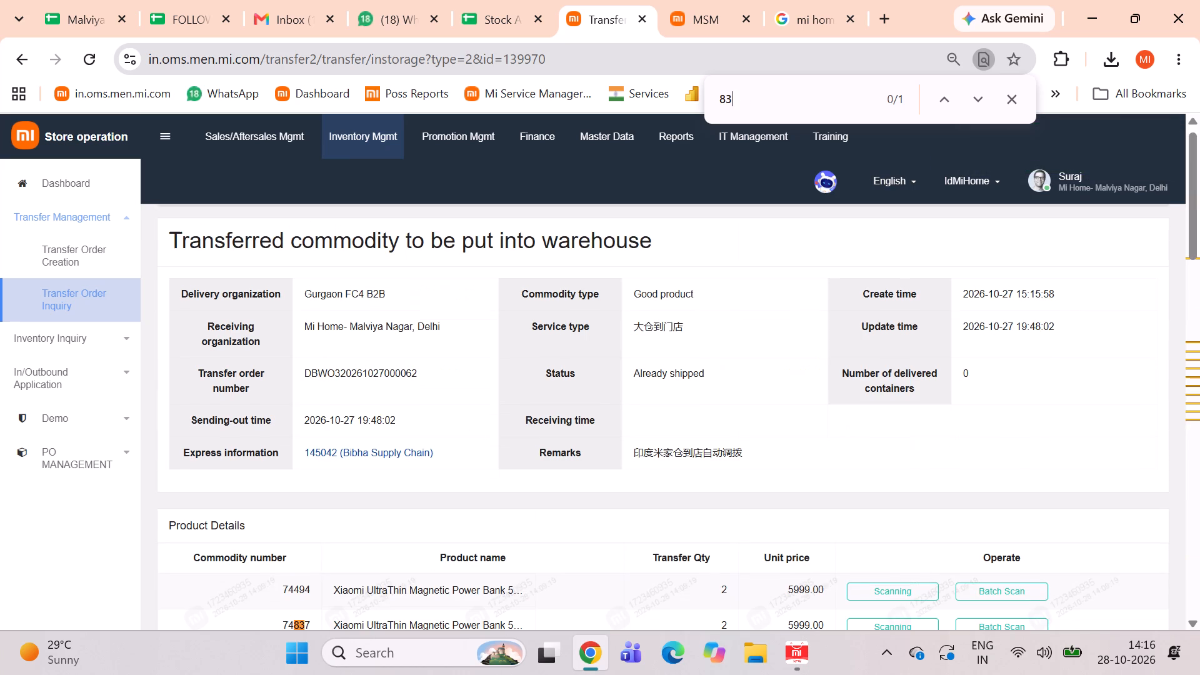
pyautogui.write('586')
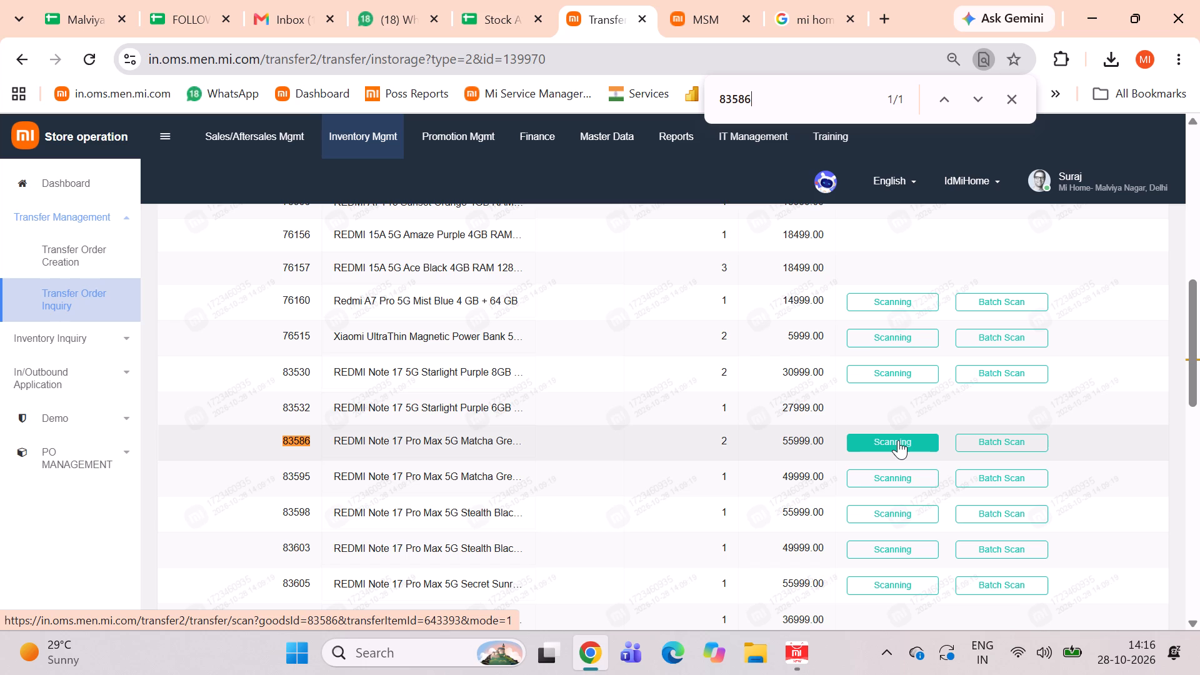
pyautogui.click(898, 440)
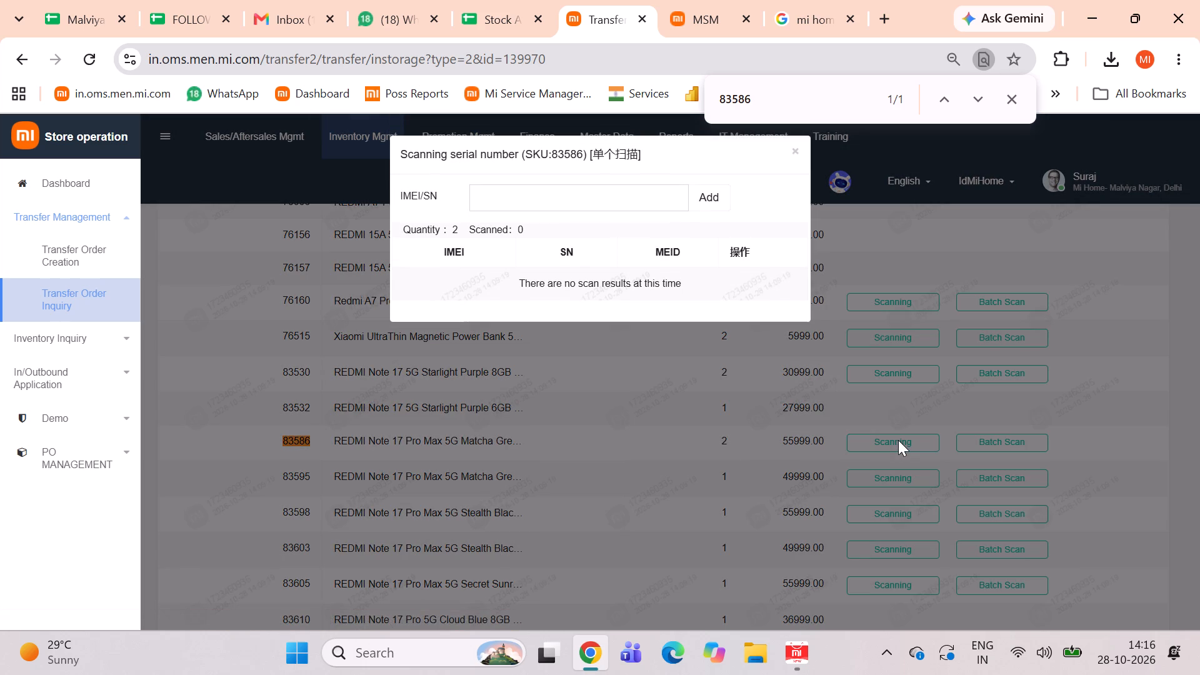
pyautogui.write('83586/G6XJ00208')
pyautogui.press('Return')
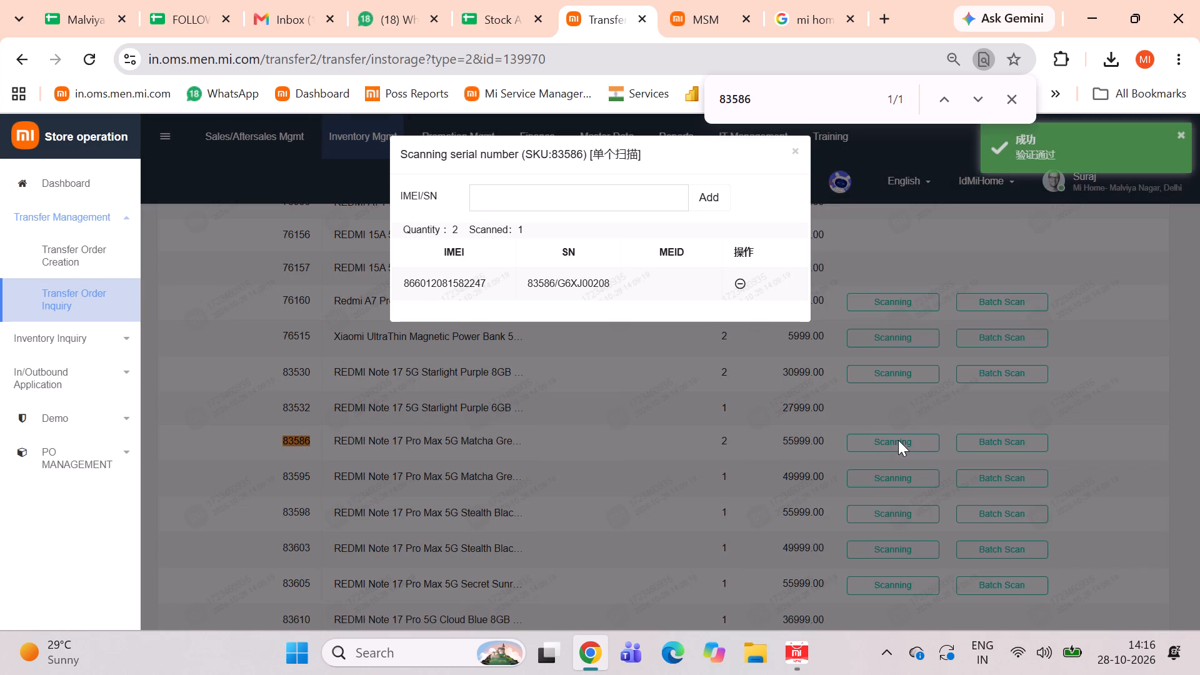
pyautogui.write('83586/G6XJ00271')
pyautogui.press('Return')
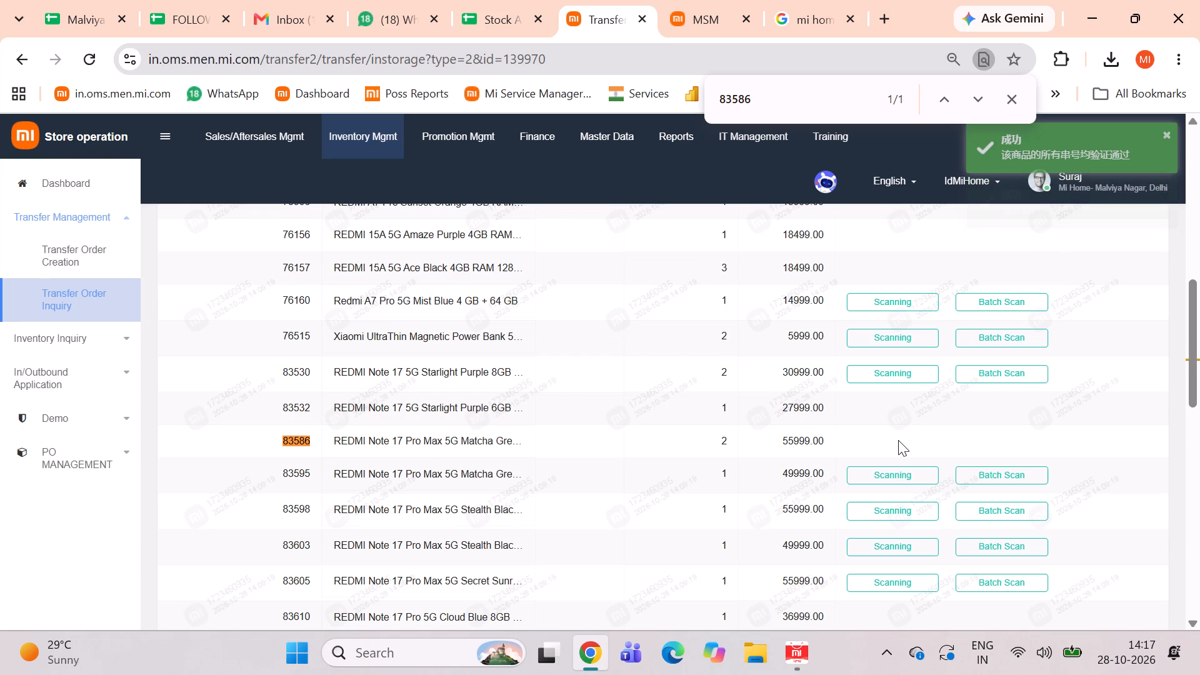
# Scan in serial number 83598/G6XH00116 for the REDMI Note 17 Pro Max 5G Stealth Black, commodity 83598.
pyautogui.click(809, 99)
pyautogui.press('BackSpace')
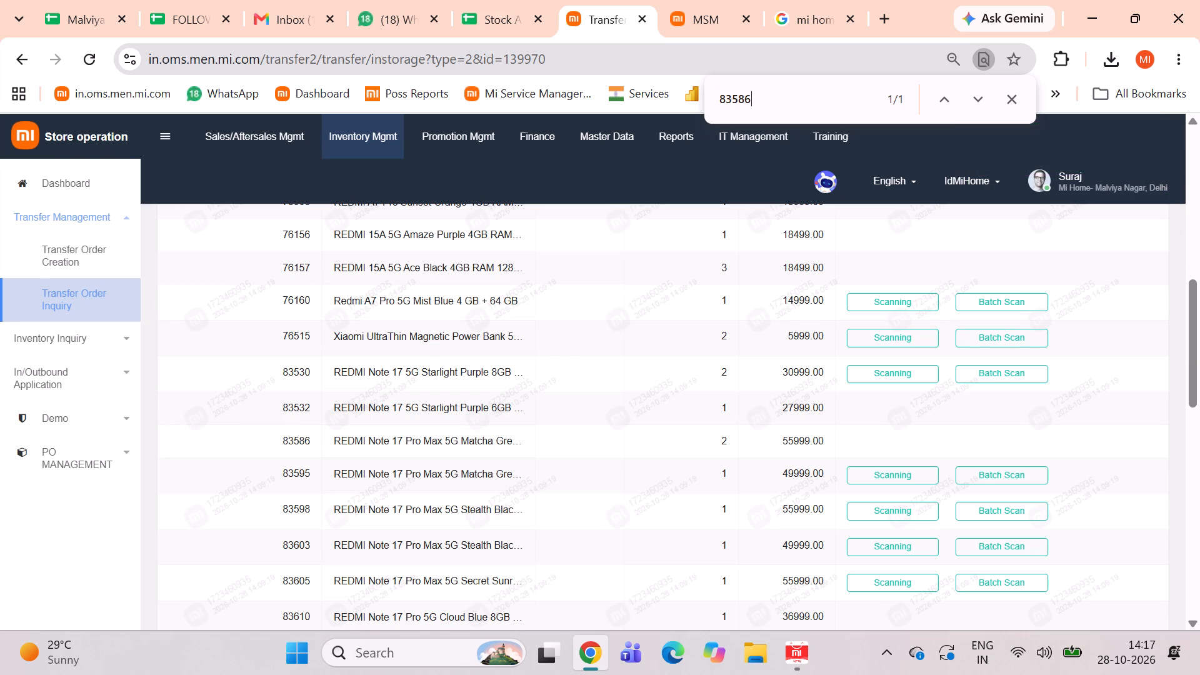
pyautogui.press('BackSpace')
pyautogui.press('BackSpace')
pyautogui.press('BackSpace')
pyautogui.press('BackSpace')
pyautogui.write('83')
pyautogui.write('598')
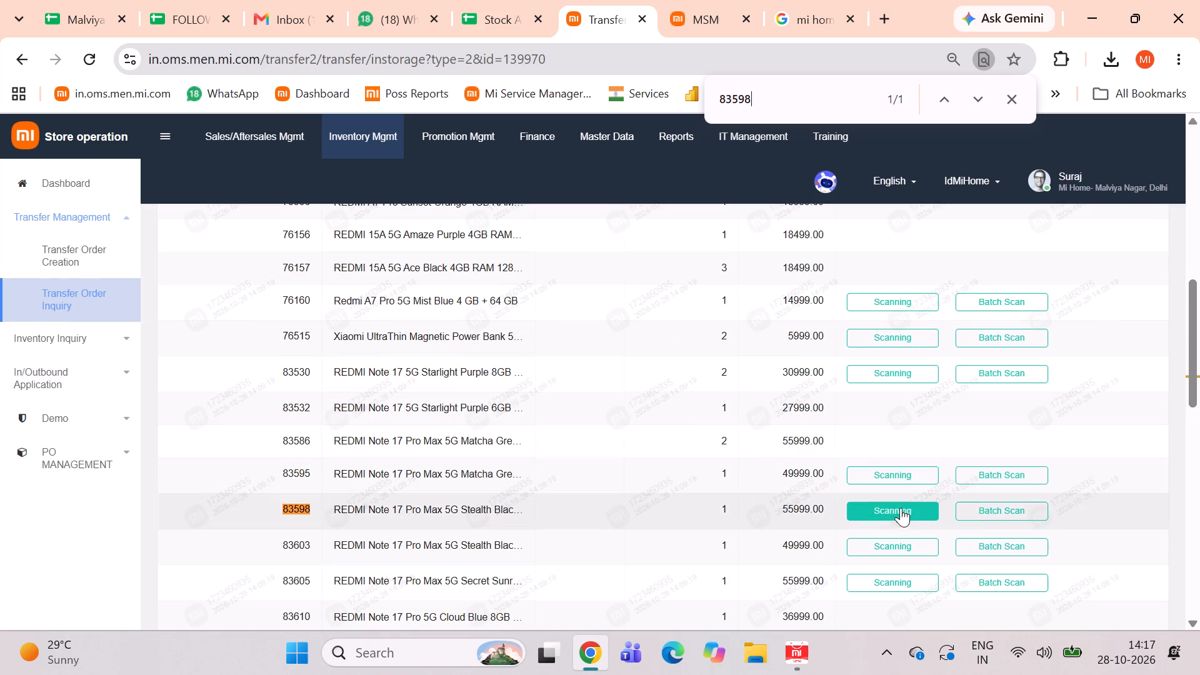
pyautogui.click(897, 516)
pyautogui.write('83598/G6XH00116')
pyautogui.press('Return')
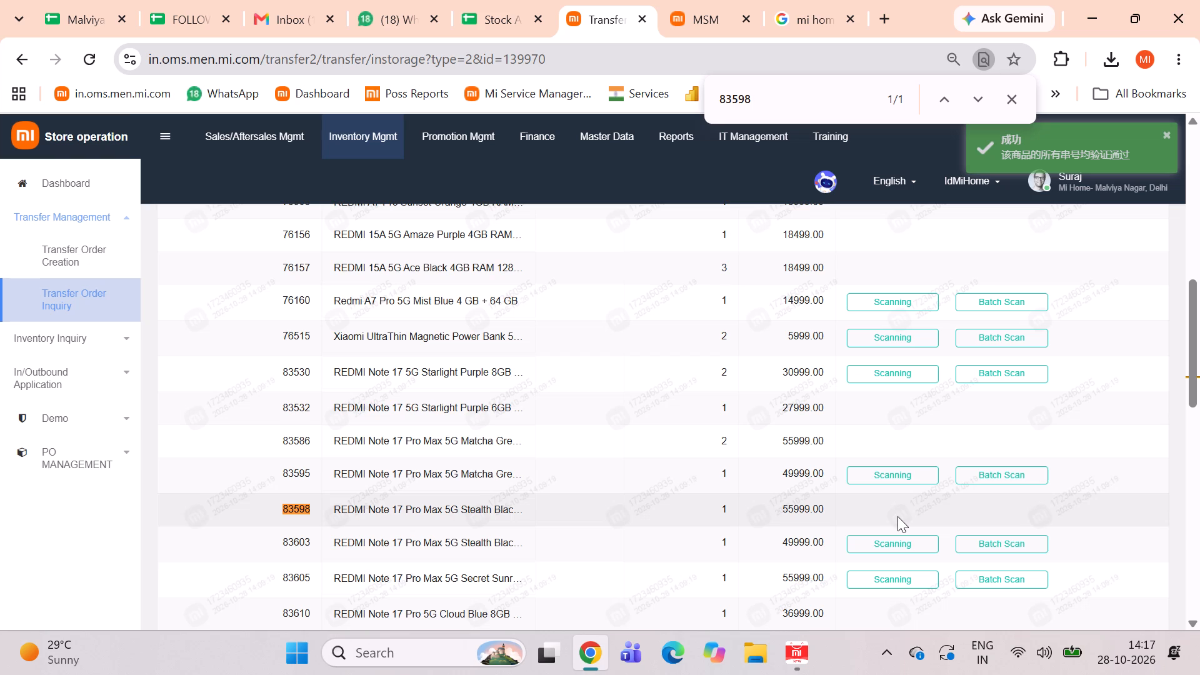
# Scan in serial numbers 83530/G6WP02804 and 83530/G6WP02515 for the REDMI Note 17 5G Starlight Purple 8GB, commodity 83530.
pyautogui.click(782, 102)
pyautogui.press('BackSpace')
pyautogui.press('BackSpace')
pyautogui.press('BackSpace')
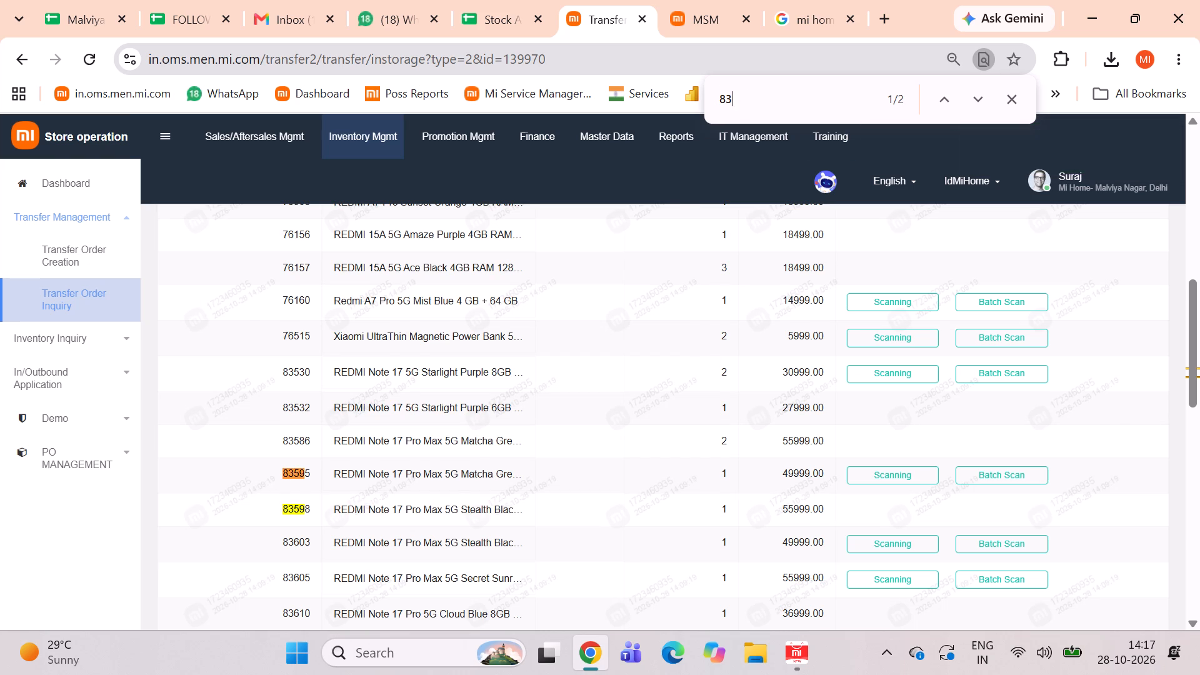
pyautogui.press('BackSpace')
pyautogui.press('BackSpace')
pyautogui.write('83')
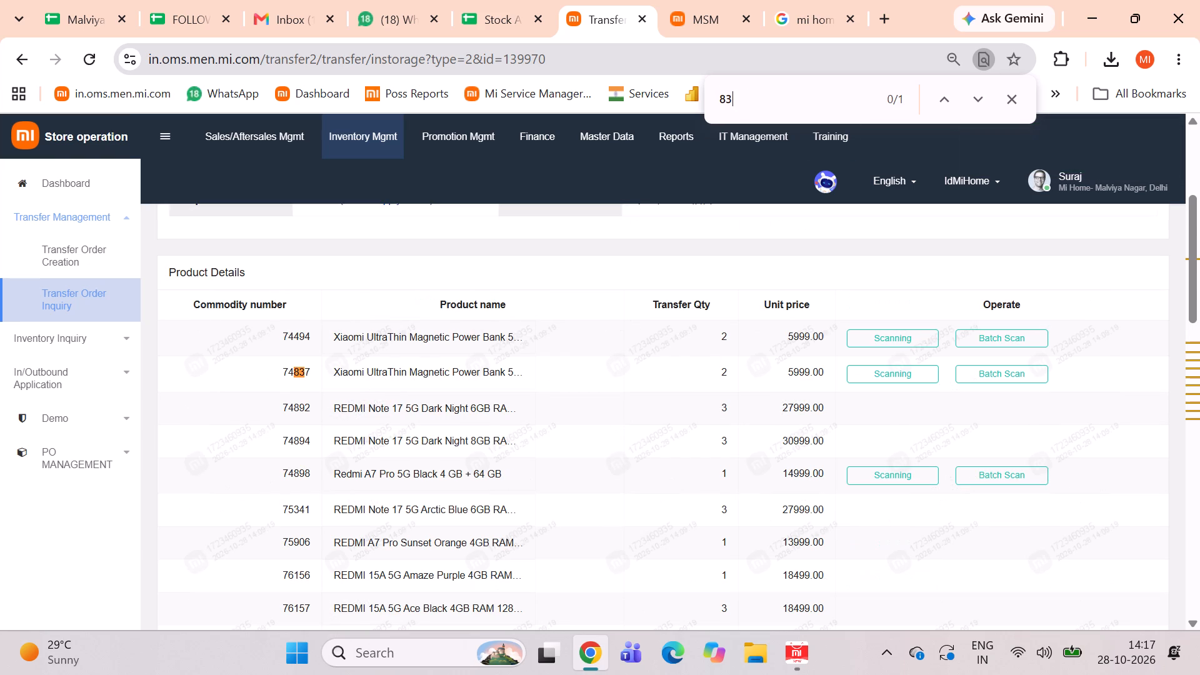
pyautogui.write('530')
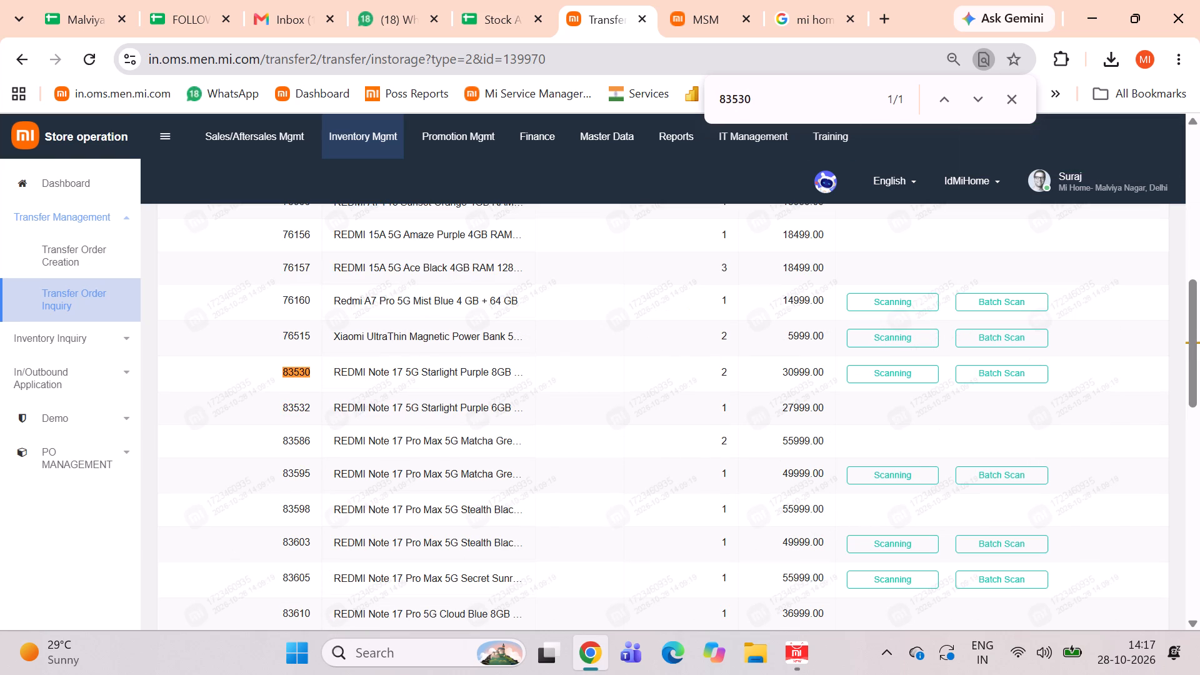
pyautogui.click(899, 374)
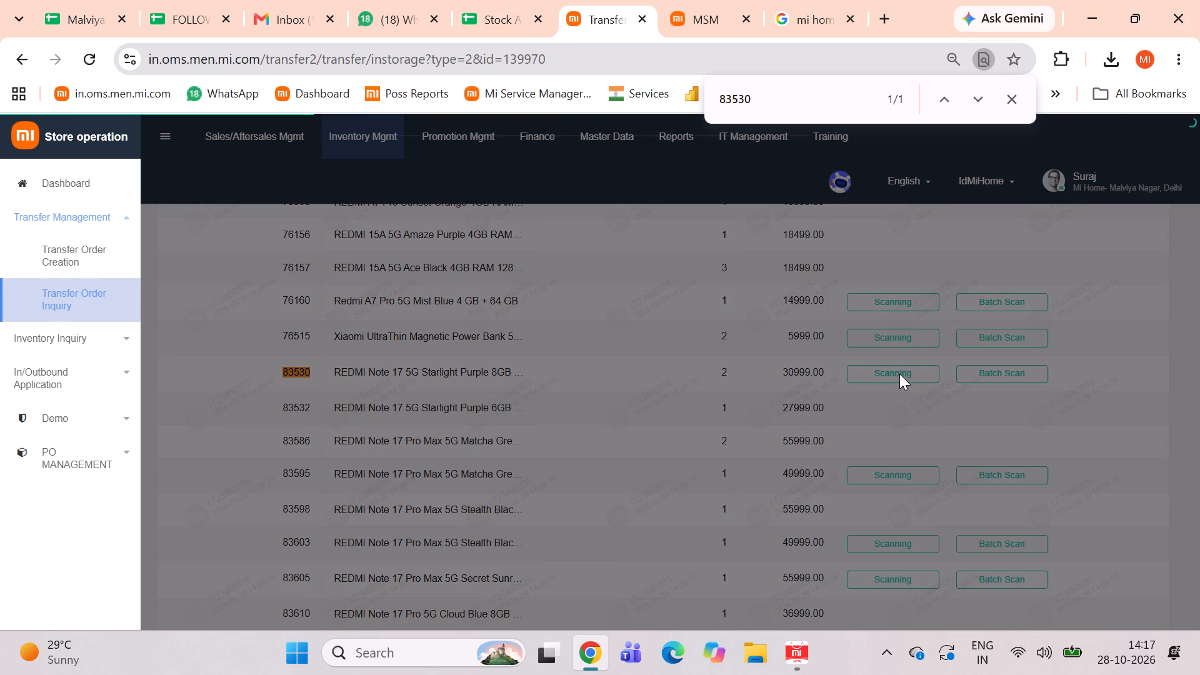
pyautogui.write('83530/G6WP02804')
pyautogui.press('Return')
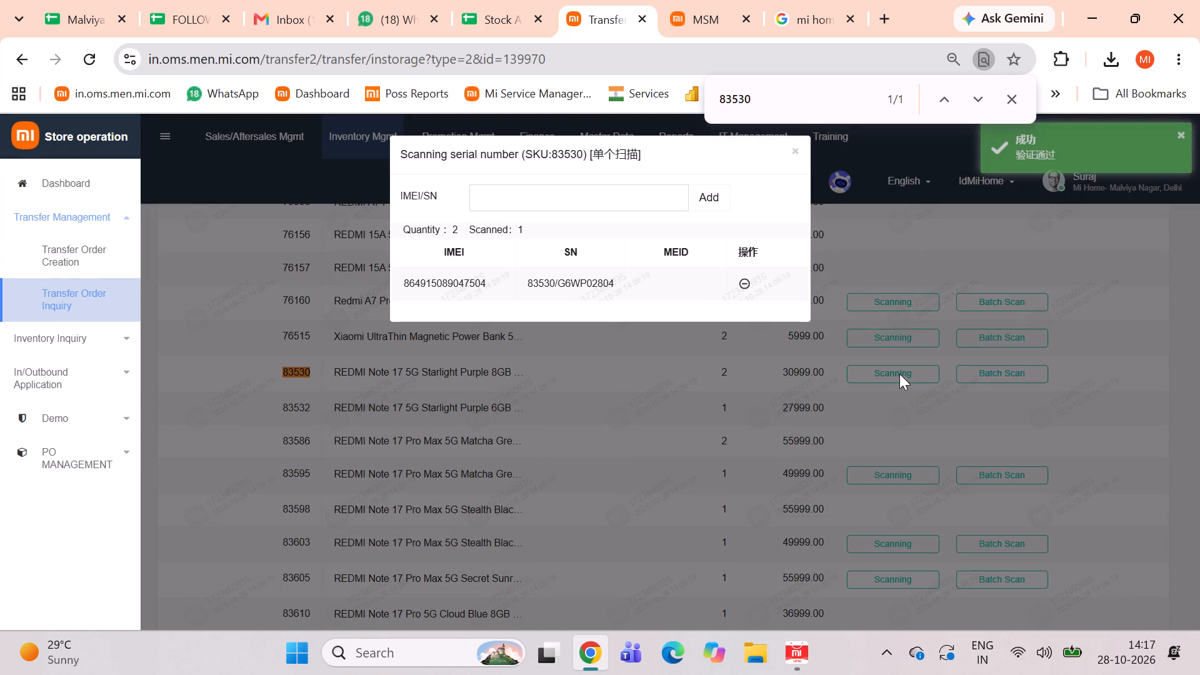
pyautogui.write('83530/G6WP02515')
pyautogui.press('Return')
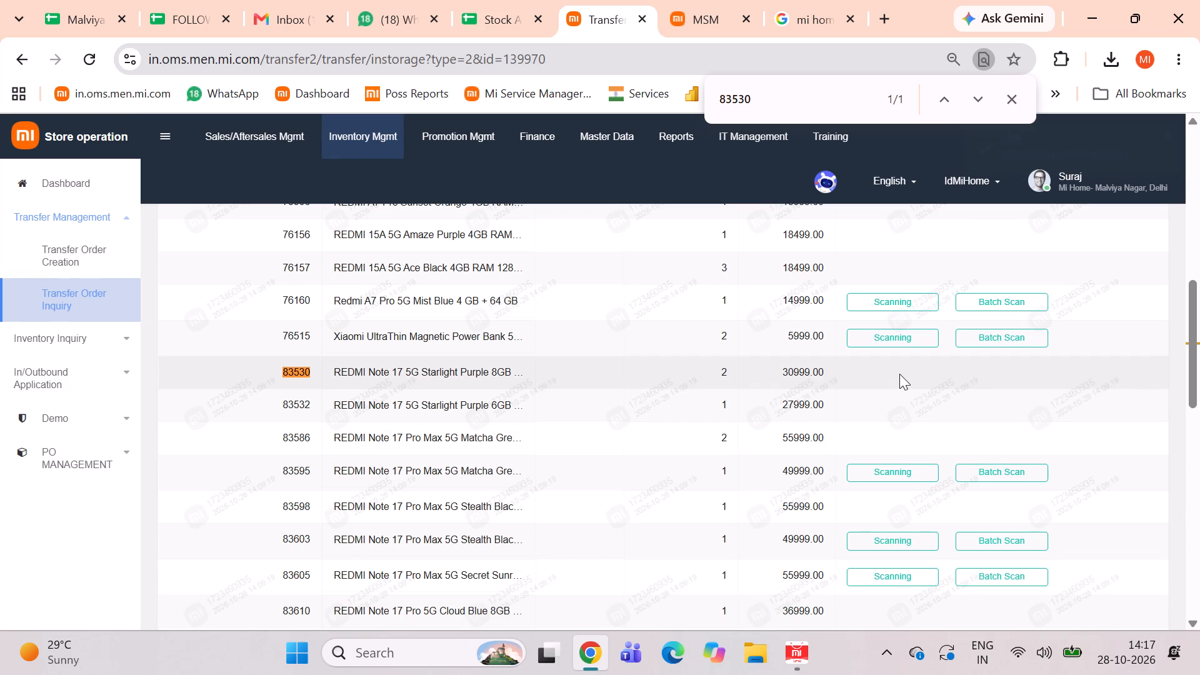
# Scan in serial number 83899/46XJ00447 for the REDMI 17 5G Absolute Black 8GB, commodity 83899.
pyautogui.click(764, 97)
pyautogui.press('BackSpace')
pyautogui.press('BackSpace')
pyautogui.press('BackSpace')
pyautogui.press('BackSpace')
pyautogui.press('BackSpace')
pyautogui.press('BackSpace')
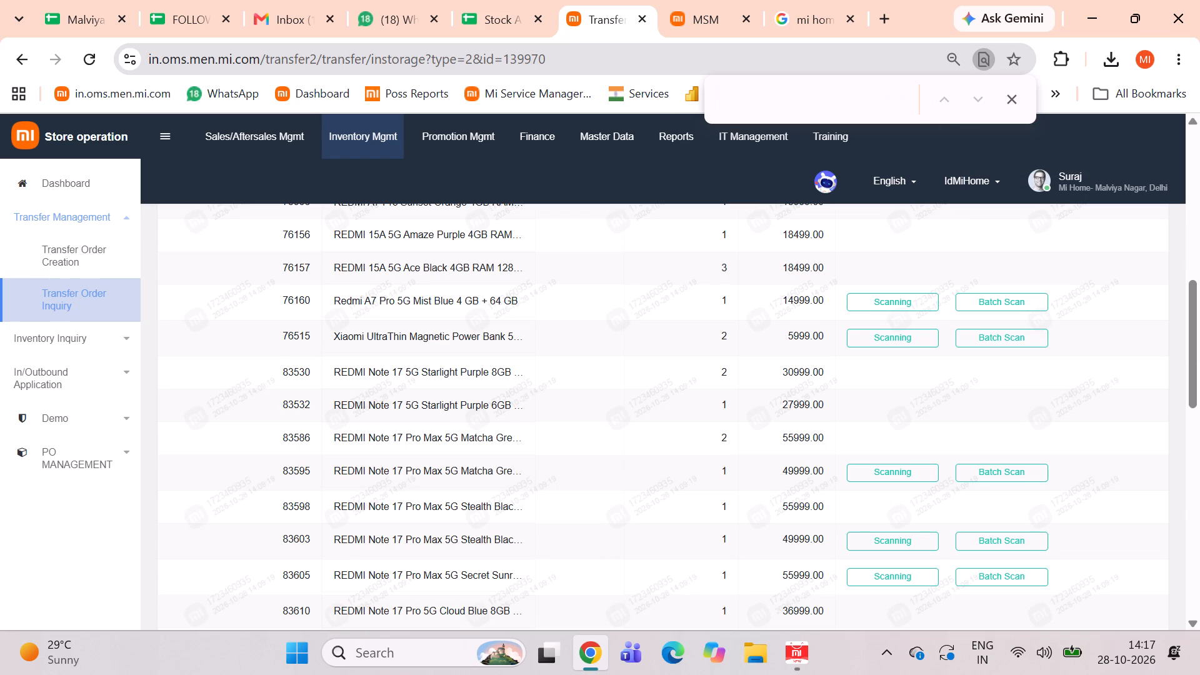
pyautogui.write('83')
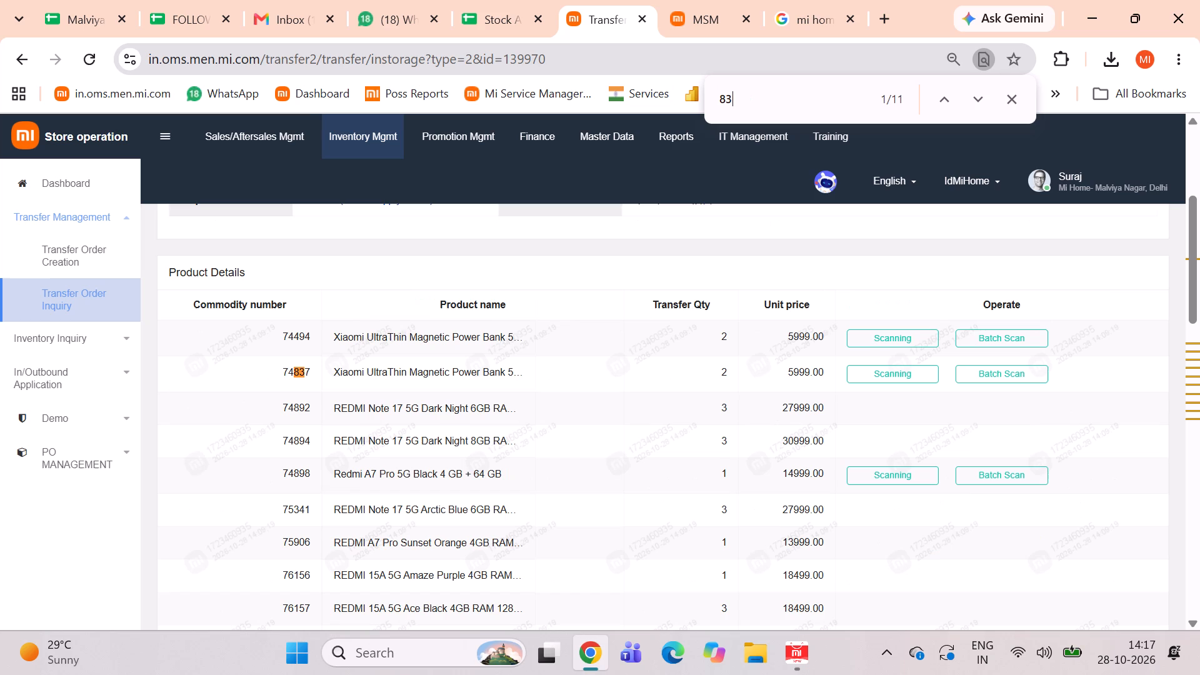
pyautogui.write('899')
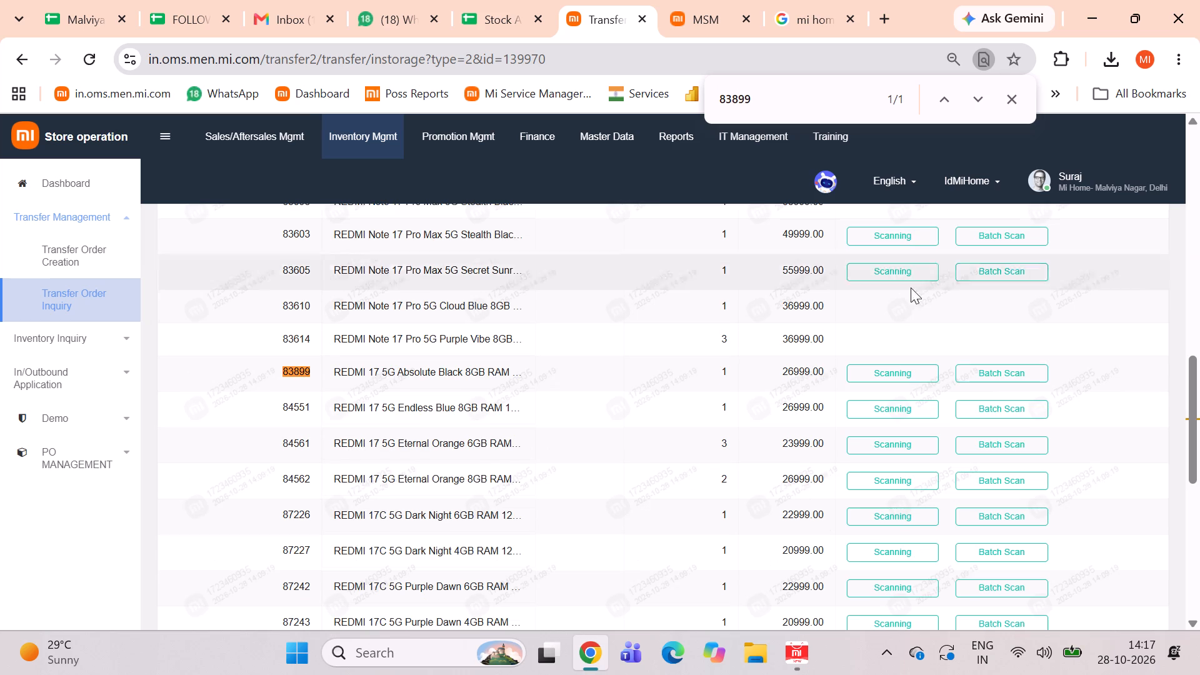
pyautogui.click(902, 373)
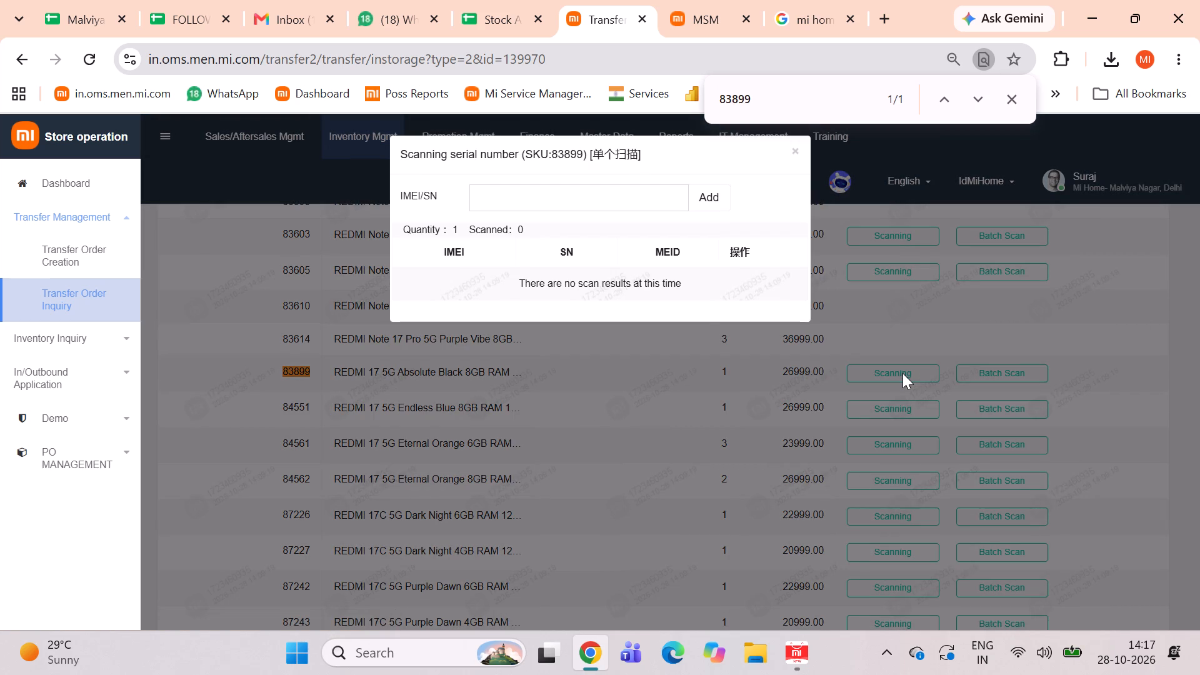
pyautogui.write('83899/46XJ00447')
pyautogui.press('Return')
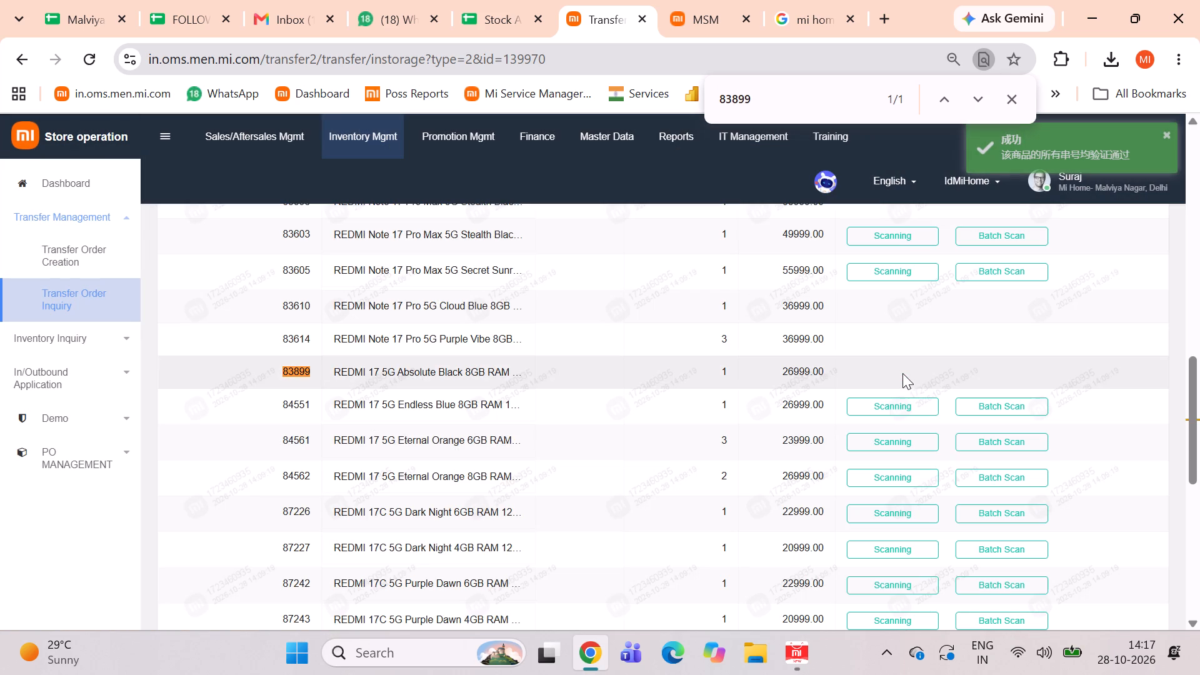
# Scan in serial number 74898/G6XA04630 for the Redmi A7 Pro 5G Black 4 GB + 64 GB, commodity 74898.
pyautogui.click(785, 89)
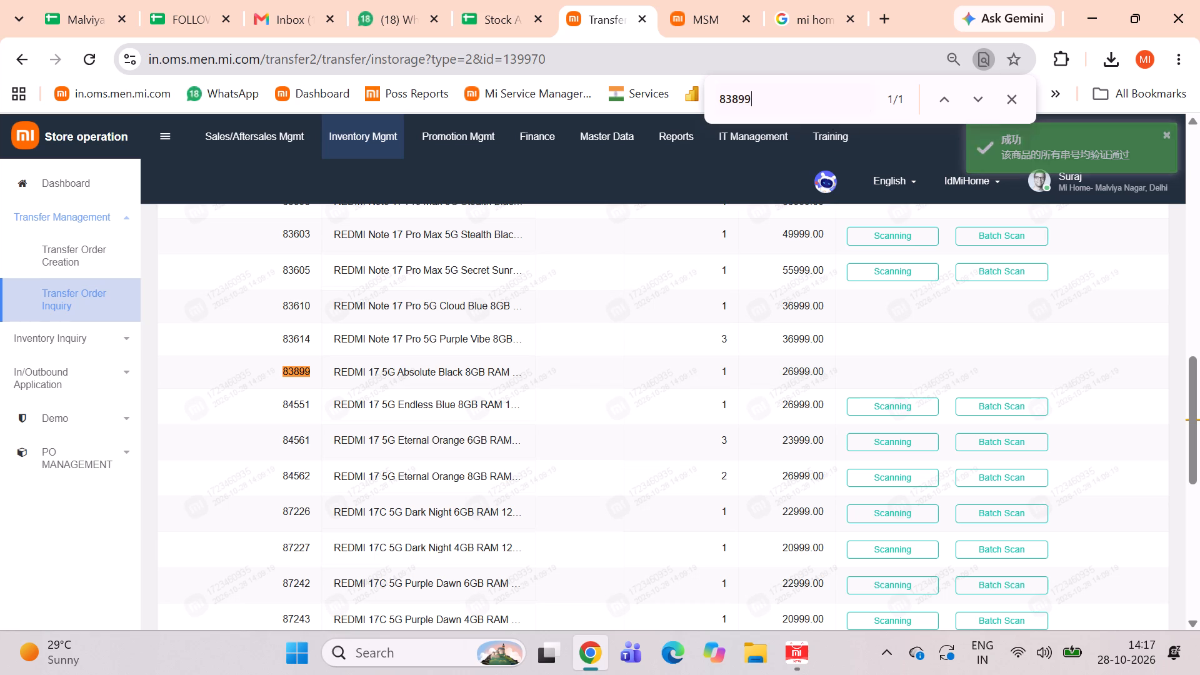
pyautogui.press('BackSpace')
pyautogui.press('BackSpace')
pyautogui.press('BackSpace')
pyautogui.press('BackSpace')
pyautogui.press('BackSpace')
pyautogui.press('BackSpace')
pyautogui.press('BackSpace')
pyautogui.press('BackSpace')
pyautogui.press('BackSpace')
pyautogui.press('BackSpace')
pyautogui.press('BackSpace')
pyautogui.press('BackSpace')
pyautogui.press('BackSpace')
pyautogui.press('BackSpace')
pyautogui.press('BackSpace')
pyautogui.press('BackSpace')
pyautogui.press('BackSpace')
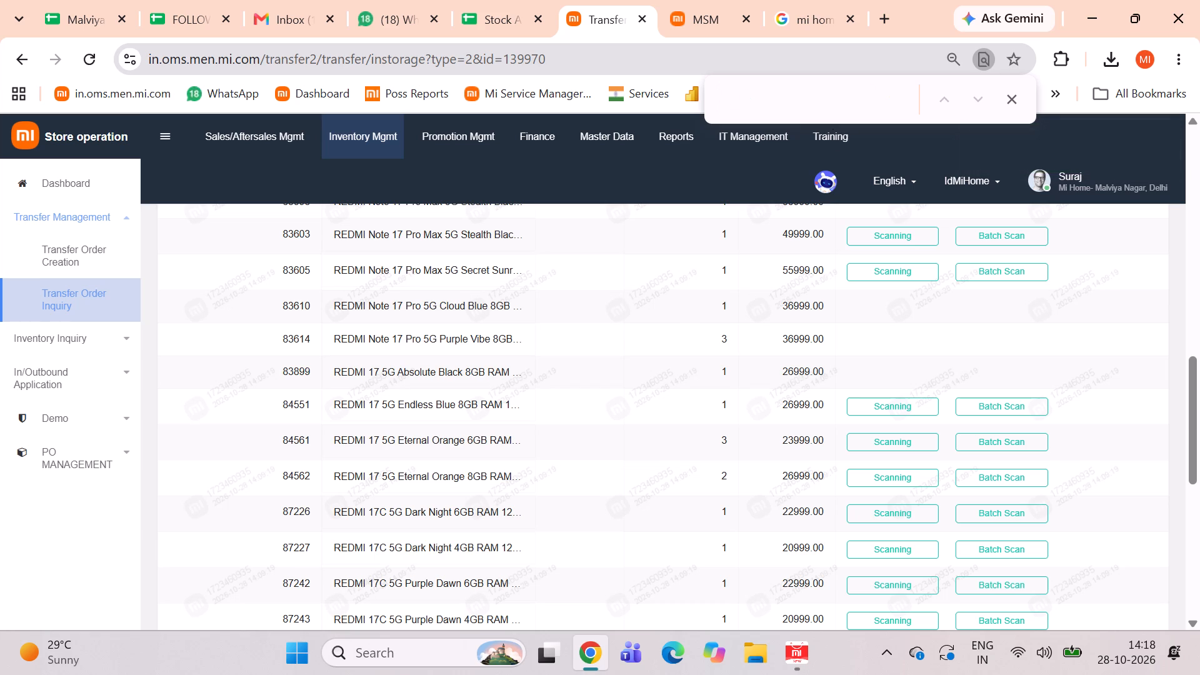
pyautogui.write('74')
pyautogui.write('898')
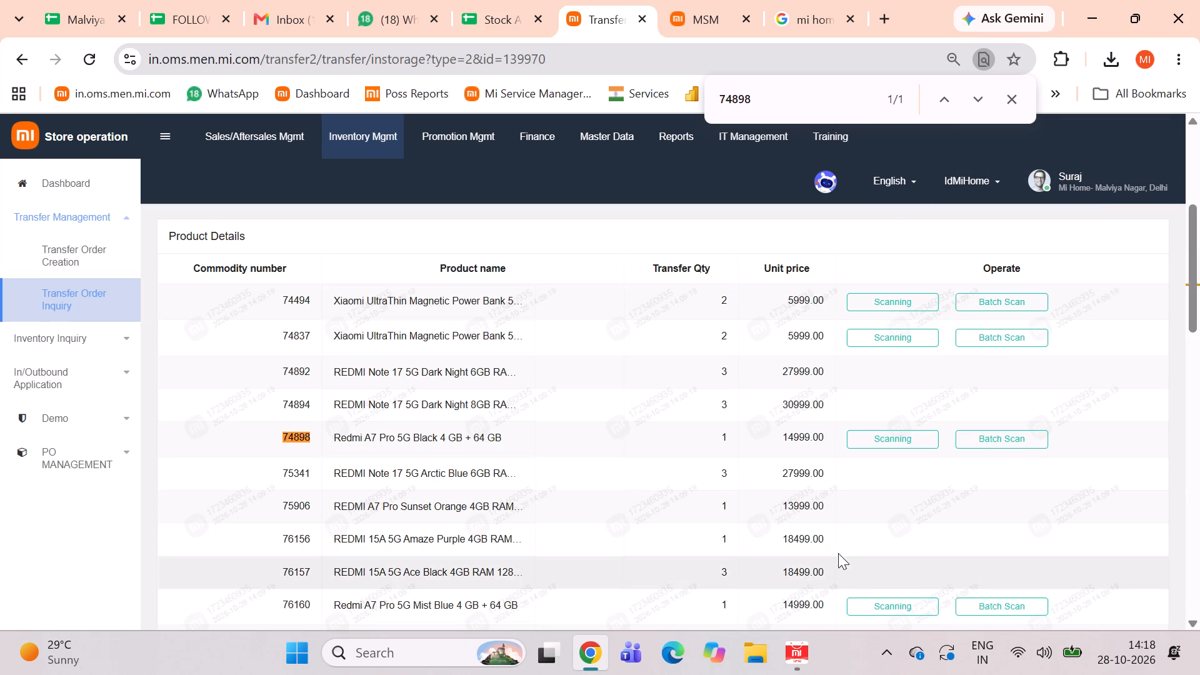
pyautogui.click(895, 438)
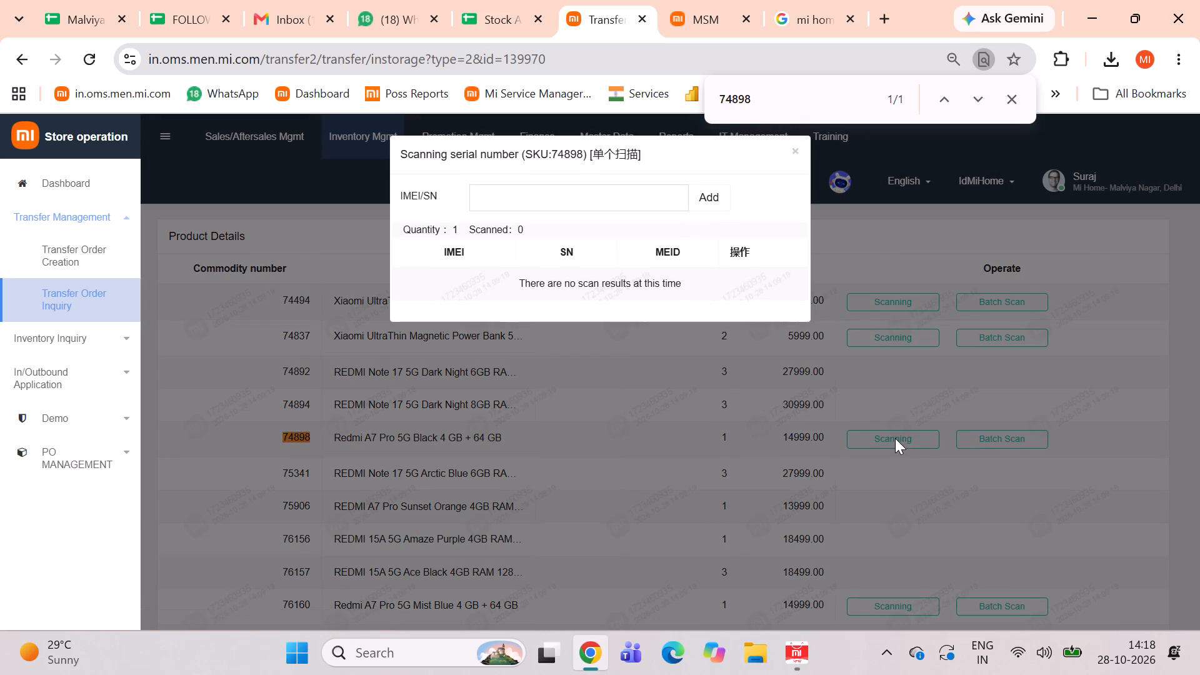
pyautogui.write('74898/G6XA04630')
pyautogui.press('Return')
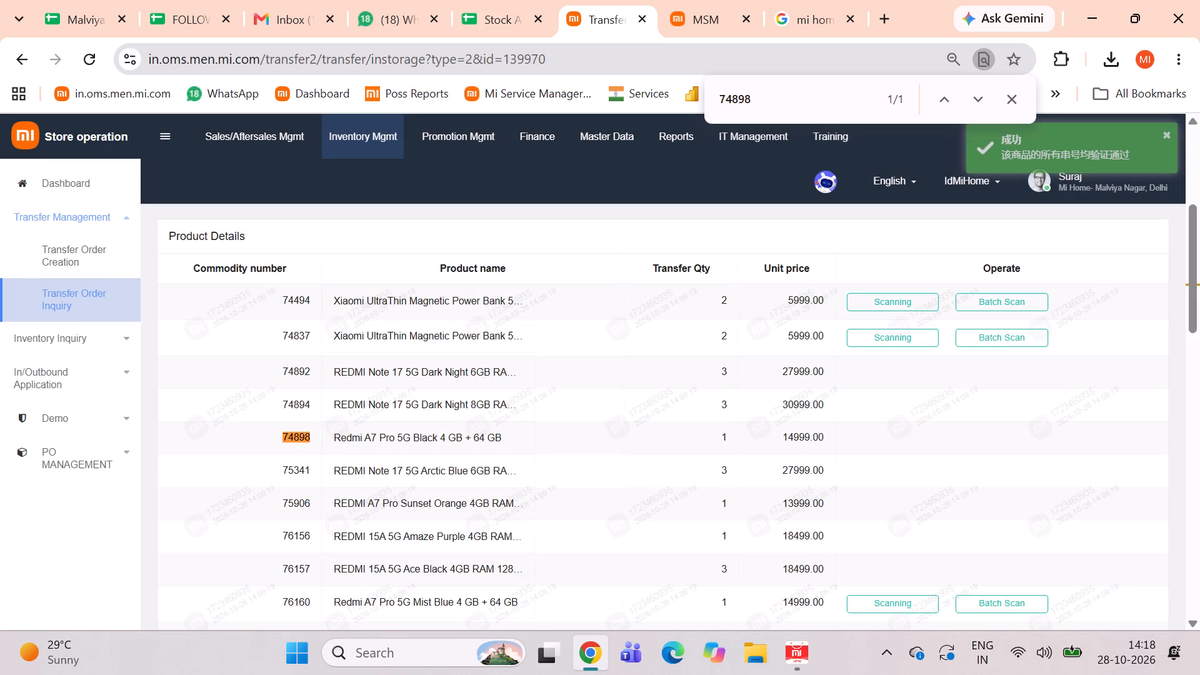
# Scan in serial number 76160/G6UK02984 for the Redmi A7 Pro 5G Mist Blue 4 GB + 64 GB, commodity 76160.
pyautogui.click(799, 87)
pyautogui.press('BackSpace')
pyautogui.press('BackSpace')
pyautogui.press('BackSpace')
pyautogui.press('BackSpace')
pyautogui.press('BackSpace')
pyautogui.press('BackSpace')
pyautogui.press('BackSpace')
pyautogui.press('BackSpace')
pyautogui.press('BackSpace')
pyautogui.press('BackSpace')
pyautogui.press('BackSpace')
pyautogui.press('BackSpace')
pyautogui.press('BackSpace')
pyautogui.press('BackSpace')
pyautogui.press('BackSpace')
pyautogui.press('BackSpace')
pyautogui.press('BackSpace')
pyautogui.press('BackSpace')
pyautogui.press('BackSpace')
pyautogui.press('BackSpace')
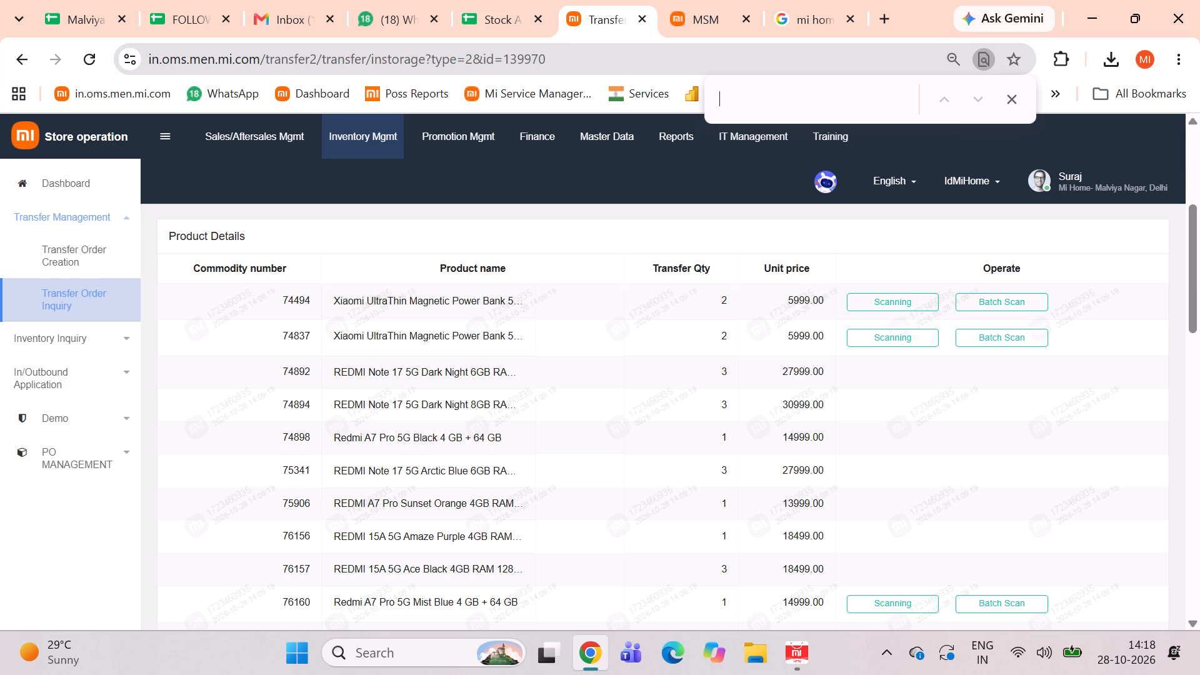
pyautogui.write('76')
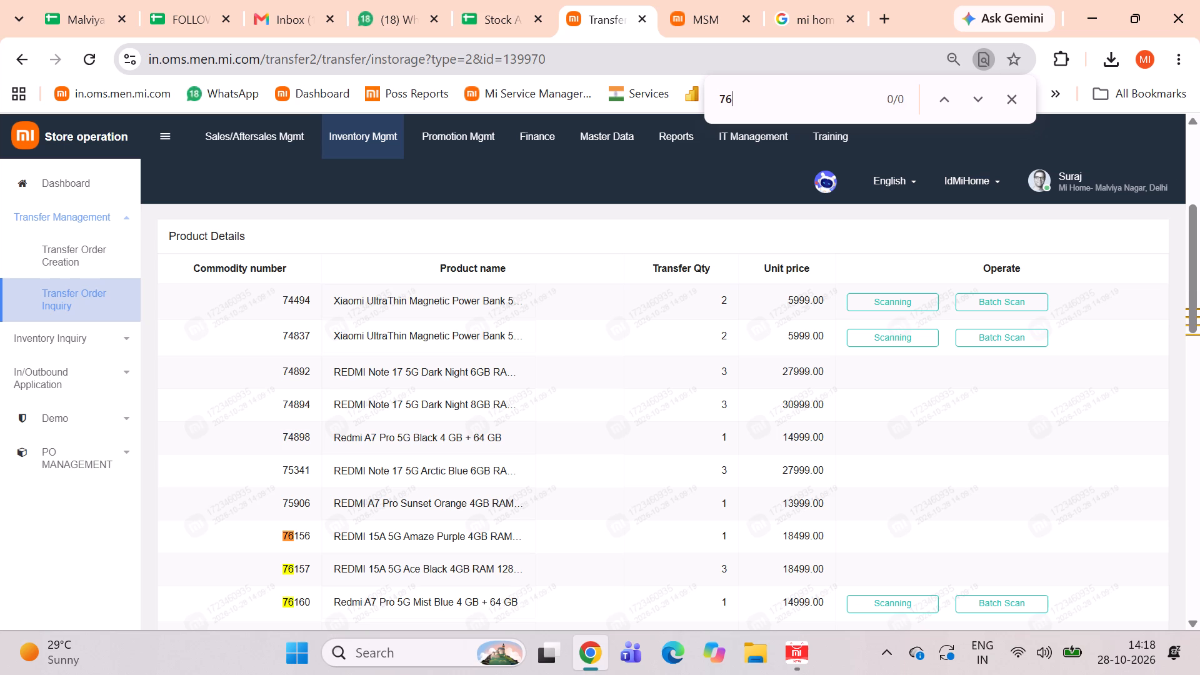
pyautogui.write('160')
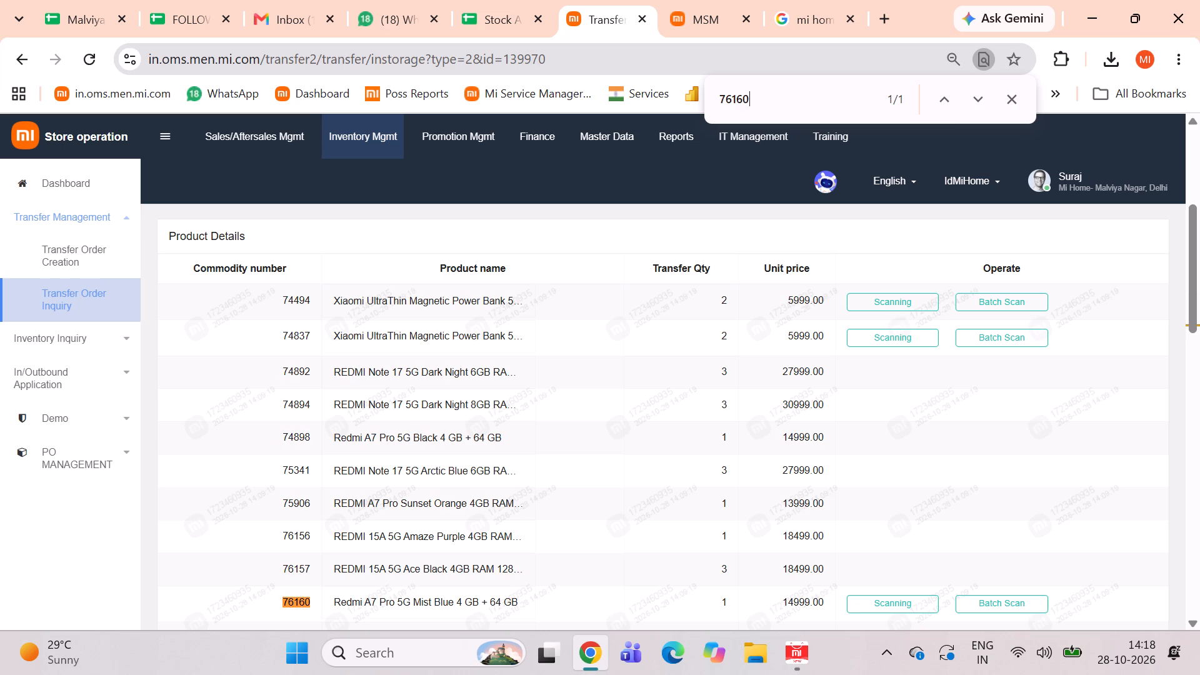
pyautogui.click(871, 597)
pyautogui.write('76160/G6UK02984')
pyautogui.press('Return')
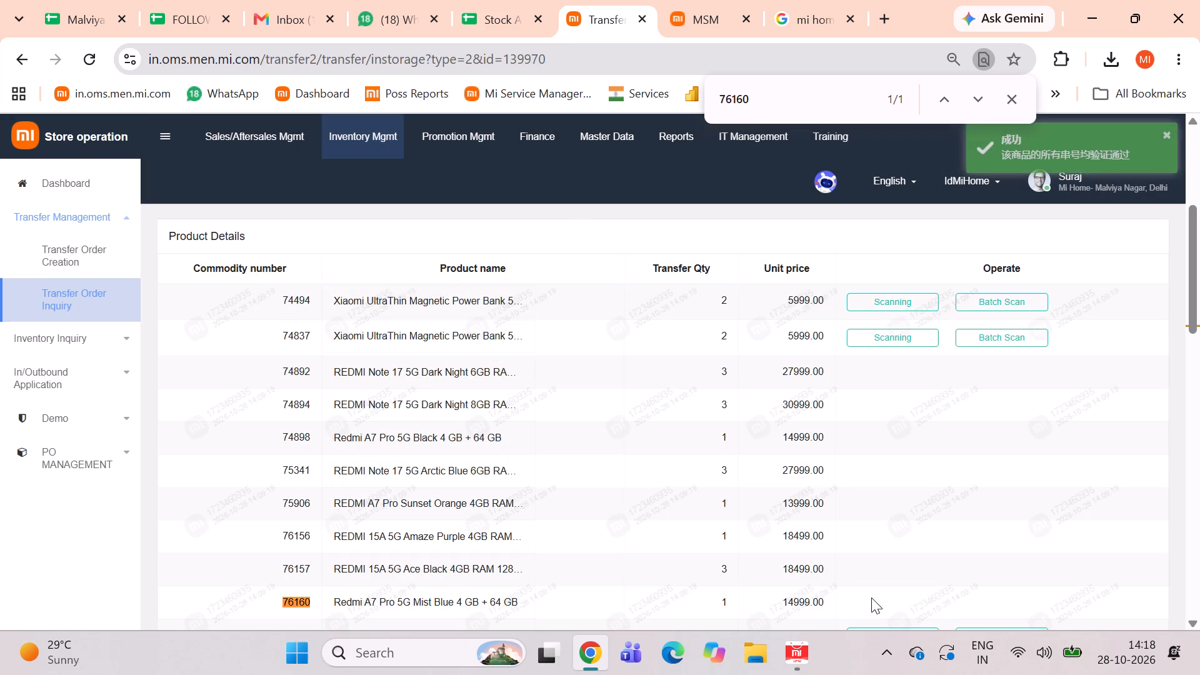
# Scan in serial numbers 84561/X6XJ02337, 84561/X6XJ02334 and 84561/X6XJ02350 for the REDMI 17 5G Eternal Orange 6GB, commodity 84561.
pyautogui.click(802, 92)
pyautogui.press('BackSpace')
pyautogui.press('BackSpace')
pyautogui.press('BackSpace')
pyautogui.press('BackSpace')
pyautogui.press('BackSpace')
pyautogui.press('BackSpace')
pyautogui.press('BackSpace')
pyautogui.press('BackSpace')
pyautogui.press('BackSpace')
pyautogui.press('BackSpace')
pyautogui.press('BackSpace')
pyautogui.press('BackSpace')
pyautogui.press('BackSpace')
pyautogui.press('BackSpace')
pyautogui.press('BackSpace')
pyautogui.press('BackSpace')
pyautogui.press('BackSpace')
pyautogui.press('BackSpace')
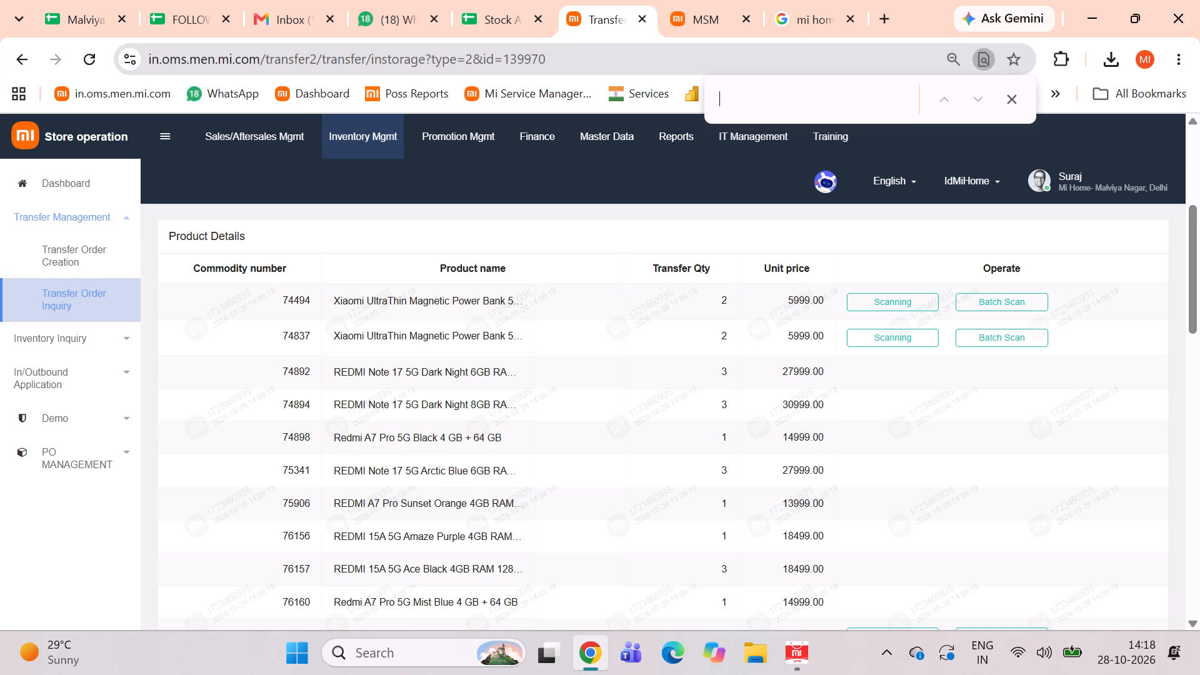
pyautogui.write('84')
pyautogui.write('561')
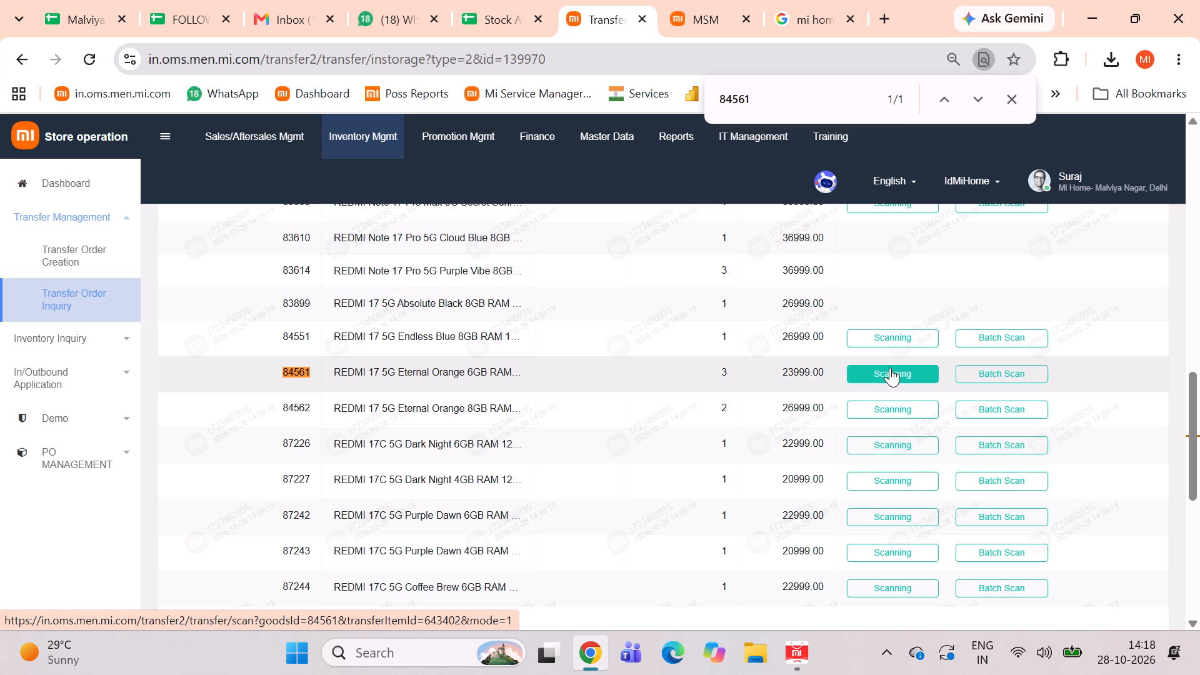
pyautogui.click(890, 367)
pyautogui.write('84561/X6XJ02337')
pyautogui.press('Return')
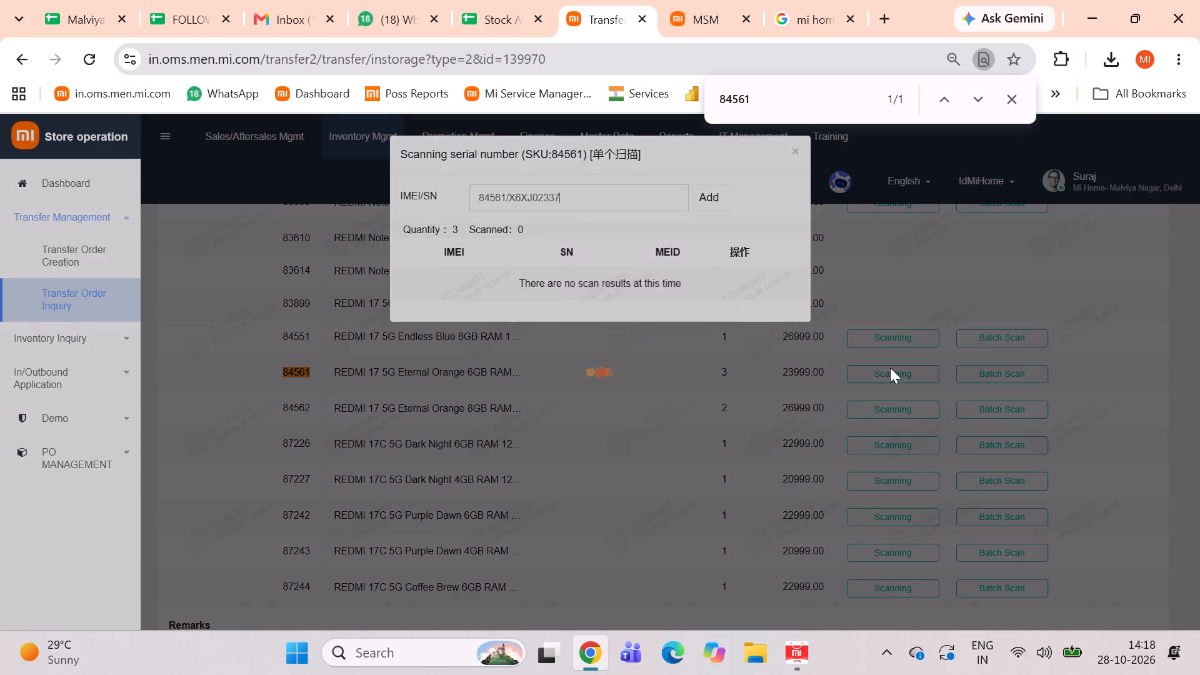
pyautogui.write('84561/X6XJ02334')
pyautogui.press('Return')
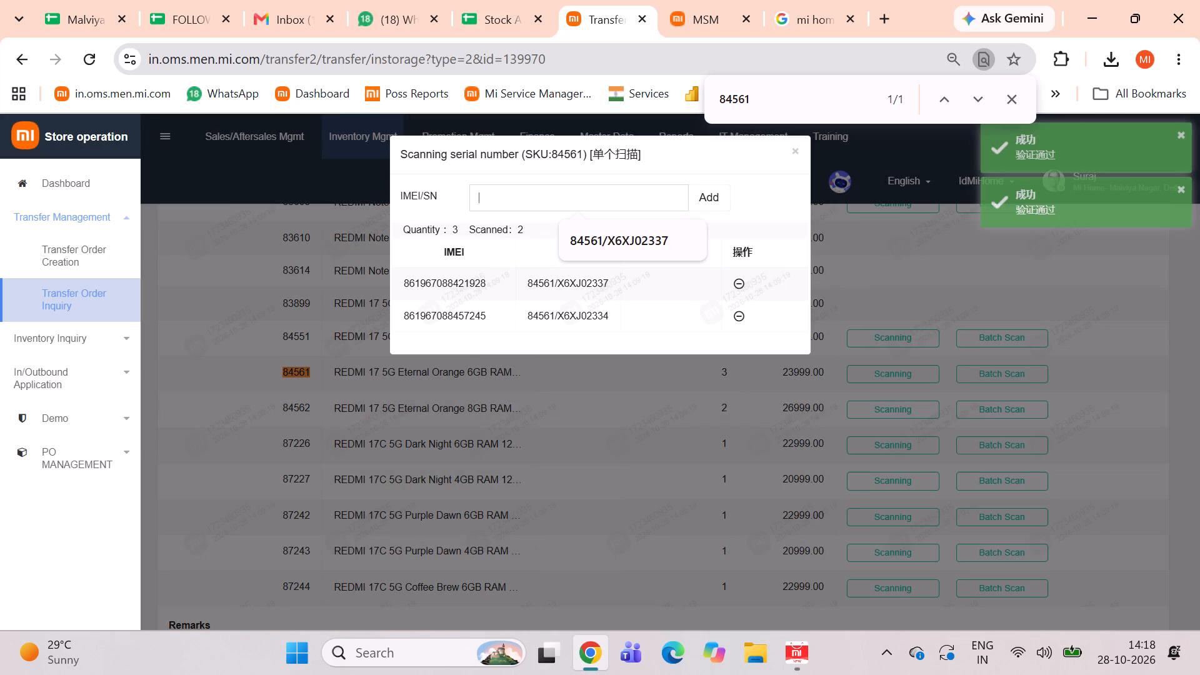
pyautogui.write('84561/X6XJ02350')
pyautogui.press('Return')
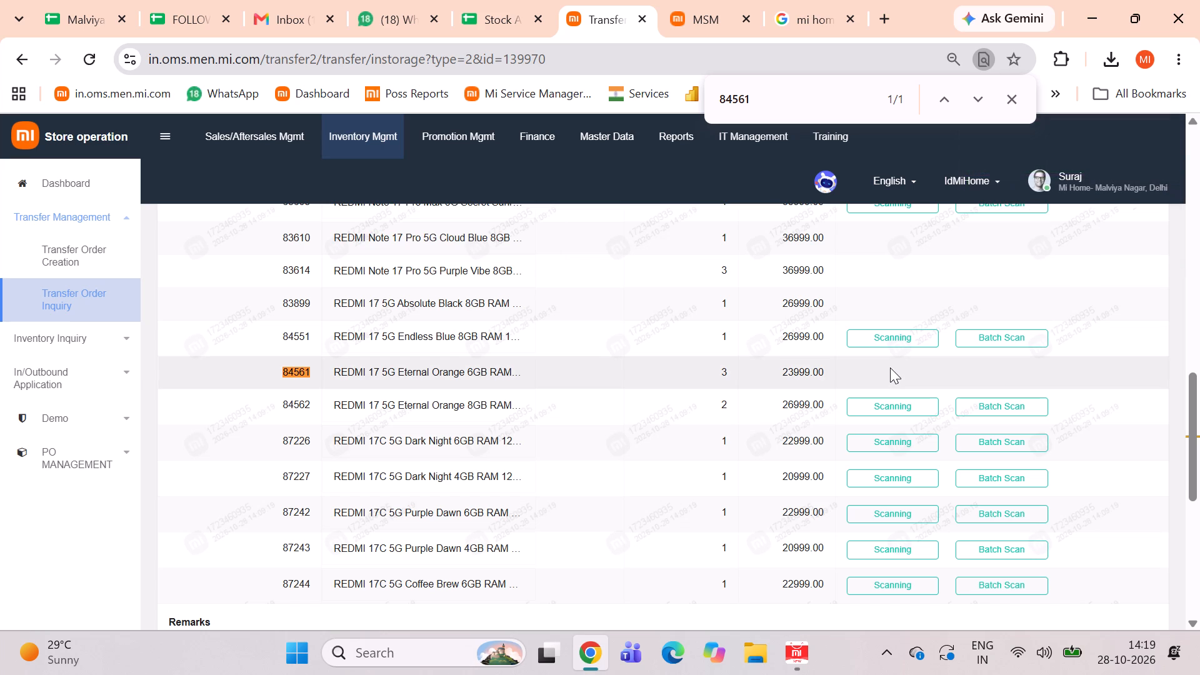
# Scan in serial numbers 84562/46X500978 and 84562/46X501393 for the REDMI 17 5G Eternal Orange 8GB, commodity 84562.
pyautogui.click(767, 102)
pyautogui.press('BackSpace')
pyautogui.press('BackSpace')
pyautogui.press('BackSpace')
pyautogui.press('BackSpace')
pyautogui.press('BackSpace')
pyautogui.press('BackSpace')
pyautogui.press('BackSpace')
pyautogui.press('BackSpace')
pyautogui.press('BackSpace')
pyautogui.press('BackSpace')
pyautogui.press('BackSpace')
pyautogui.press('BackSpace')
pyautogui.press('BackSpace')
pyautogui.press('BackSpace')
pyautogui.press('BackSpace')
pyautogui.press('BackSpace')
pyautogui.press('BackSpace')
pyautogui.press('BackSpace')
pyautogui.press('BackSpace')
pyautogui.press('BackSpace')
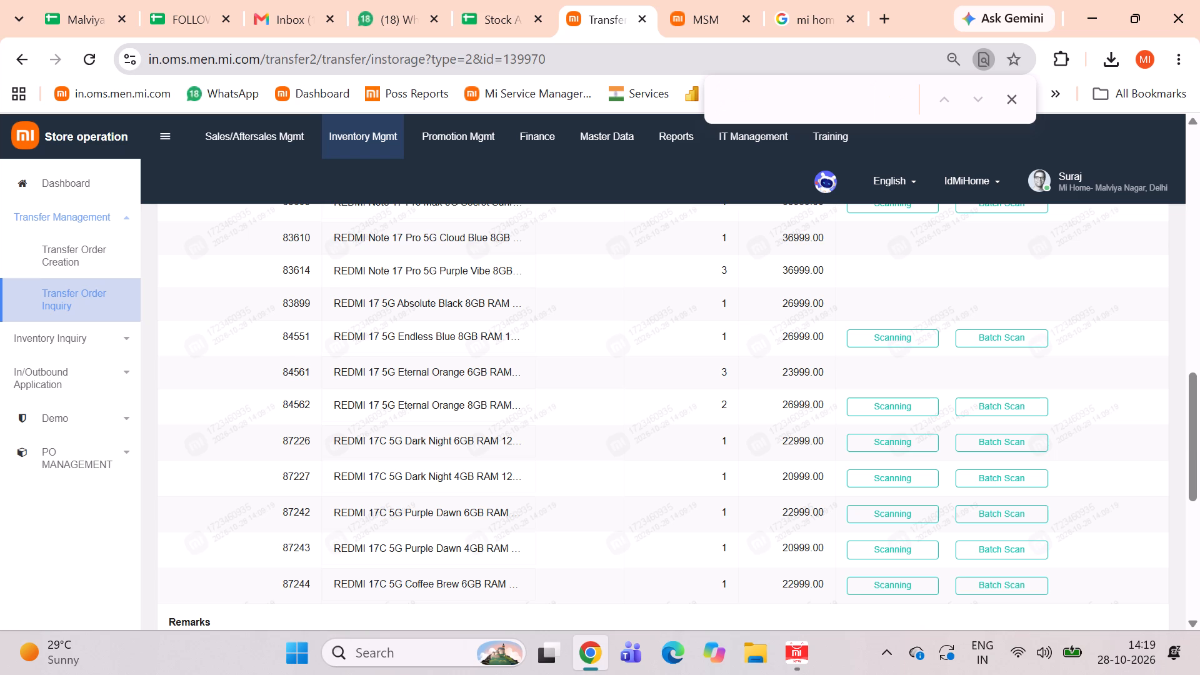
pyautogui.write('84')
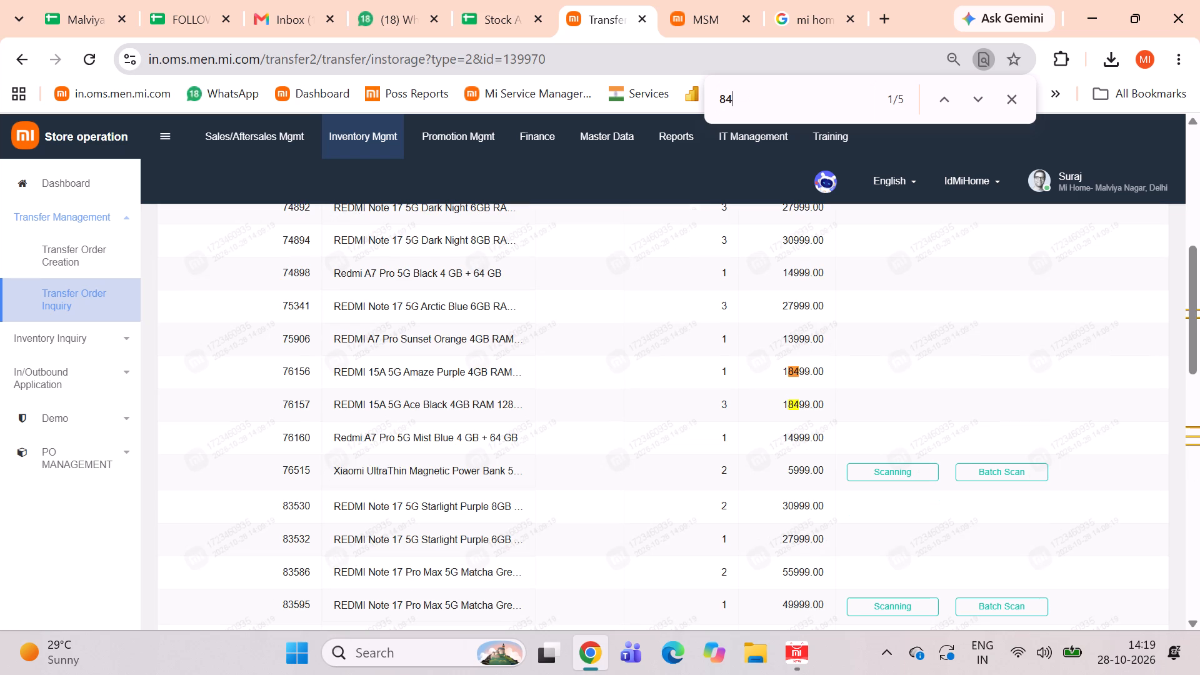
pyautogui.write('562')
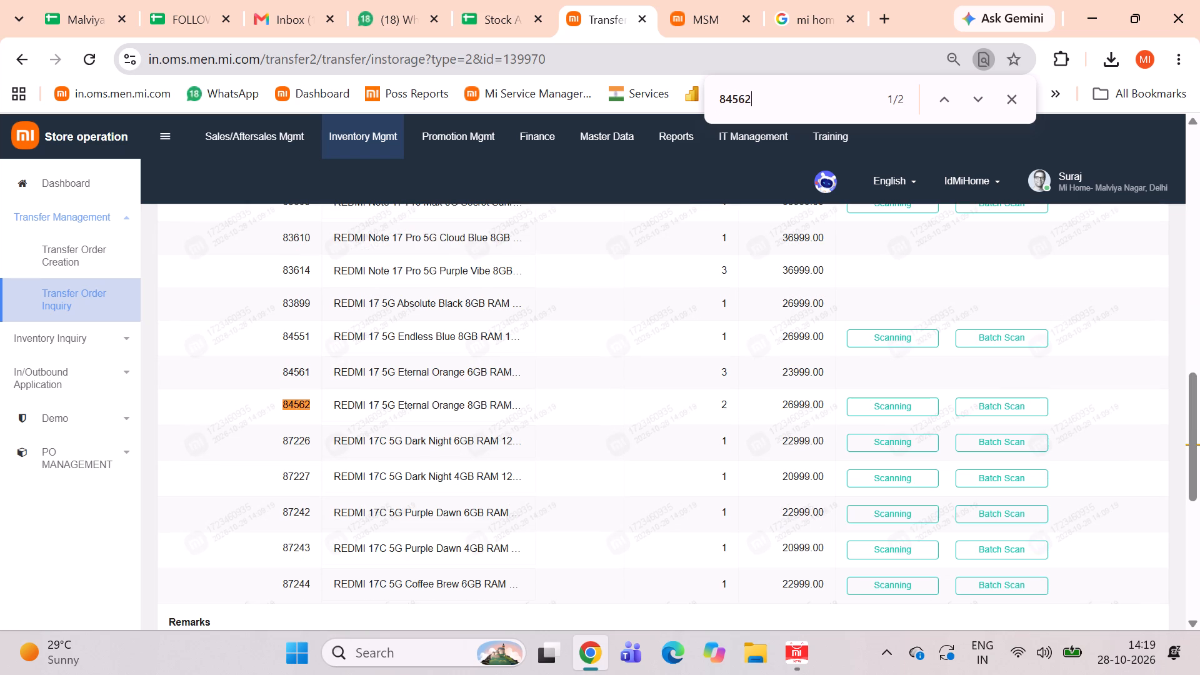
pyautogui.click(902, 404)
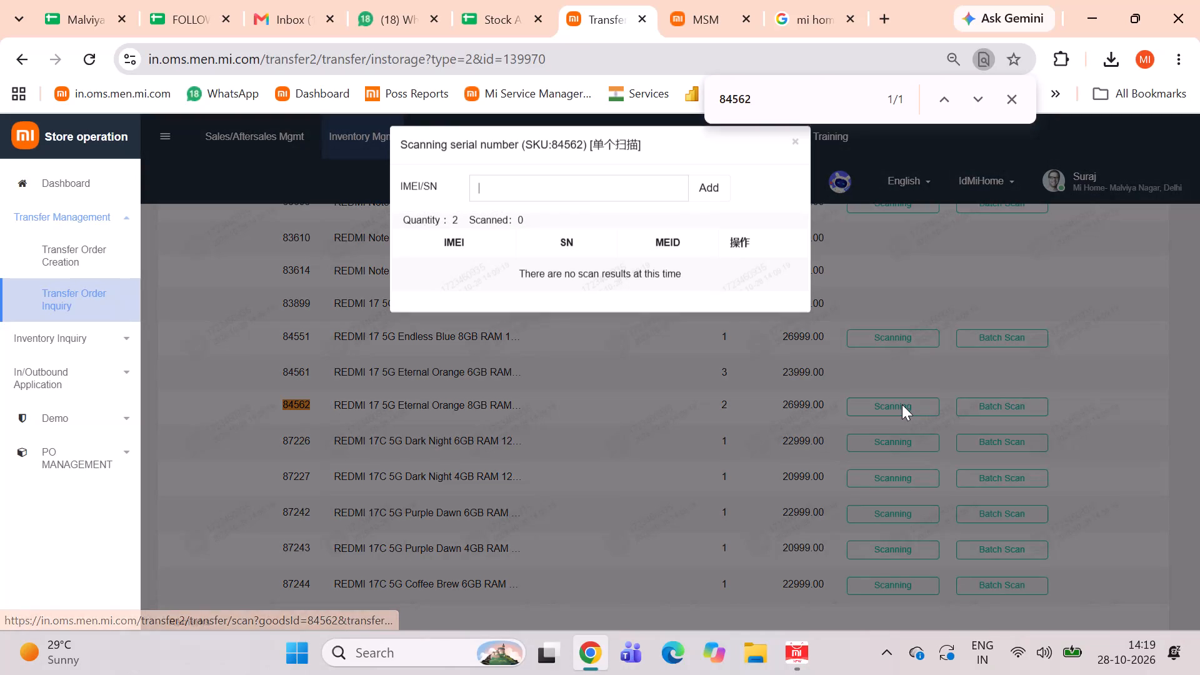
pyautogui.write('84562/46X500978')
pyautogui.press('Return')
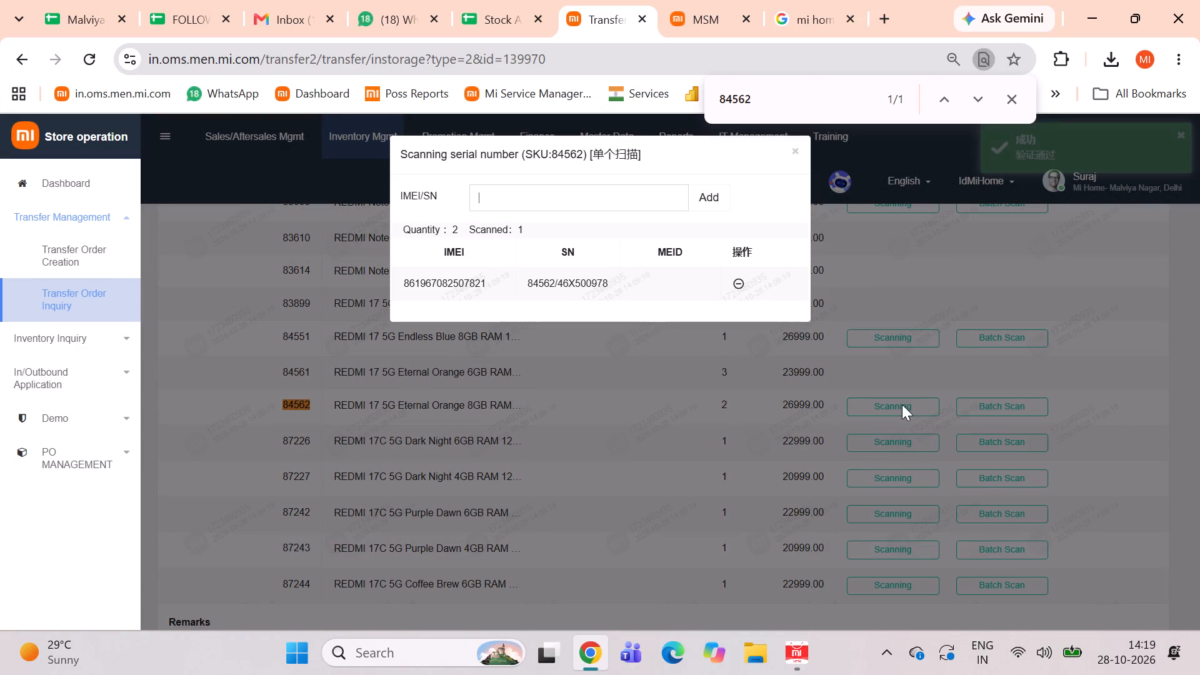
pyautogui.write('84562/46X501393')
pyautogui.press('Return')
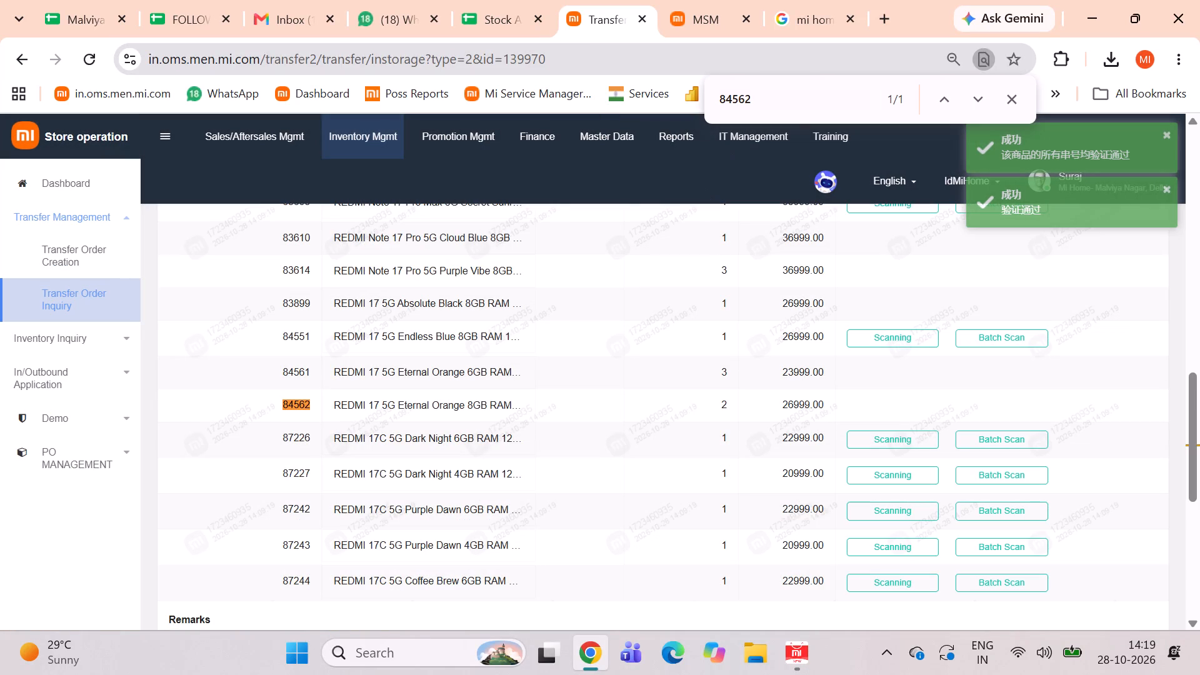
# Scan in serial number 84551/46VQ02949 for the REDMI 17 5G Endless Blue 8GB, commodity 84551.
pyautogui.click(771, 109)
pyautogui.press('BackSpace')
pyautogui.press('BackSpace')
pyautogui.press('BackSpace')
pyautogui.press('BackSpace')
pyautogui.press('BackSpace')
pyautogui.press('BackSpace')
pyautogui.press('BackSpace')
pyautogui.press('BackSpace')
pyautogui.press('BackSpace')
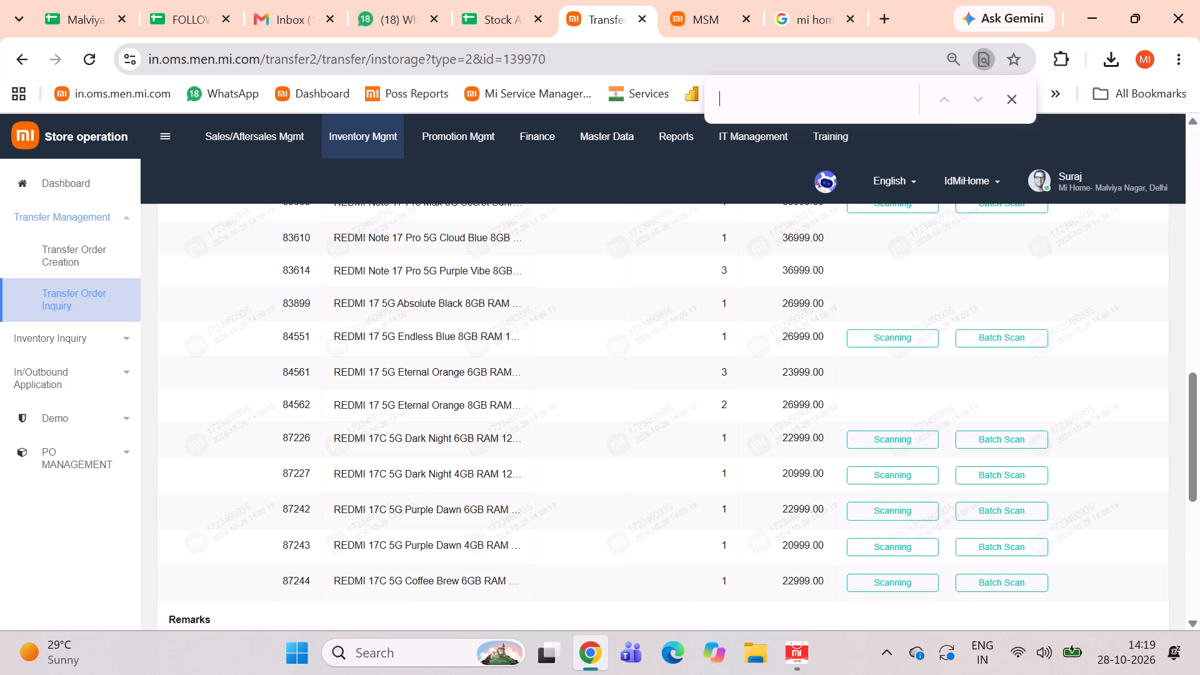
pyautogui.write('84')
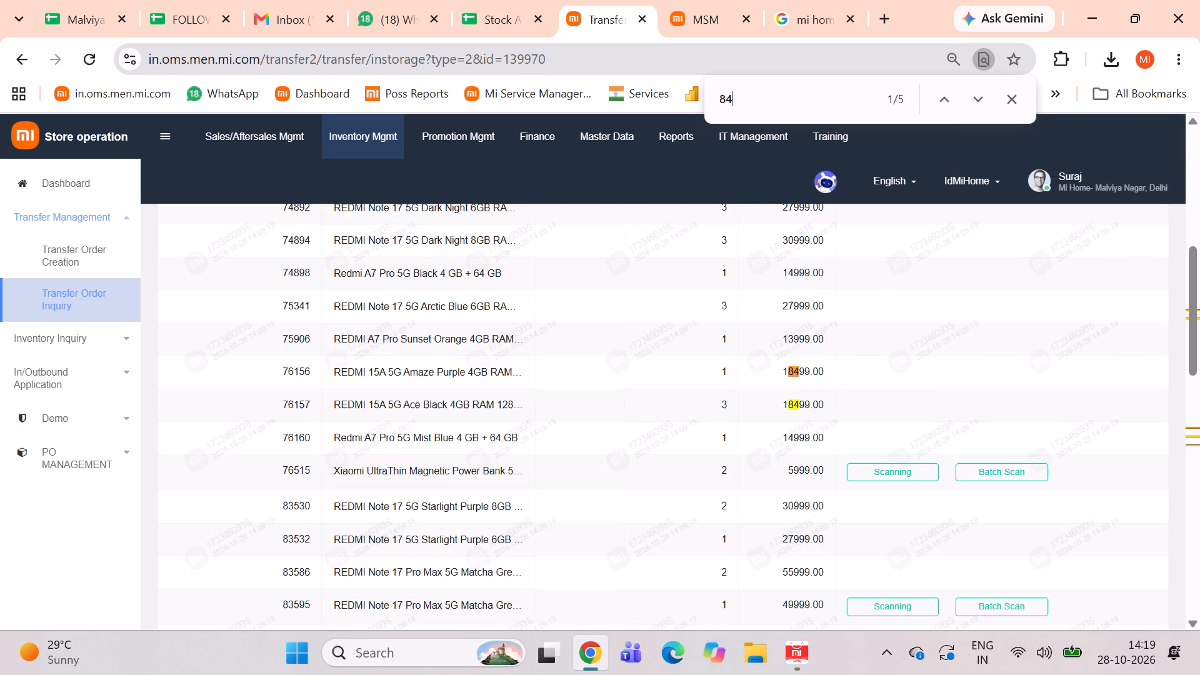
pyautogui.write('551')
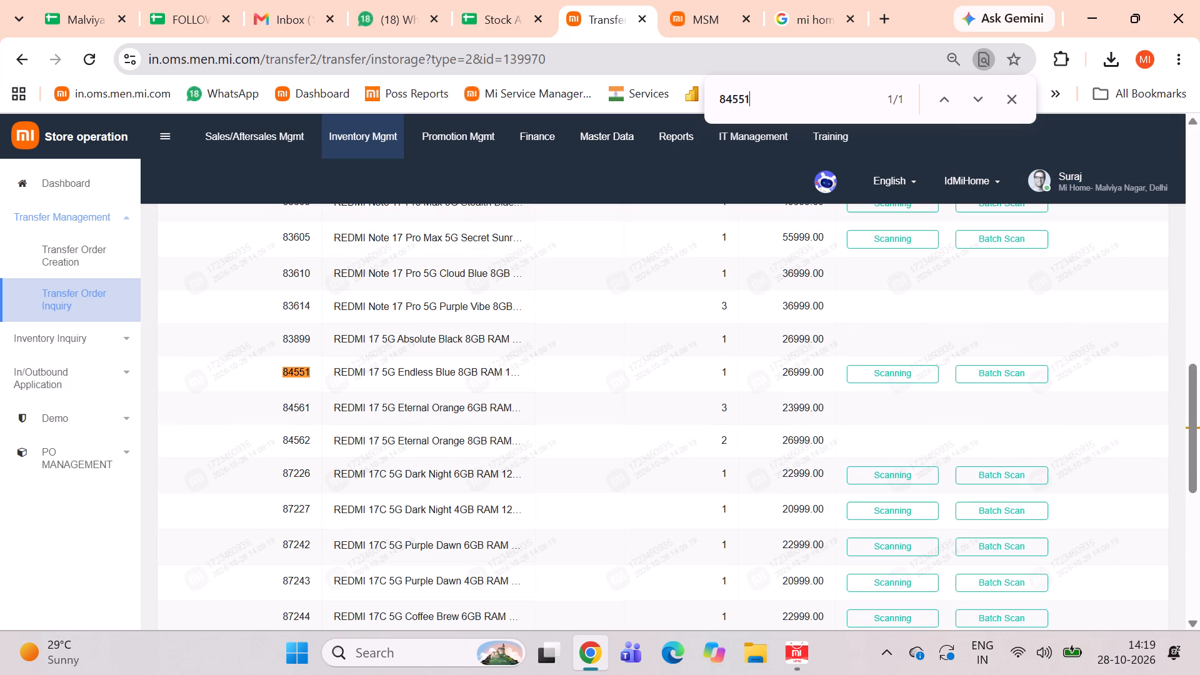
pyautogui.click(887, 376)
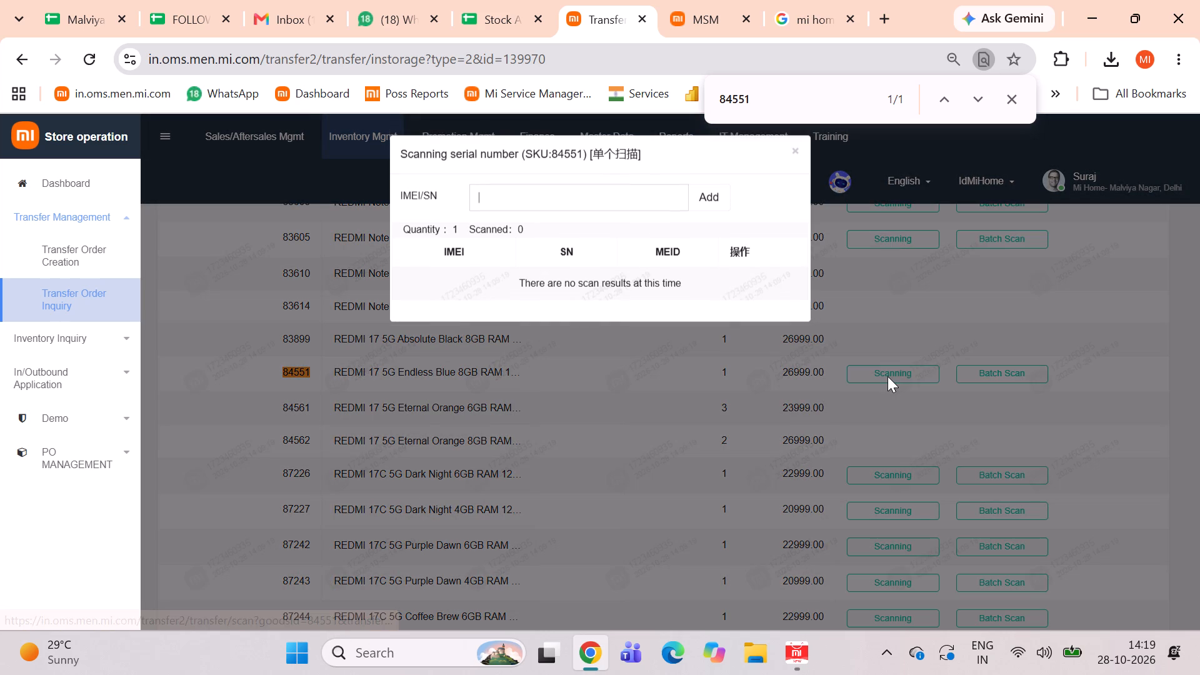
pyautogui.write('84551/46VQ02949')
pyautogui.press('Return')
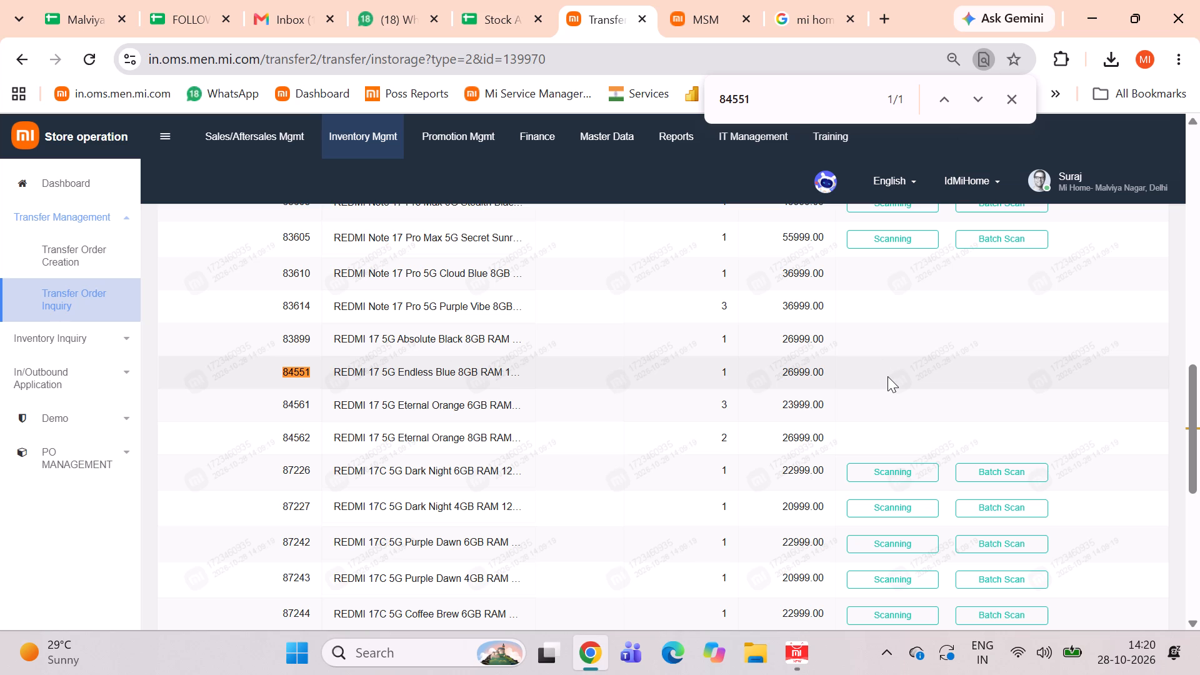
# Search the product details list for commodity number 84551 again.
pyautogui.click(756, 92)
pyautogui.press('BackSpace')
pyautogui.press('BackSpace')
pyautogui.press('BackSpace')
pyautogui.press('BackSpace')
pyautogui.press('BackSpace')
pyautogui.press('BackSpace')
pyautogui.press('BackSpace')
pyautogui.press('BackSpace')
pyautogui.press('BackSpace')
pyautogui.press('BackSpace')
pyautogui.press('BackSpace')
pyautogui.press('BackSpace')
pyautogui.press('BackSpace')
pyautogui.press('BackSpace')
pyautogui.press('BackSpace')
pyautogui.press('BackSpace')
pyautogui.press('BackSpace')
pyautogui.press('BackSpace')
pyautogui.press('BackSpace')
pyautogui.press('BackSpace')
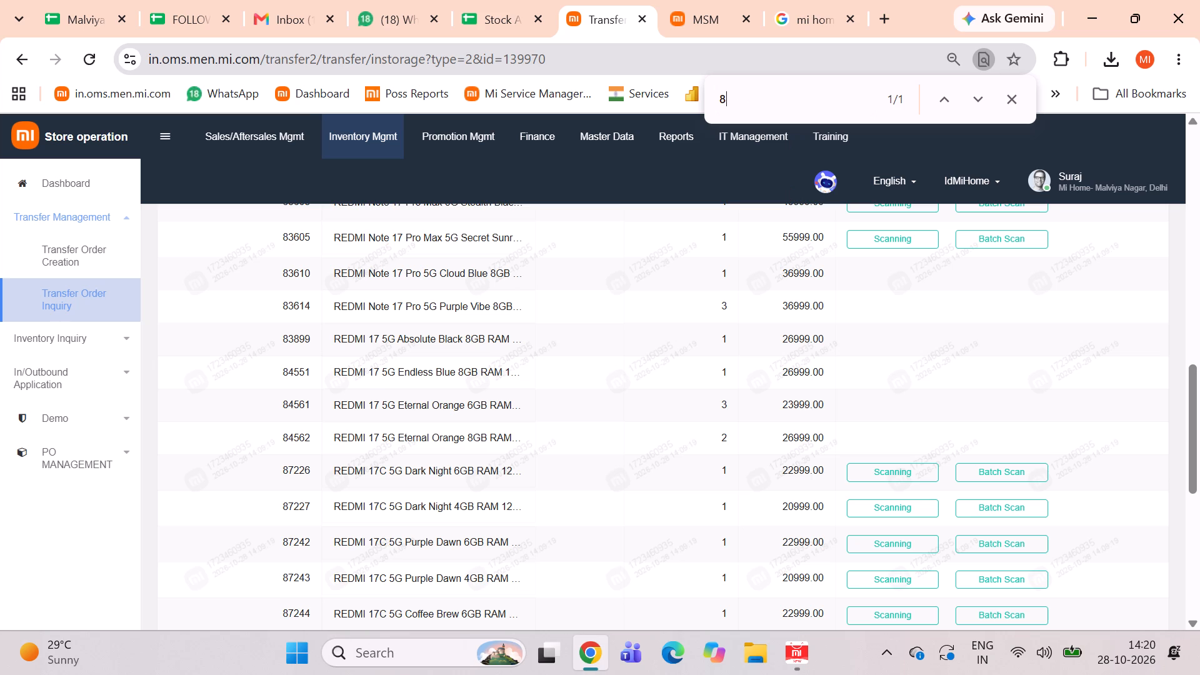
pyautogui.write('84')
pyautogui.write('551')
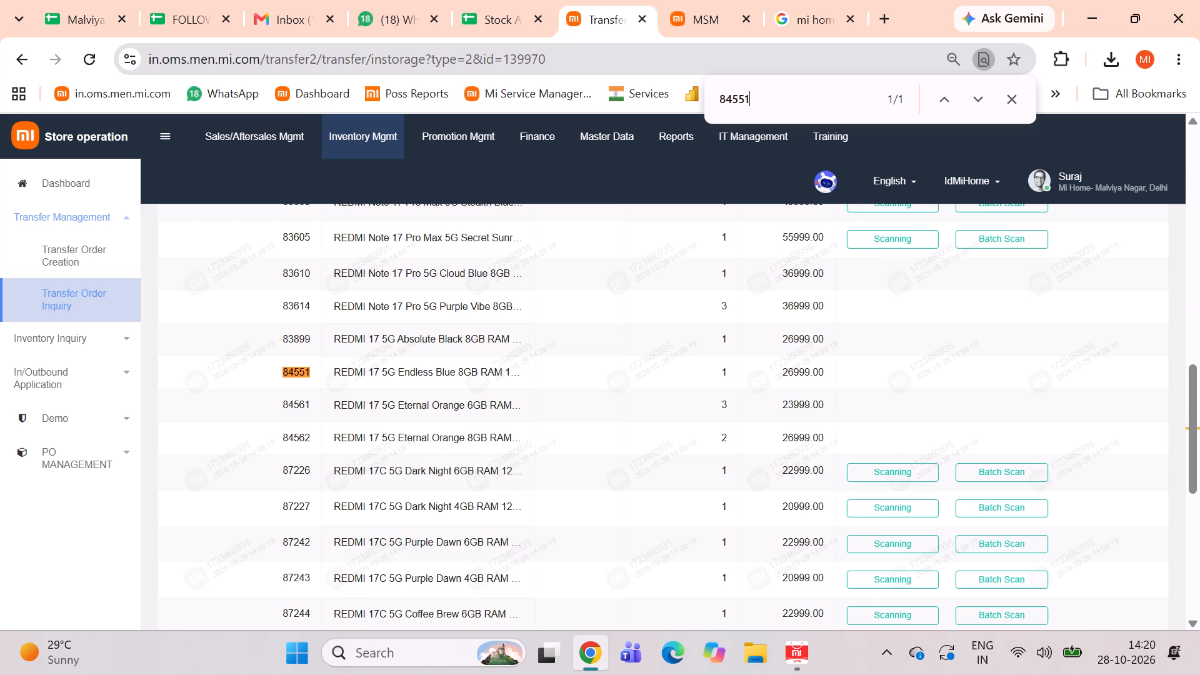
# Scan in serial number 87244/G6XA02234 for the REDMI 17C 5G Coffee Brew 6GB, commodity 87244.
pyautogui.press('BackSpace')
pyautogui.press('BackSpace')
pyautogui.press('BackSpace')
pyautogui.press('BackSpace')
pyautogui.press('BackSpace')
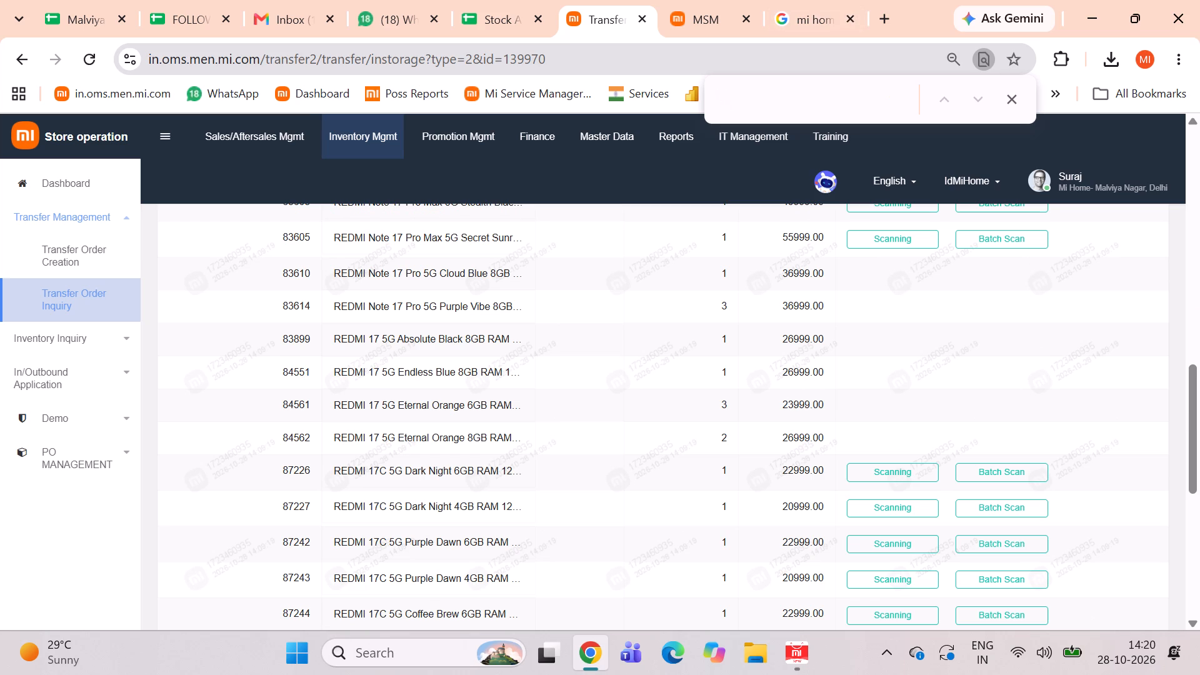
pyautogui.write('87')
pyautogui.write('244')
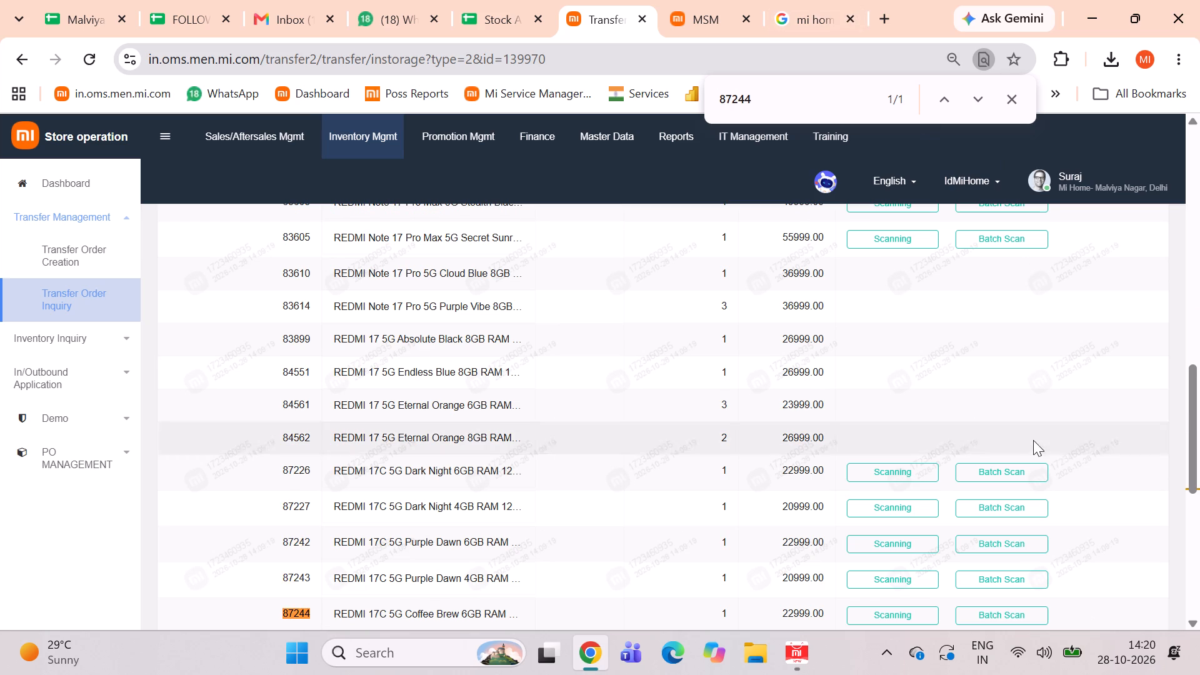
pyautogui.click(898, 611)
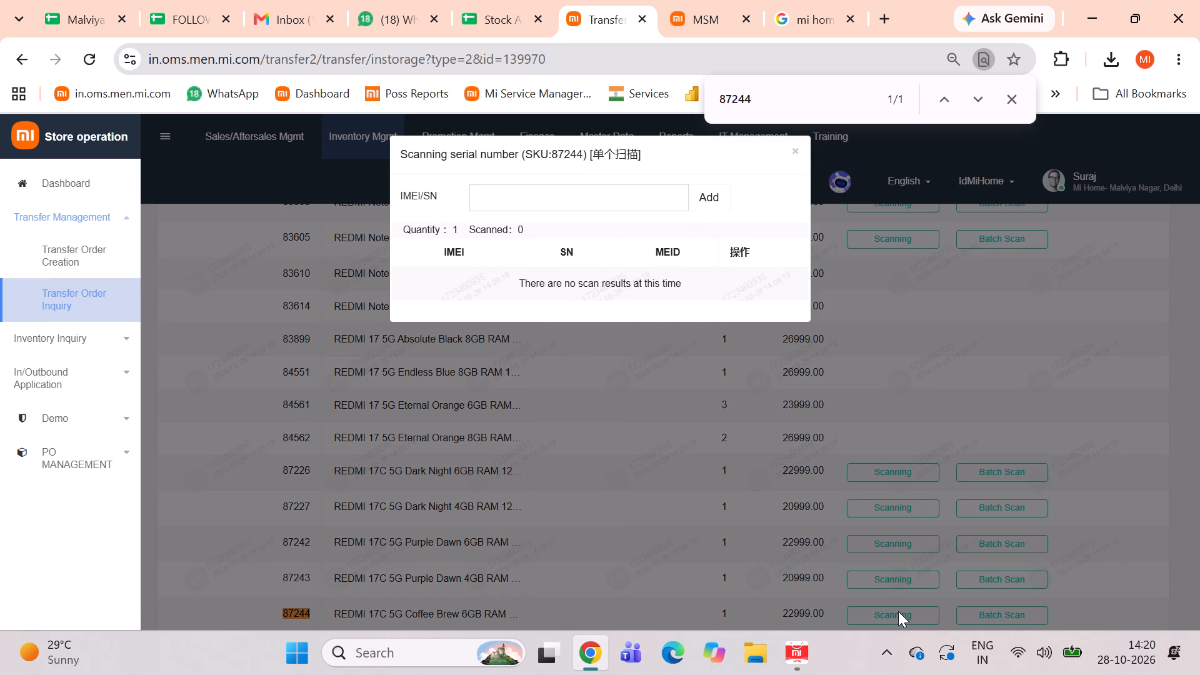
pyautogui.write('87244/G6XA02234')
pyautogui.press('Return')
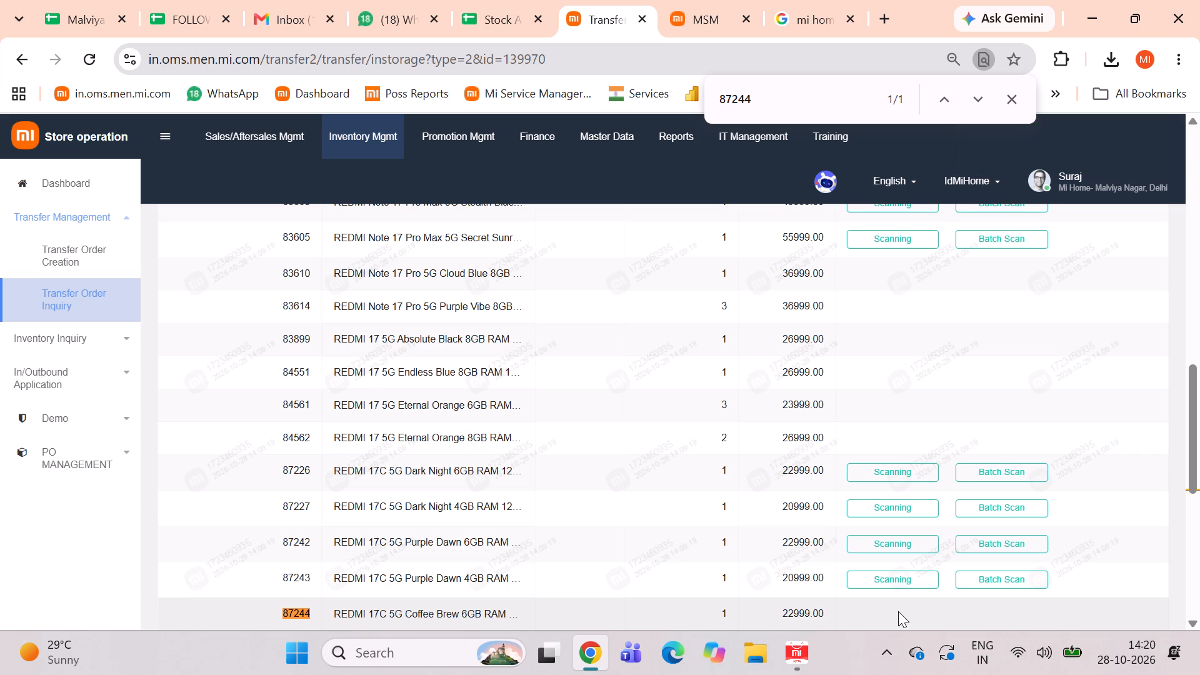
# Scan in serial number 87243/G6X409574 for the REDMI 17C 5G Purple Dawn 4GB, commodity 87243.
pyautogui.click(809, 97)
pyautogui.press('BackSpace')
pyautogui.press('BackSpace')
pyautogui.press('BackSpace')
pyautogui.press('BackSpace')
pyautogui.press('BackSpace')
pyautogui.write('87')
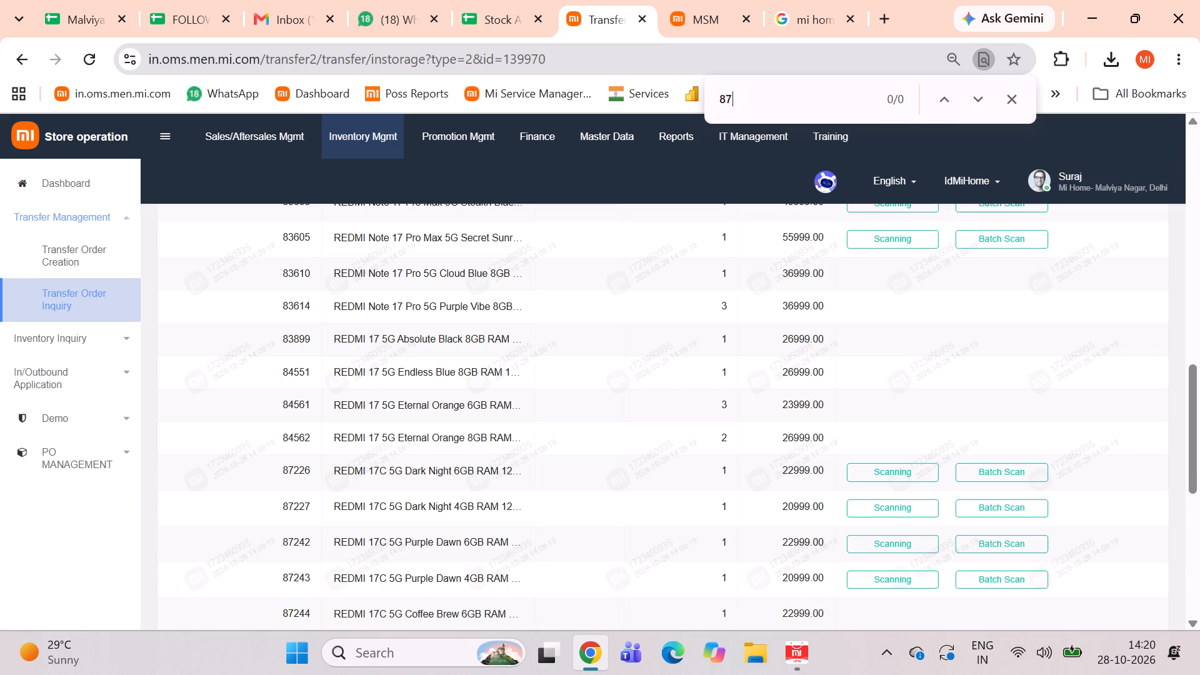
pyautogui.write('243')
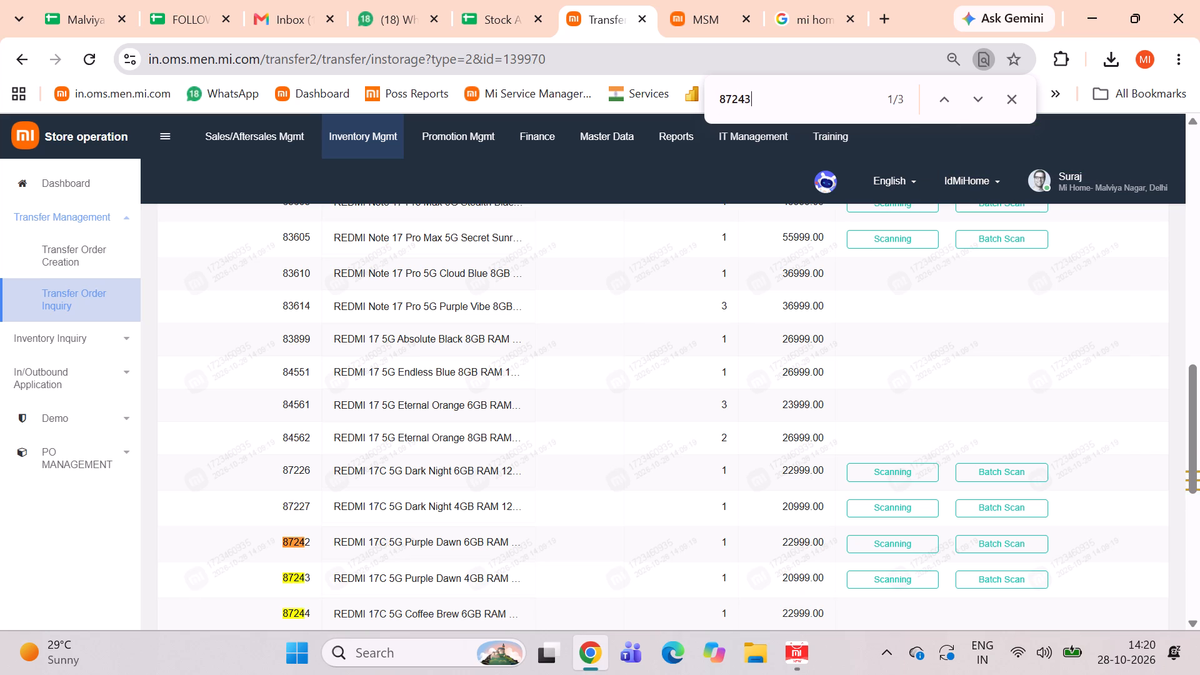
pyautogui.click(889, 576)
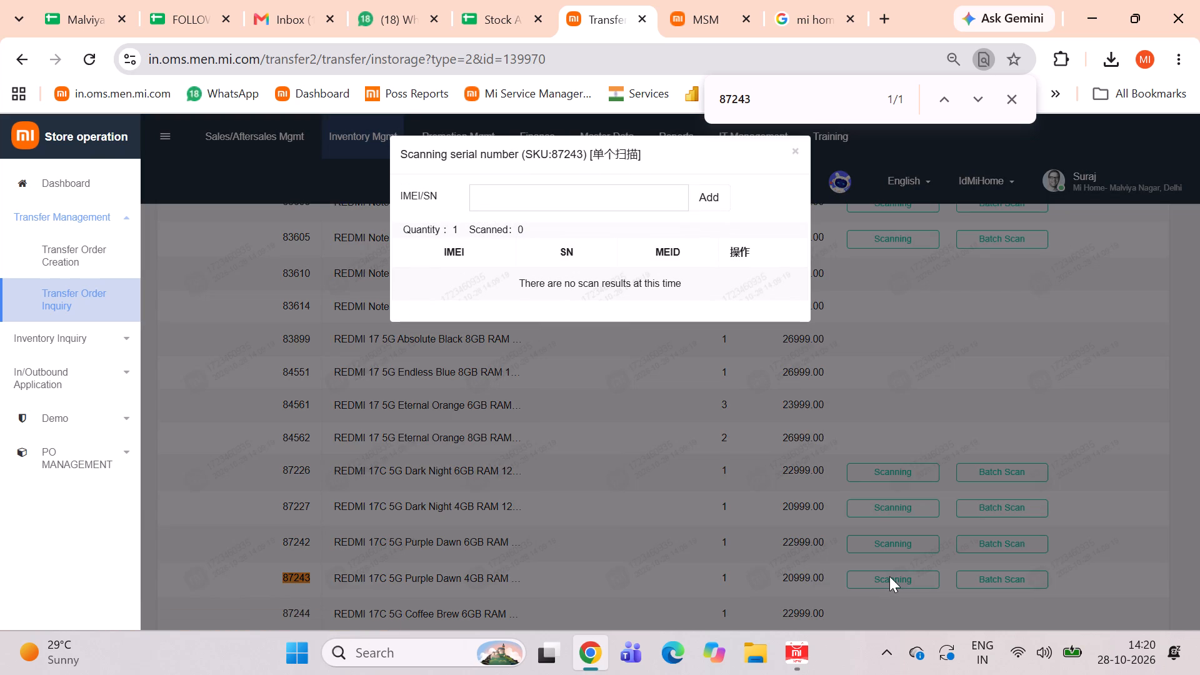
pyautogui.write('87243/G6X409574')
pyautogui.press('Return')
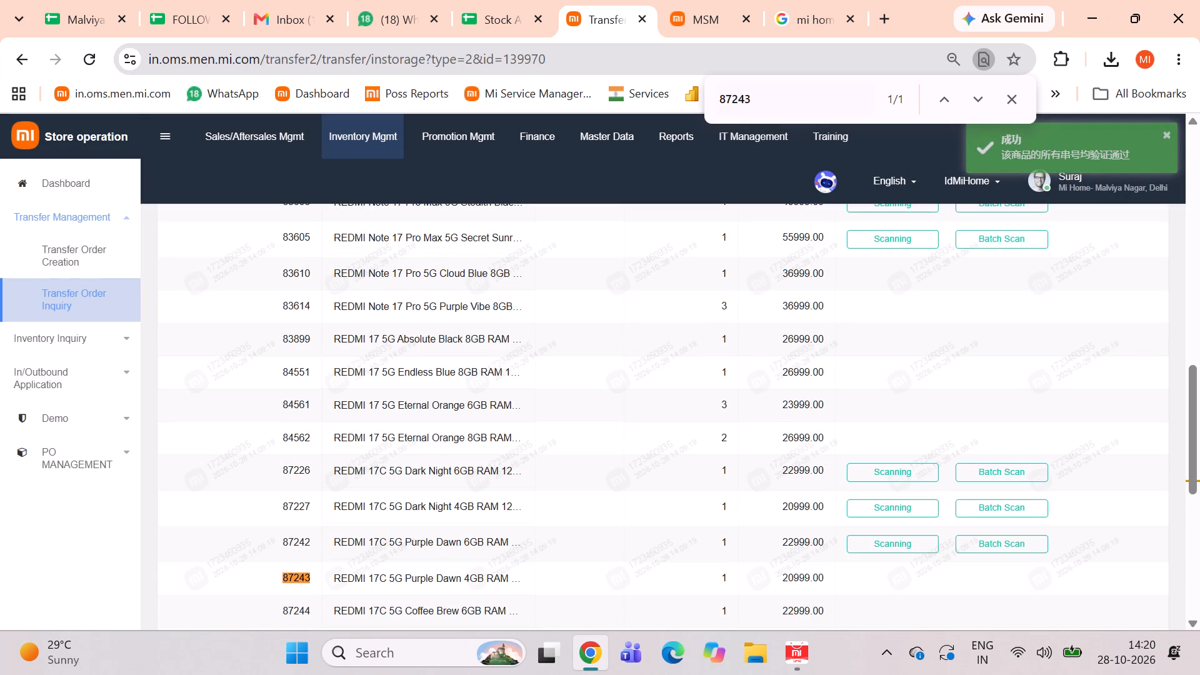
# Scan in serial number 87227/G6X309829 for the REDMI 17C 5G Dark Night 4GB, commodity 87227.
pyautogui.click(784, 107)
pyautogui.press('BackSpace')
pyautogui.press('BackSpace')
pyautogui.press('BackSpace')
pyautogui.press('BackSpace')
pyautogui.press('BackSpace')
pyautogui.press('BackSpace')
pyautogui.press('BackSpace')
pyautogui.press('BackSpace')
pyautogui.press('BackSpace')
pyautogui.press('BackSpace')
pyautogui.press('BackSpace')
pyautogui.press('BackSpace')
pyautogui.press('BackSpace')
pyautogui.press('BackSpace')
pyautogui.press('BackSpace')
pyautogui.press('BackSpace')
pyautogui.press('BackSpace')
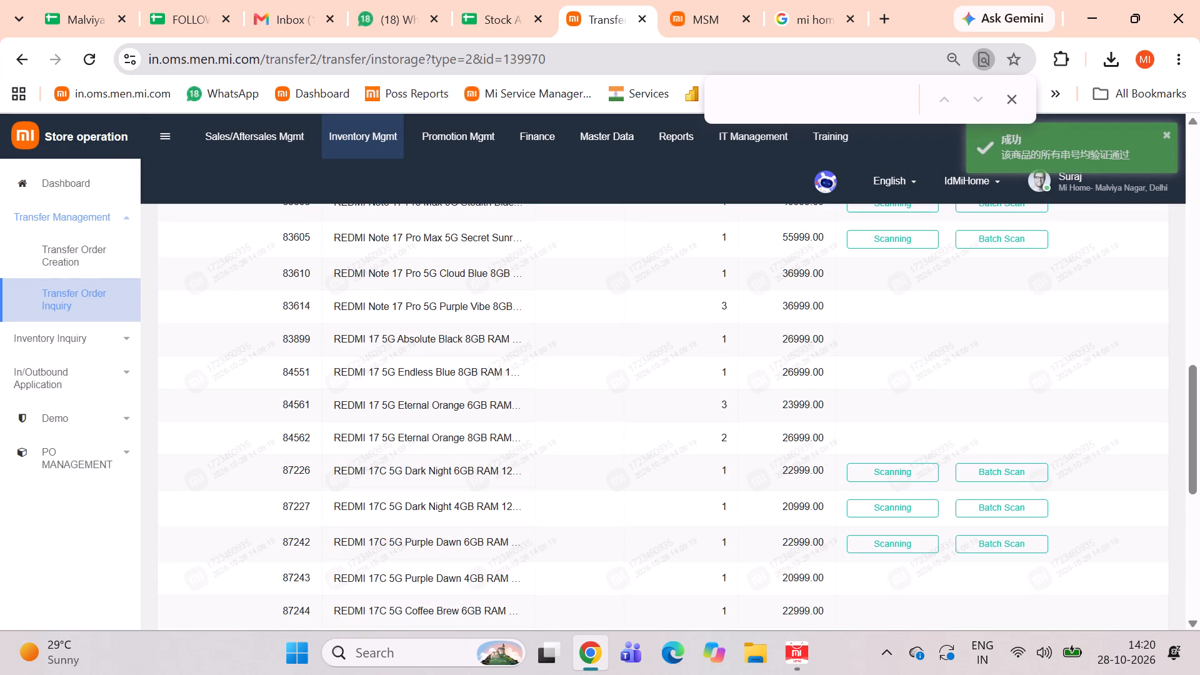
pyautogui.write('87')
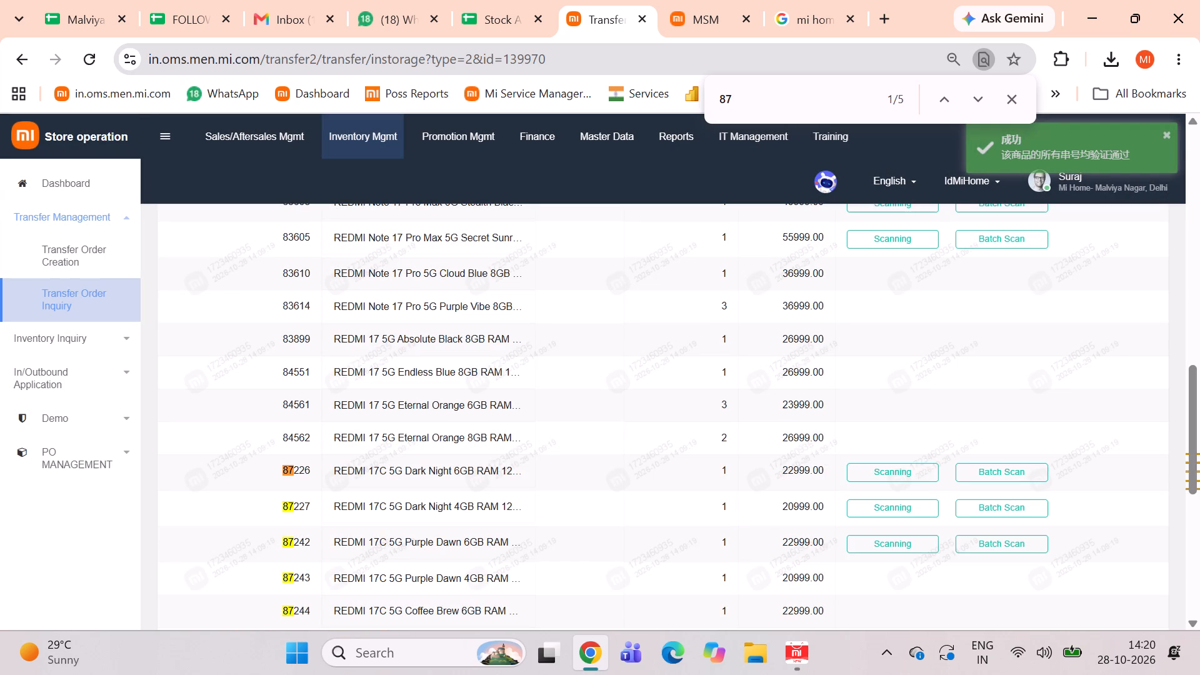
pyautogui.write('227')
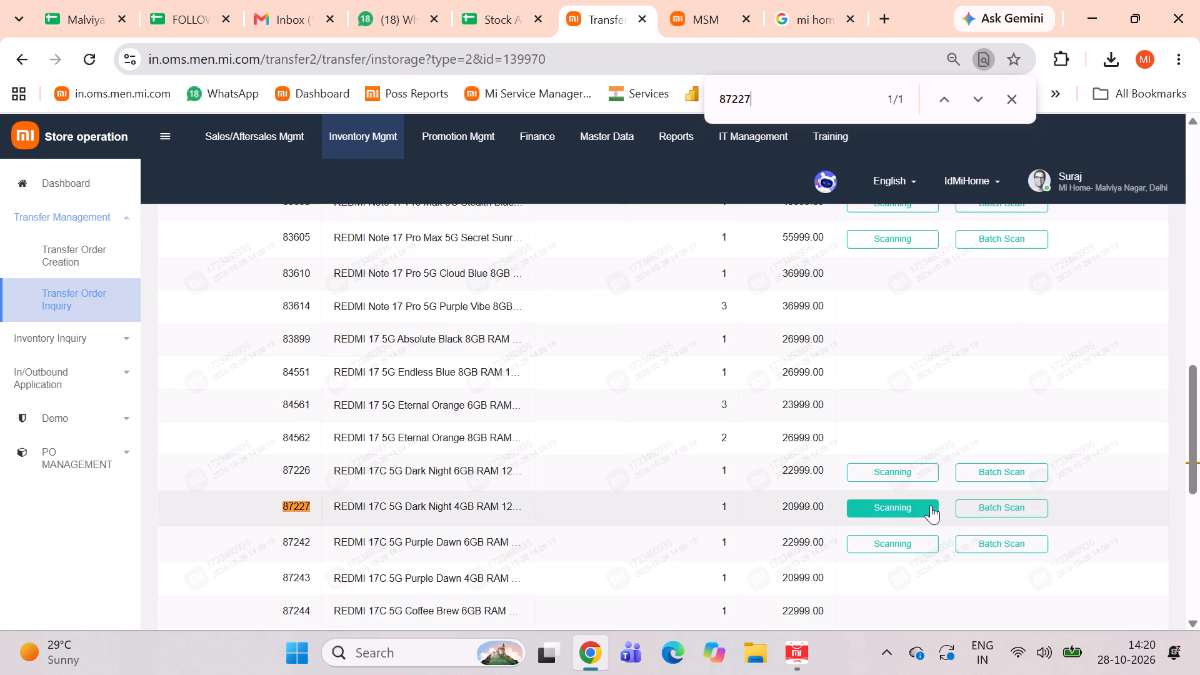
pyautogui.click(924, 507)
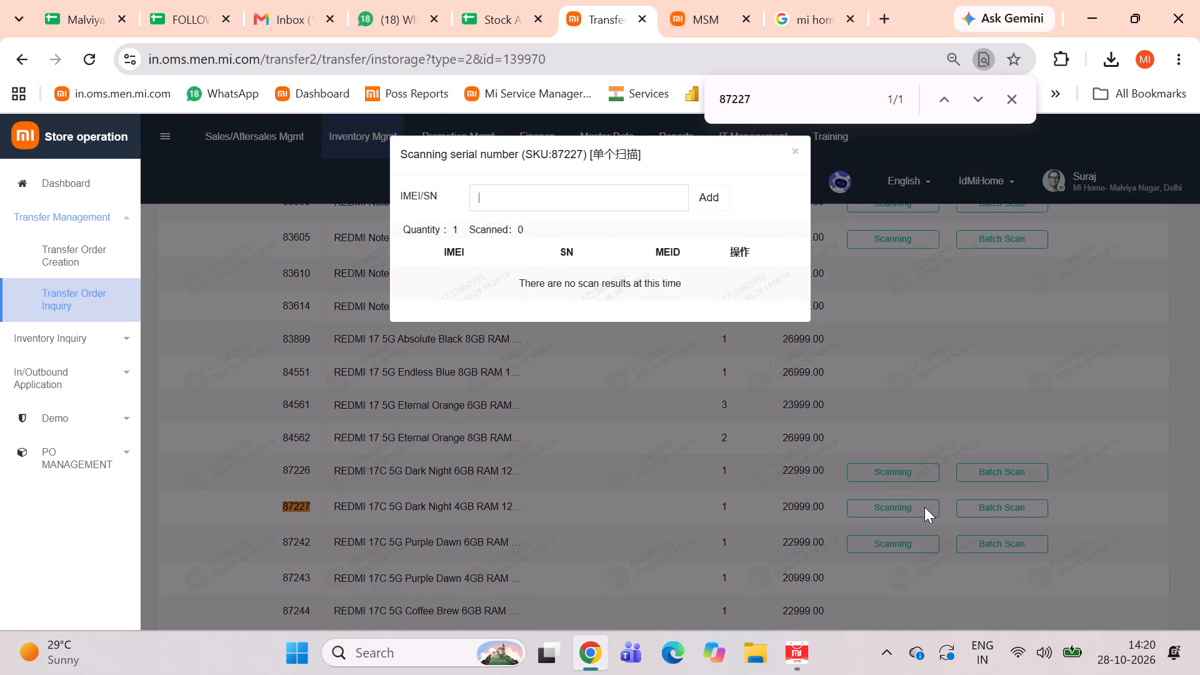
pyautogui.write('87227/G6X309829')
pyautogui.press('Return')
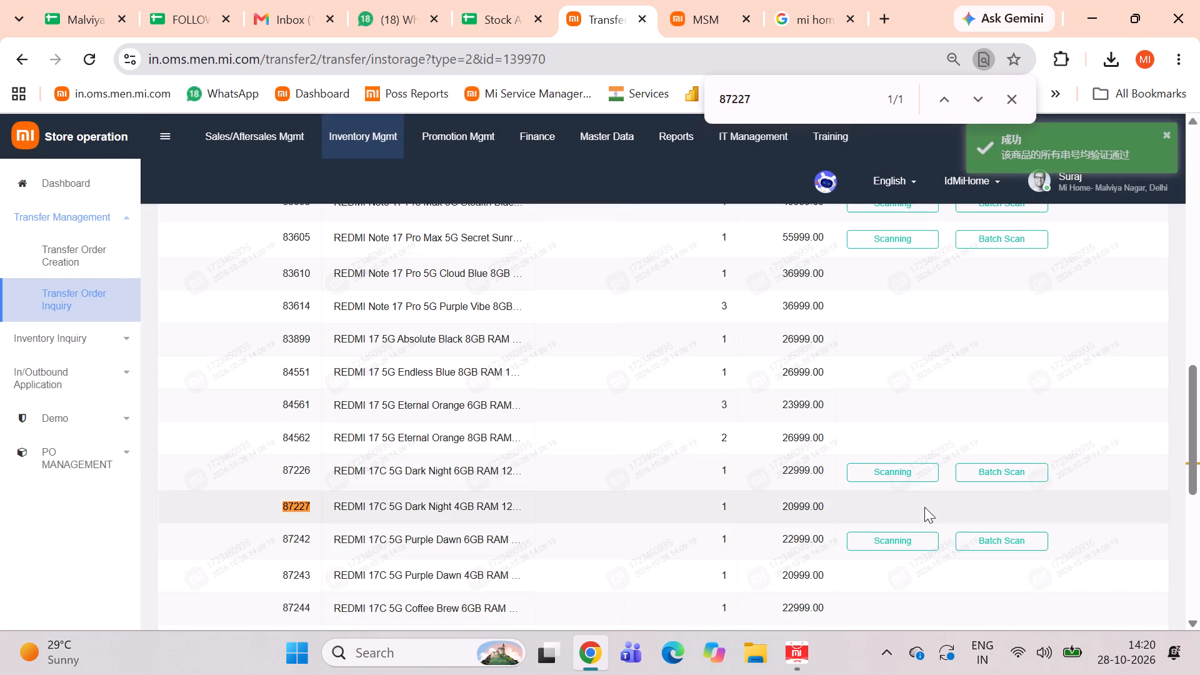
# Scan in serial number 87226/G6XA02798 for the REDMI 17C 5G Dark Night 6GB, commodity 87226.
pyautogui.click(829, 106)
pyautogui.press('BackSpace')
pyautogui.press('BackSpace')
pyautogui.press('BackSpace')
pyautogui.press('BackSpace')
pyautogui.press('BackSpace')
pyautogui.press('BackSpace')
pyautogui.press('BackSpace')
pyautogui.press('BackSpace')
pyautogui.press('BackSpace')
pyautogui.press('BackSpace')
pyautogui.press('BackSpace')
pyautogui.press('BackSpace')
pyautogui.press('BackSpace')
pyautogui.press('BackSpace')
pyautogui.press('BackSpace')
pyautogui.press('BackSpace')
pyautogui.press('BackSpace')
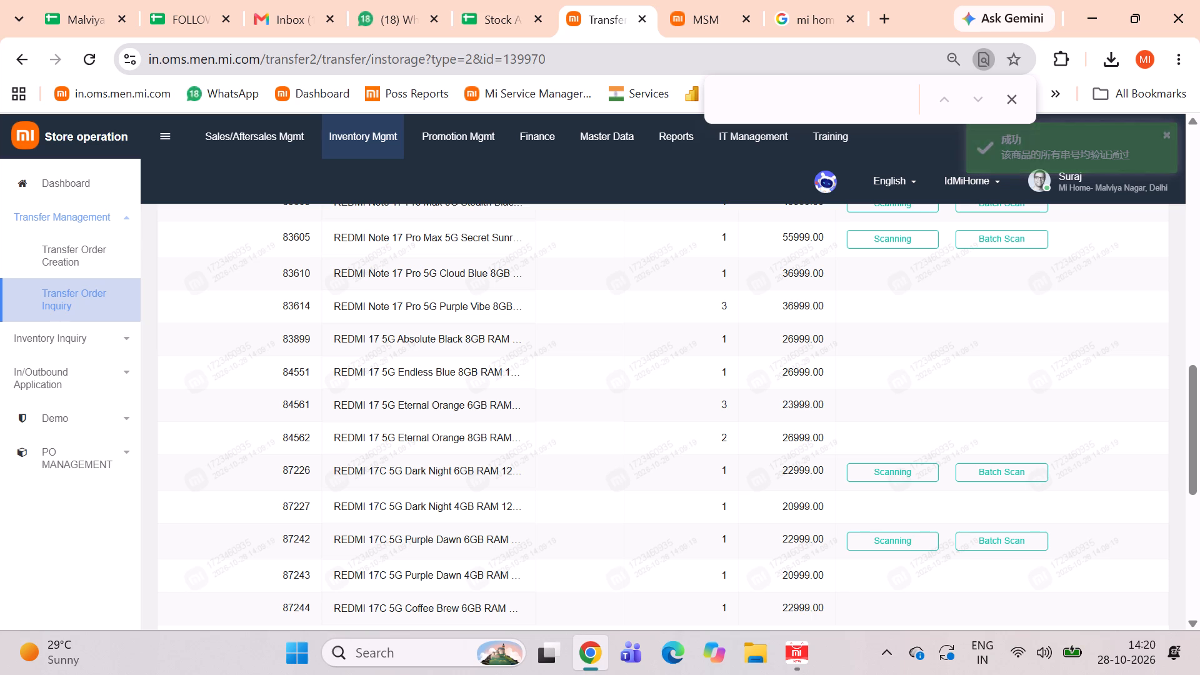
pyautogui.write('87')
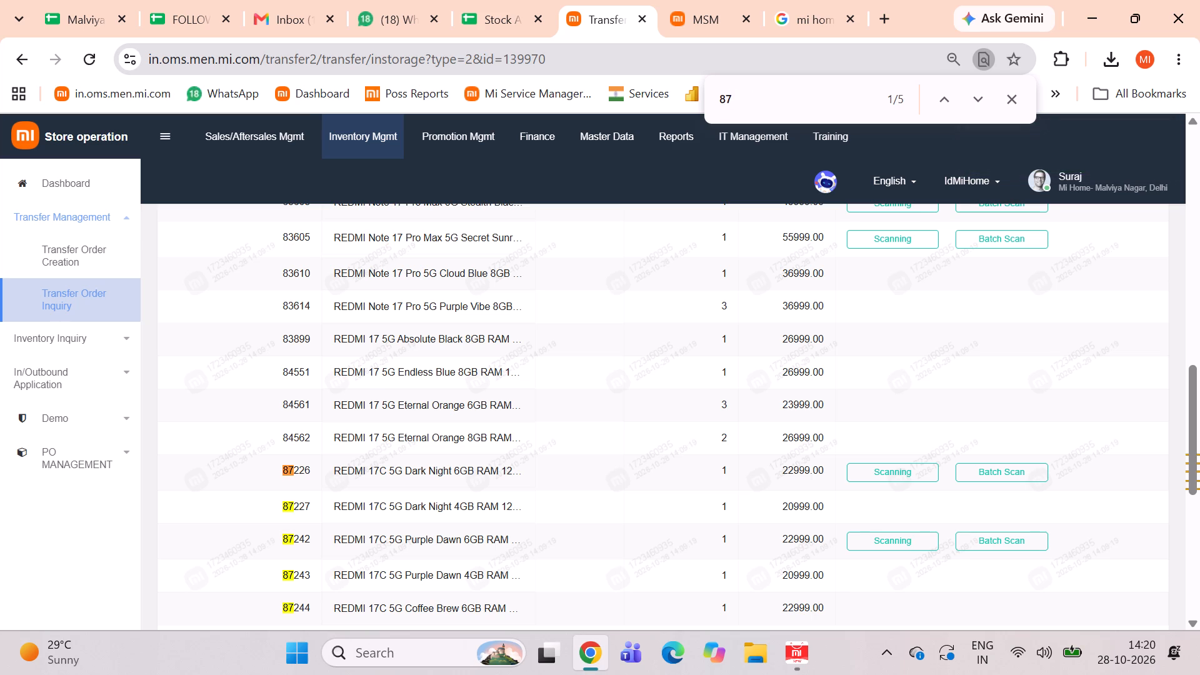
pyautogui.write('226')
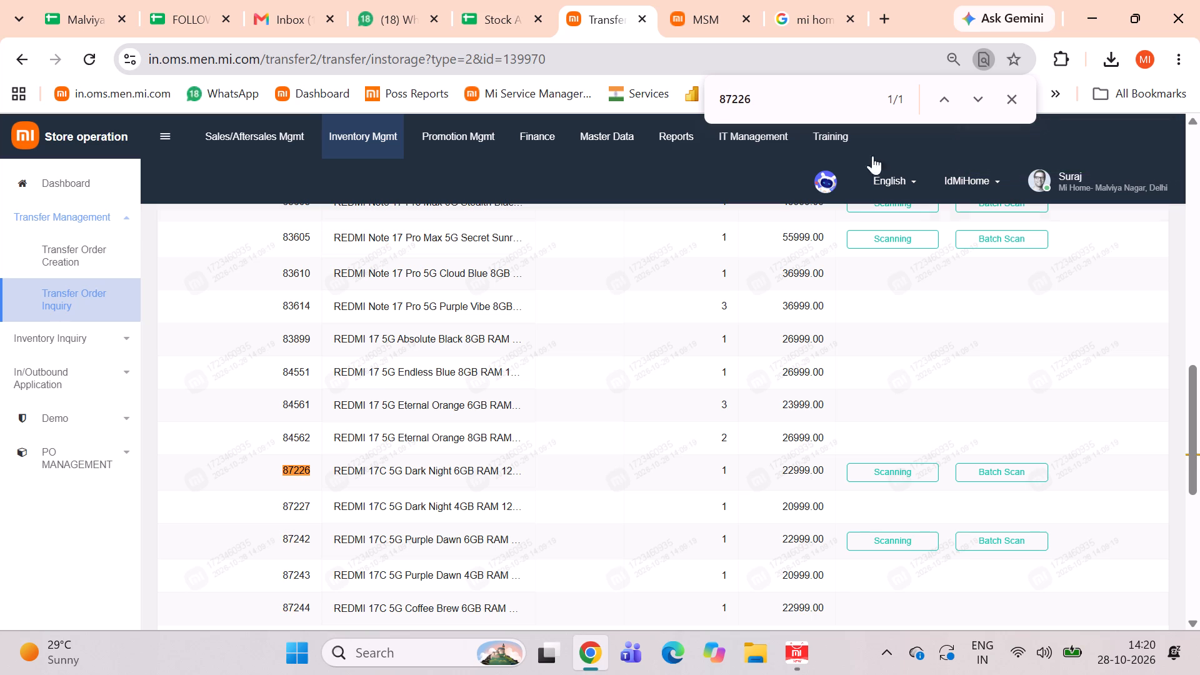
pyautogui.click(927, 472)
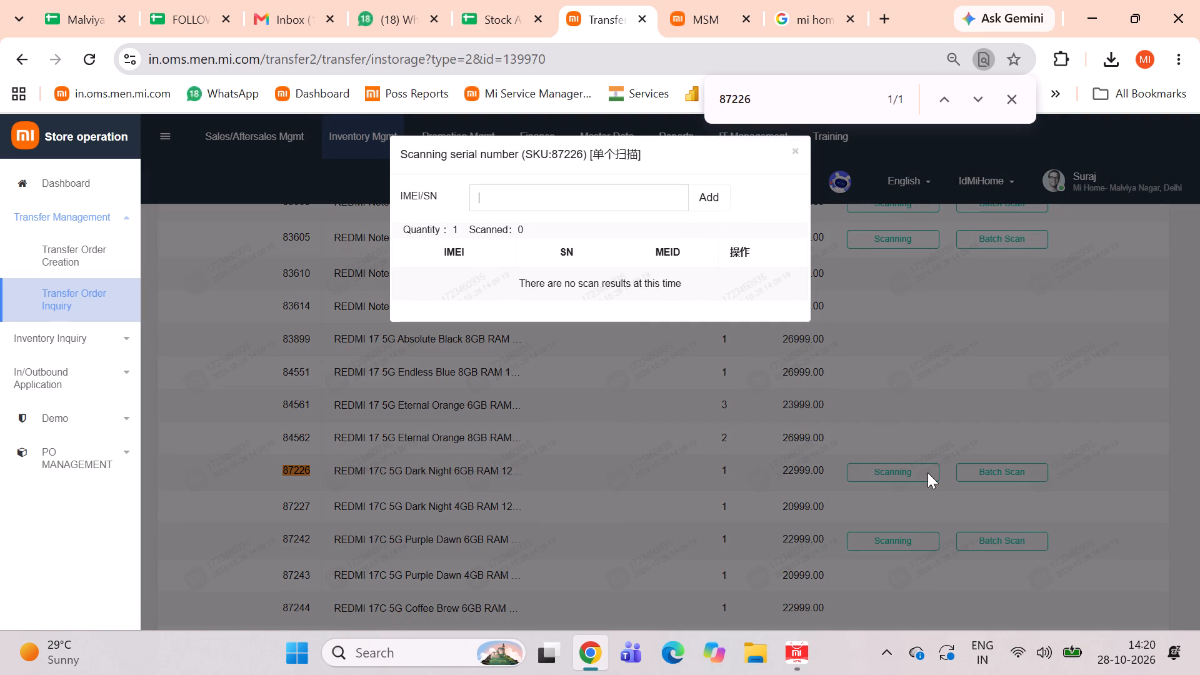
pyautogui.write('87226/G6XA02798')
pyautogui.press('Return')
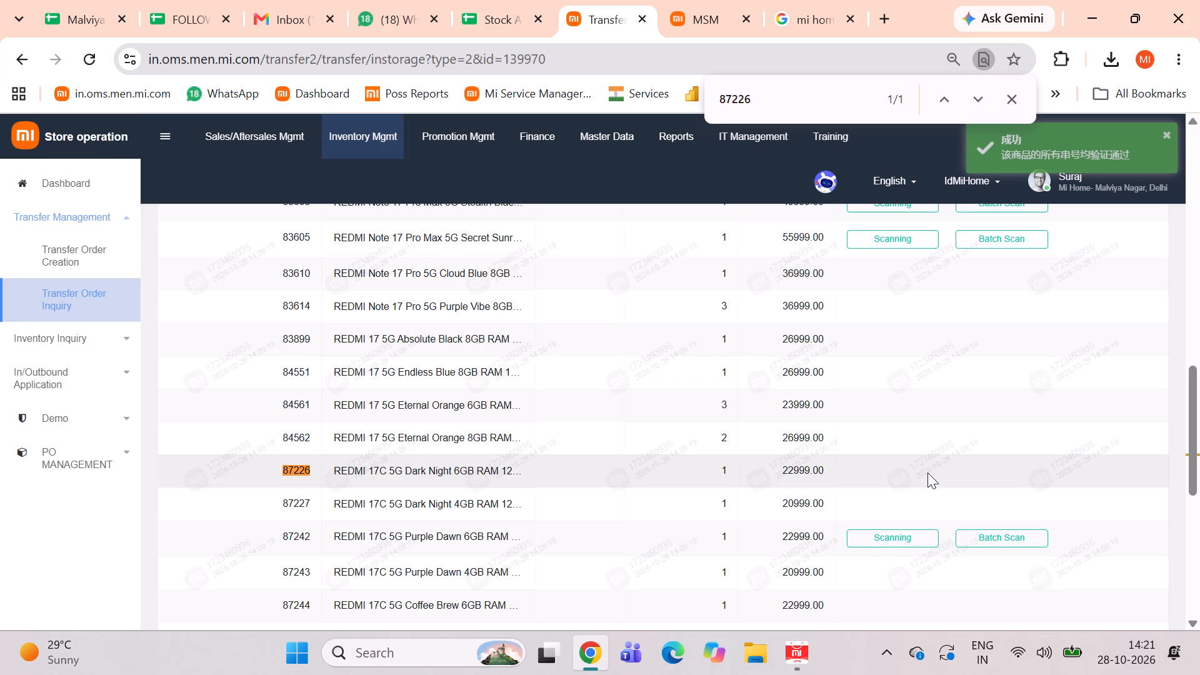
# Scan in serial number 87242/G6XA07408 for the REDMI 17C 5G Purple Dawn 6GB, commodity 87242.
pyautogui.click(799, 99)
pyautogui.press('BackSpace')
pyautogui.press('BackSpace')
pyautogui.press('BackSpace')
pyautogui.press('BackSpace')
pyautogui.press('BackSpace')
pyautogui.press('BackSpace')
pyautogui.press('BackSpace')
pyautogui.press('BackSpace')
pyautogui.press('BackSpace')
pyautogui.press('BackSpace')
pyautogui.press('BackSpace')
pyautogui.press('BackSpace')
pyautogui.press('BackSpace')
pyautogui.press('BackSpace')
pyautogui.press('BackSpace')
pyautogui.press('BackSpace')
pyautogui.press('BackSpace')
pyautogui.press('BackSpace')
pyautogui.press('BackSpace')
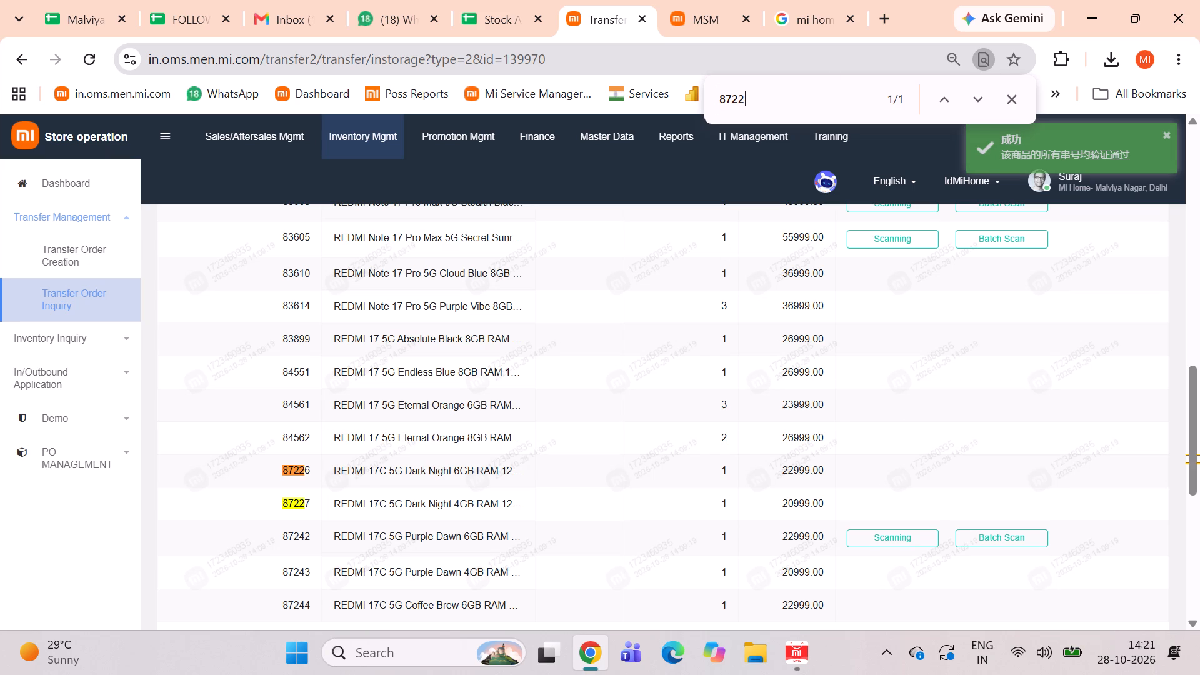
pyautogui.write('87')
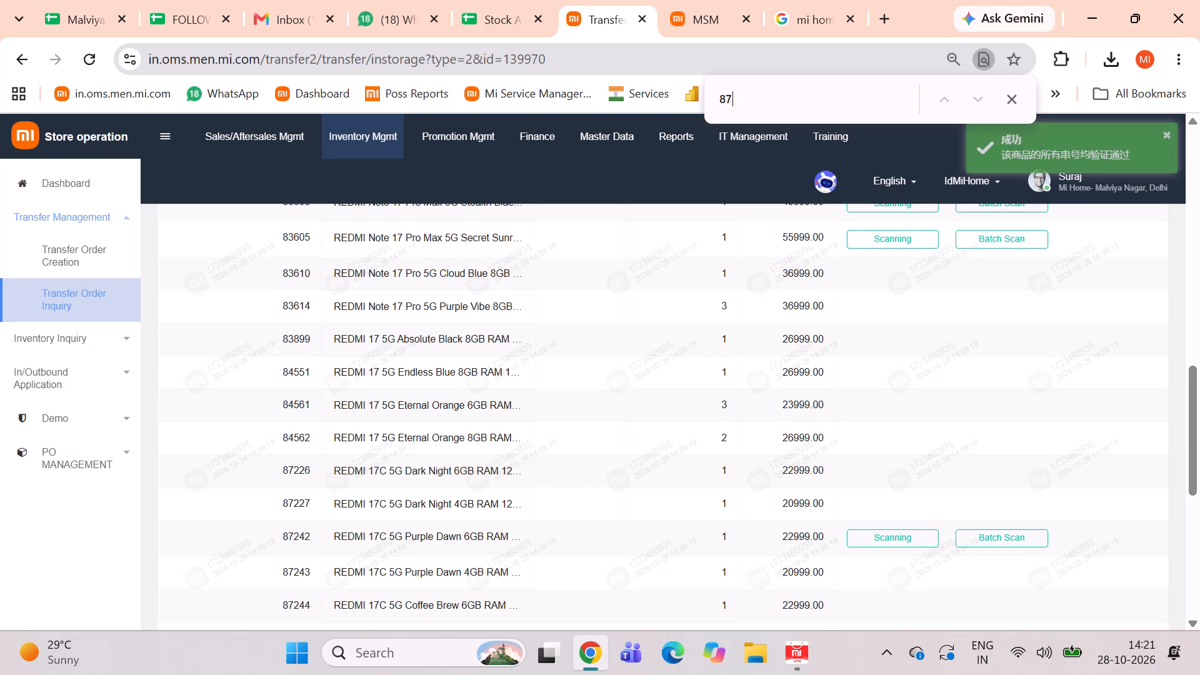
pyautogui.write('242')
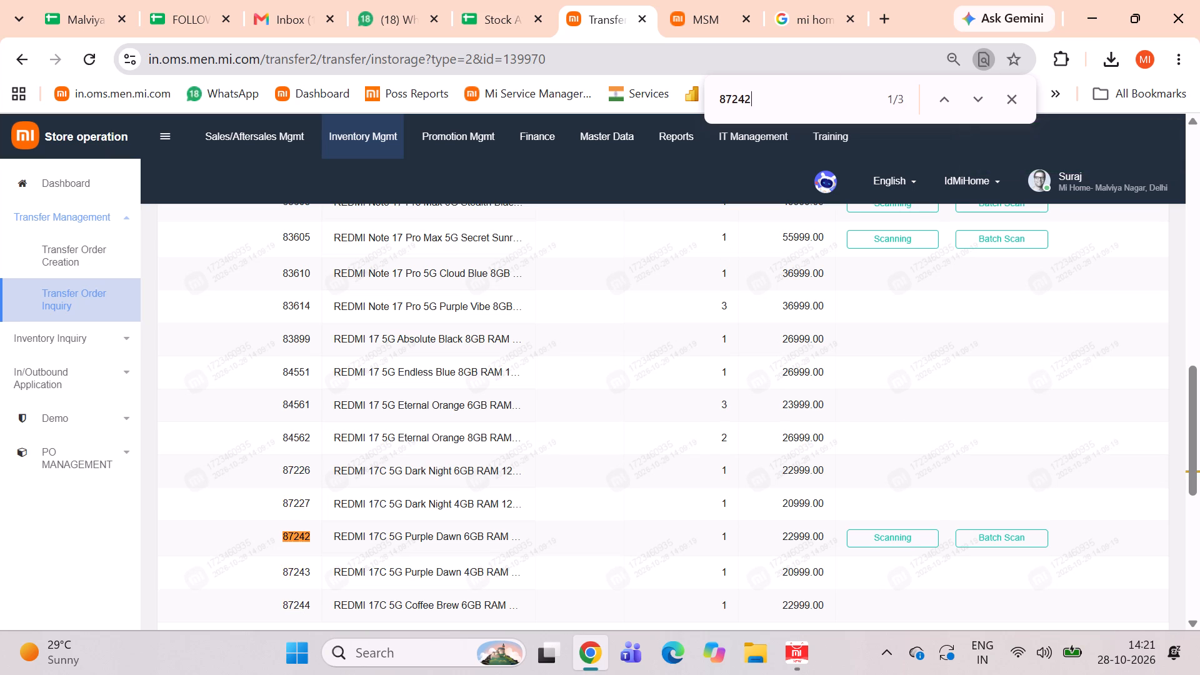
pyautogui.click(898, 537)
pyautogui.write('87242/G6XA07408')
pyautogui.press('Return')
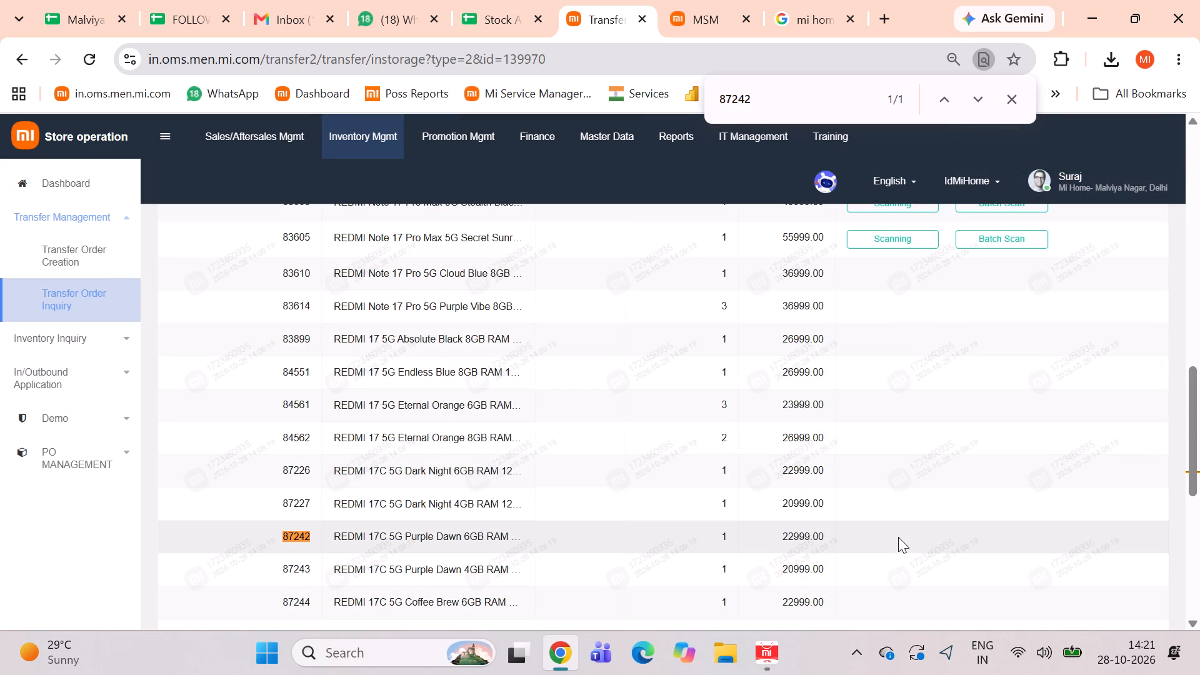
# Scan in serial numbers 74494/EZADJA6UN00567 and 74494/EZADJA6UN01942 for the Xiaomi UltraThin Magnetic Power Bank, commodity 74494.
pyautogui.scroll(2, 929, 304)
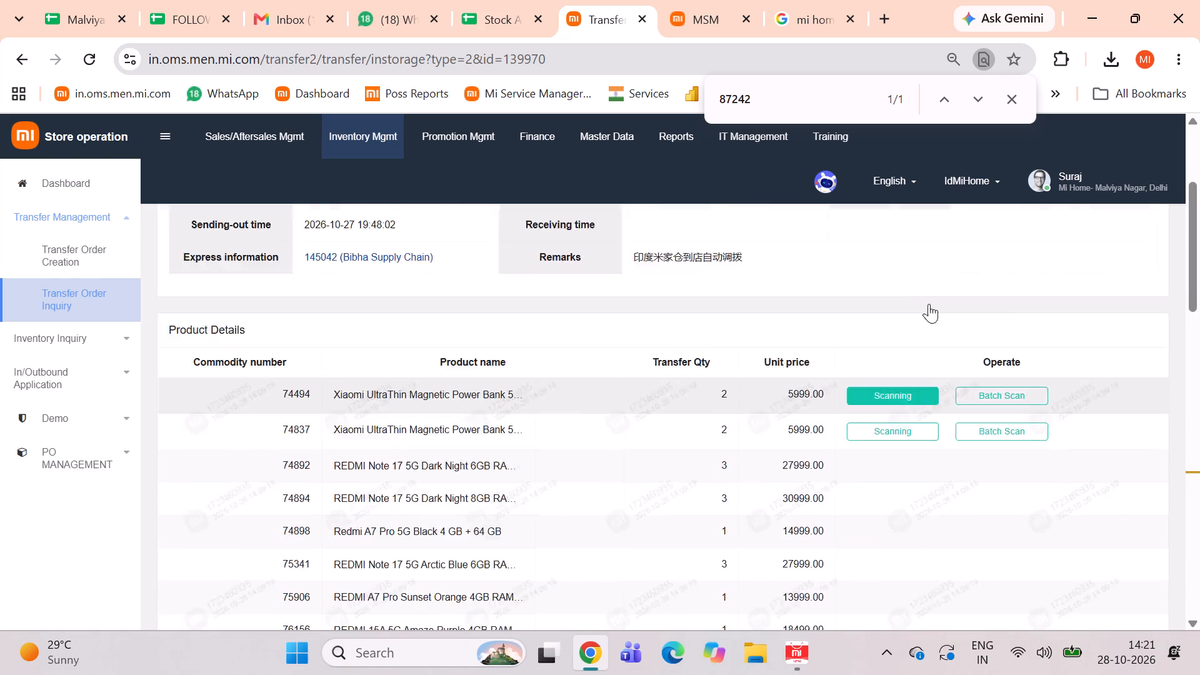
pyautogui.scroll(1, 929, 304)
pyautogui.scroll(-2, 929, 304)
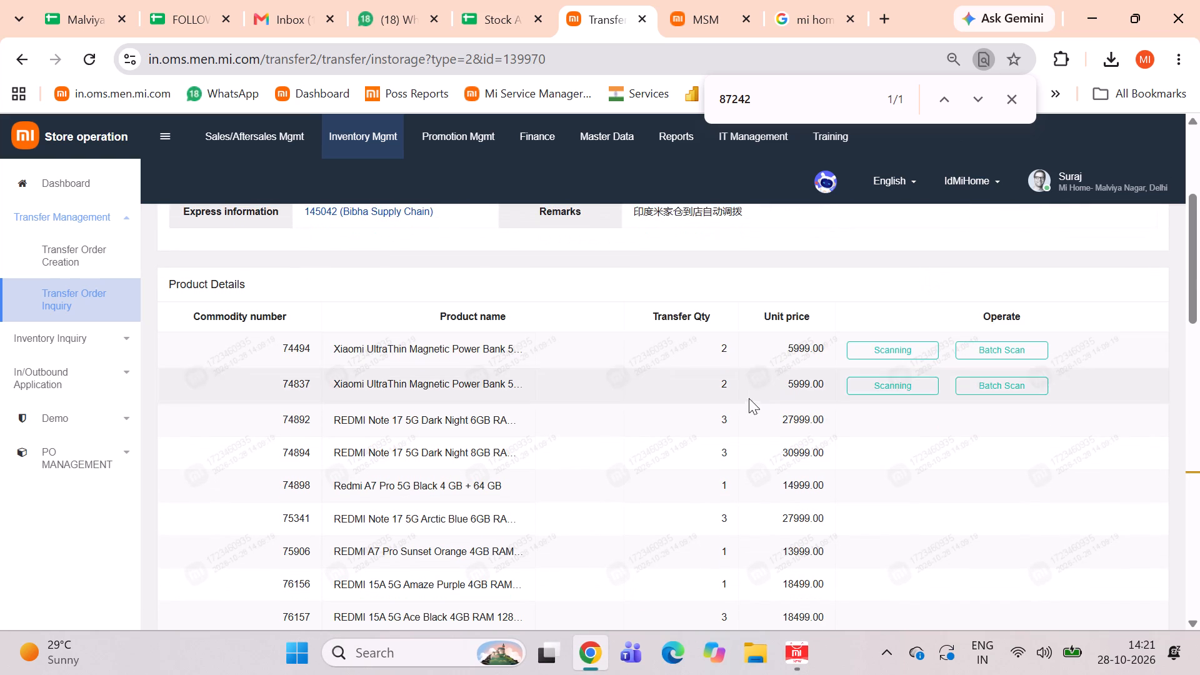
pyautogui.scroll(-1, 764, 435)
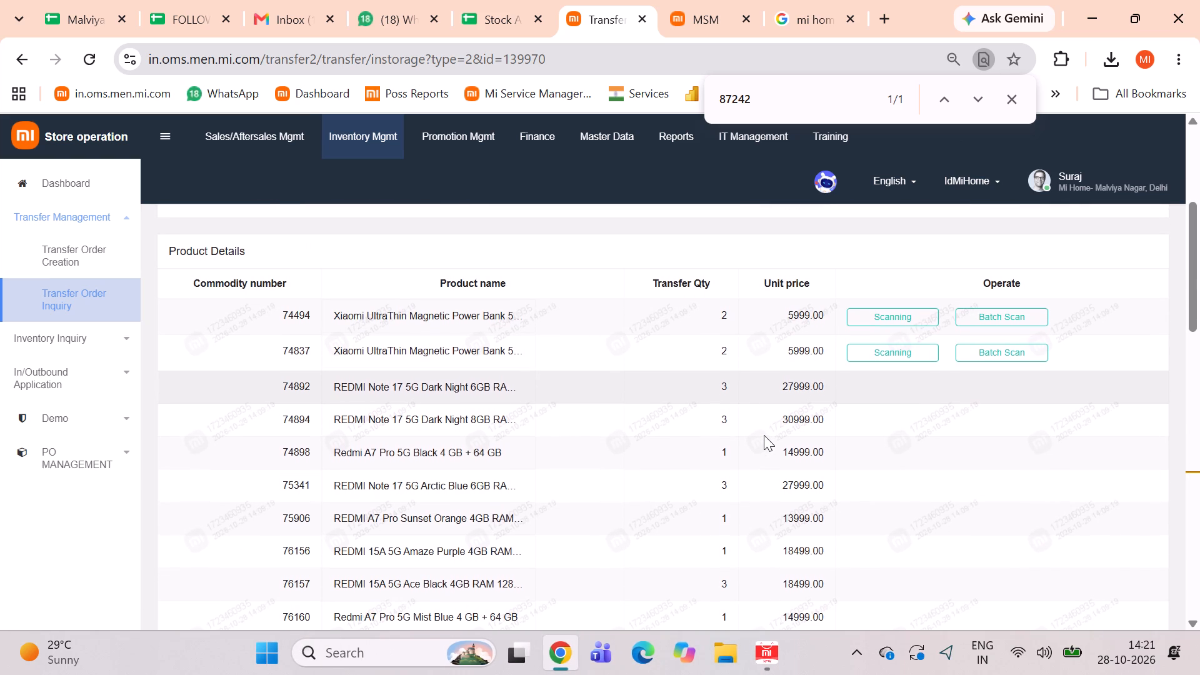
pyautogui.scroll(-2, 764, 435)
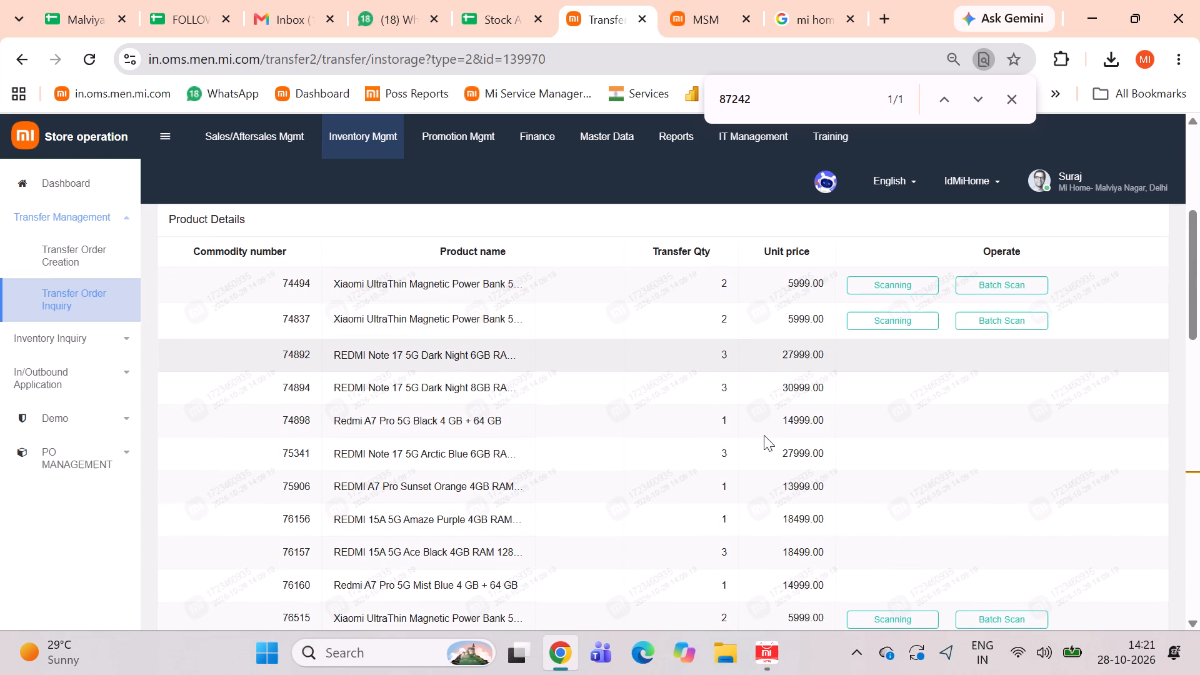
pyautogui.scroll(-3, 764, 435)
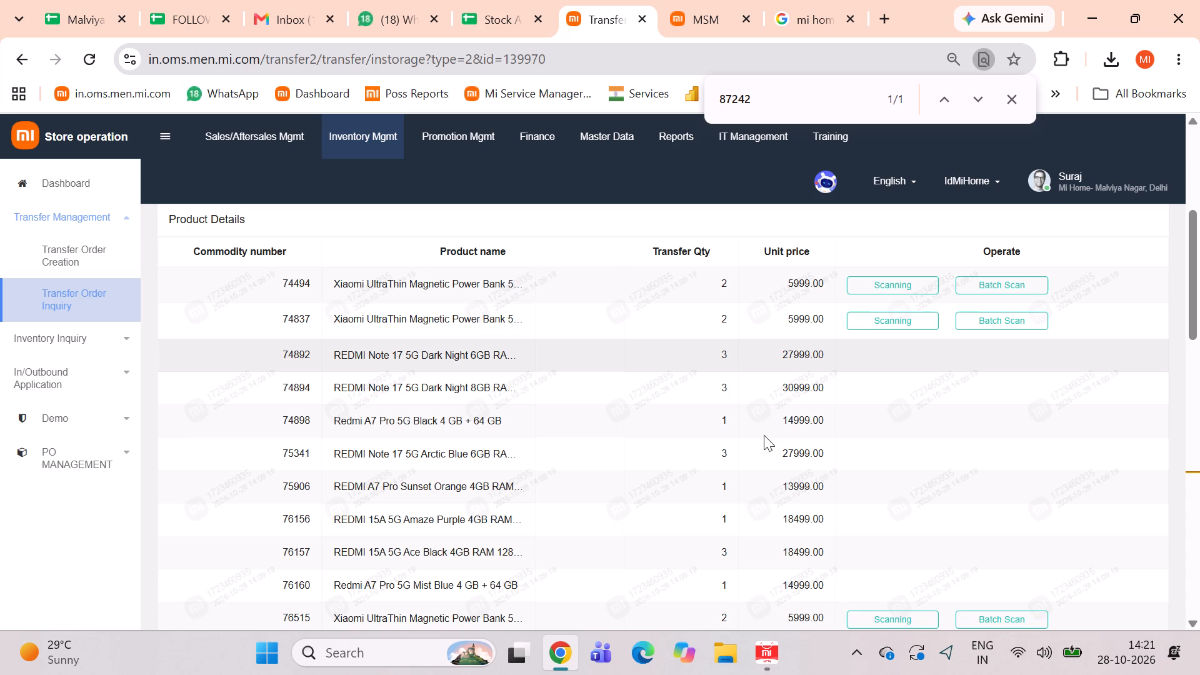
pyautogui.scroll(-1, 764, 435)
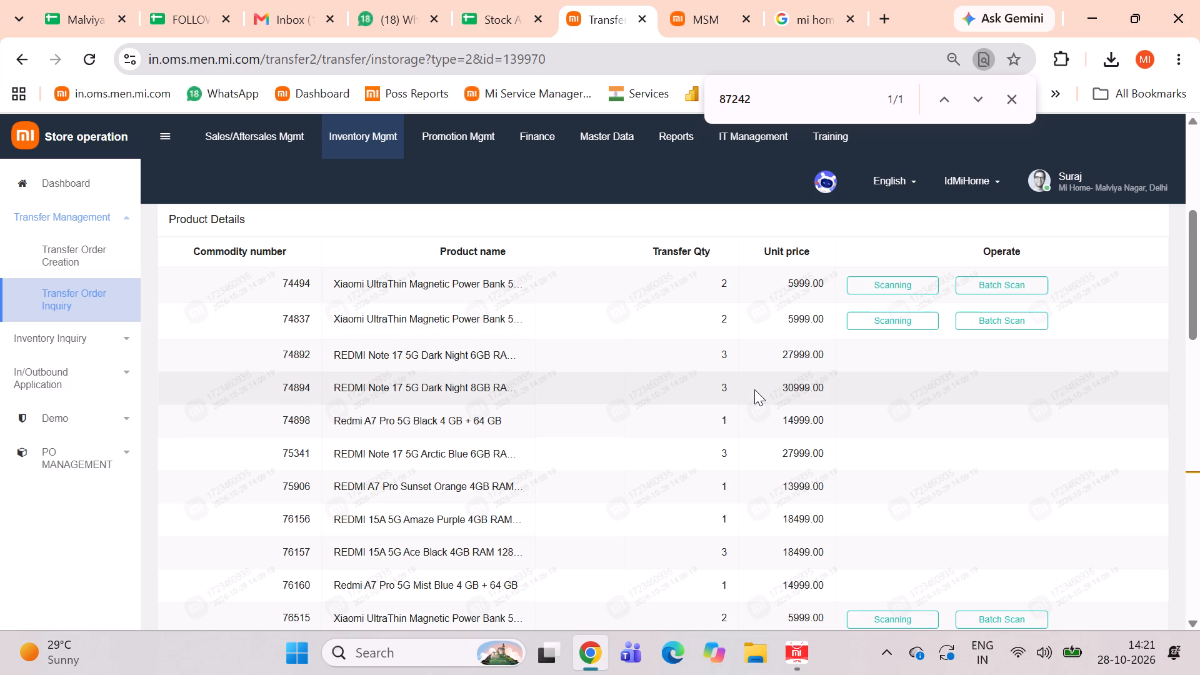
pyautogui.click(910, 292)
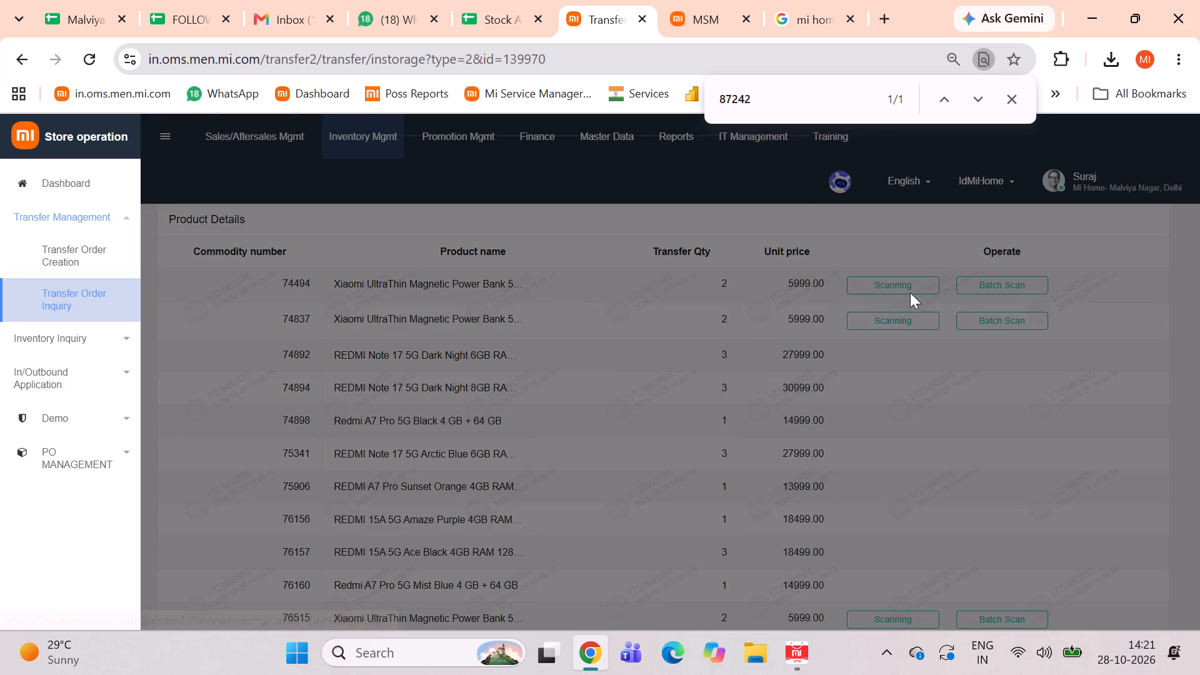
pyautogui.write('74494/EZADJA6UN00567')
pyautogui.press('Return')
pyautogui.write('74494/EZADJA6UN01942')
pyautogui.press('Return')
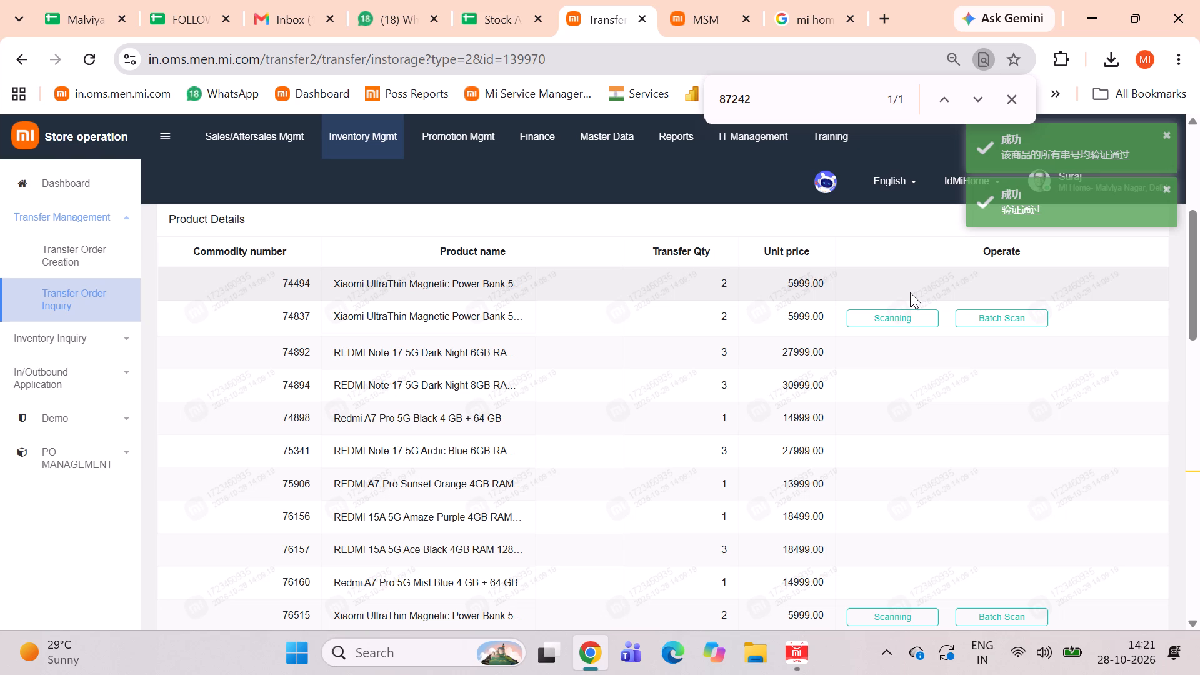
# Scan in serial numbers 74837/EZADJA6UT02415 and 74837/EZADJA6UV04318 for the Xiaomi UltraThin Magnetic Power Bank, commodity 74837.
pyautogui.click(926, 321)
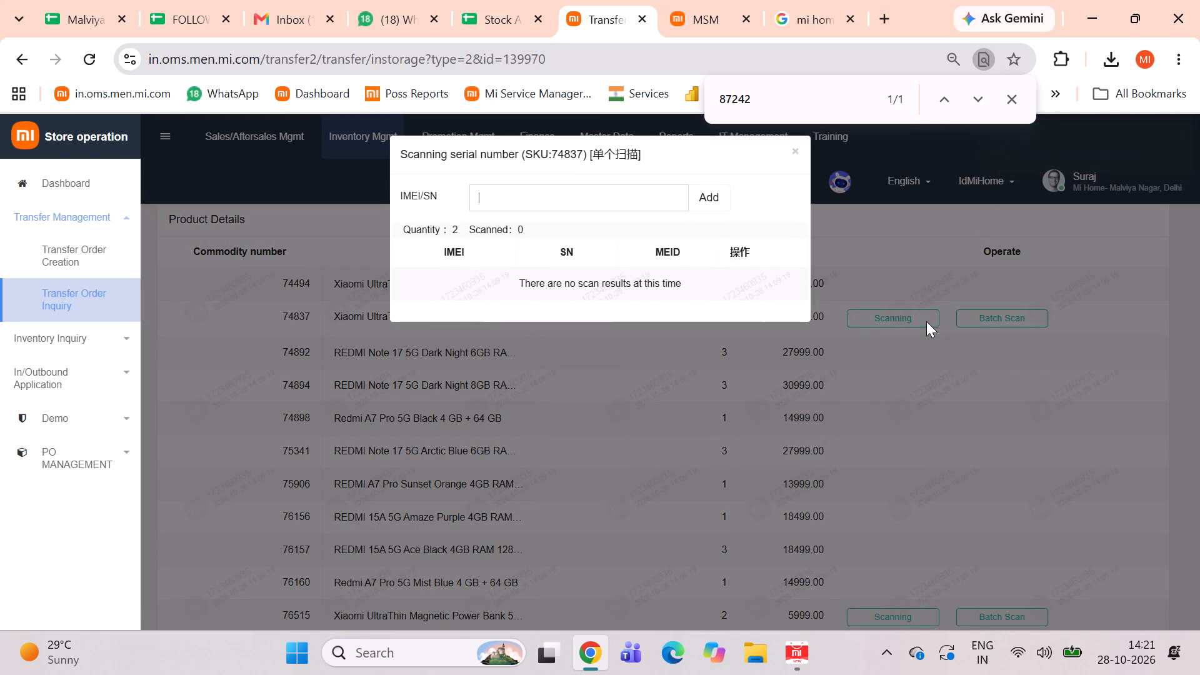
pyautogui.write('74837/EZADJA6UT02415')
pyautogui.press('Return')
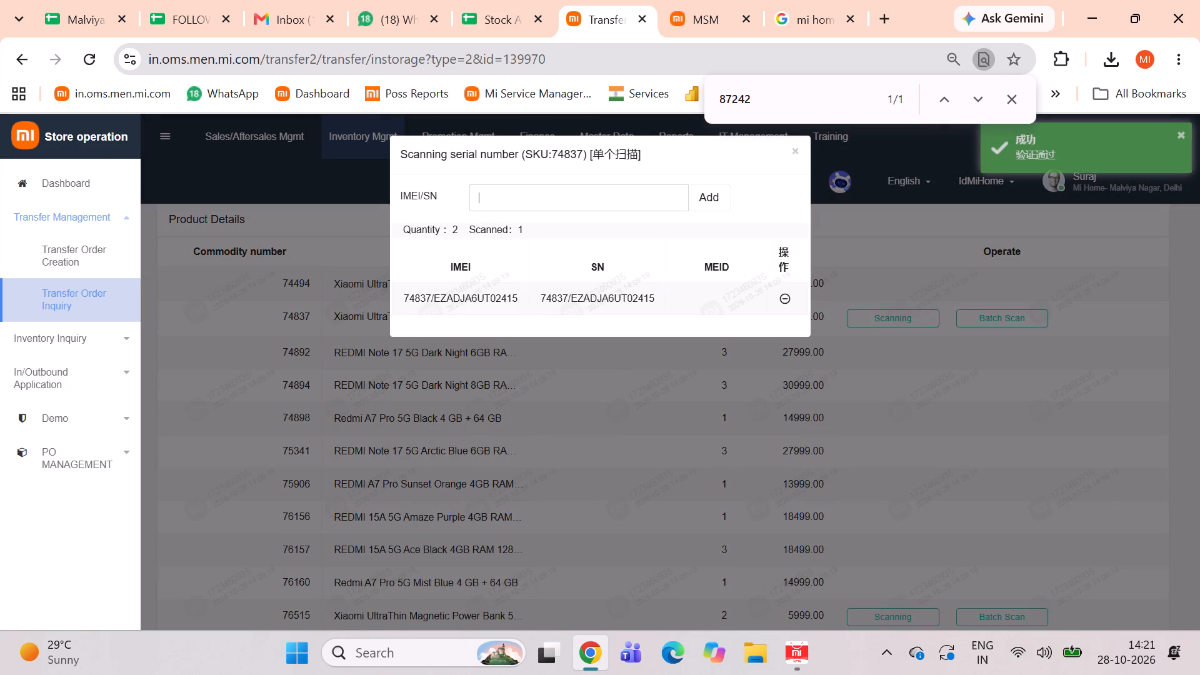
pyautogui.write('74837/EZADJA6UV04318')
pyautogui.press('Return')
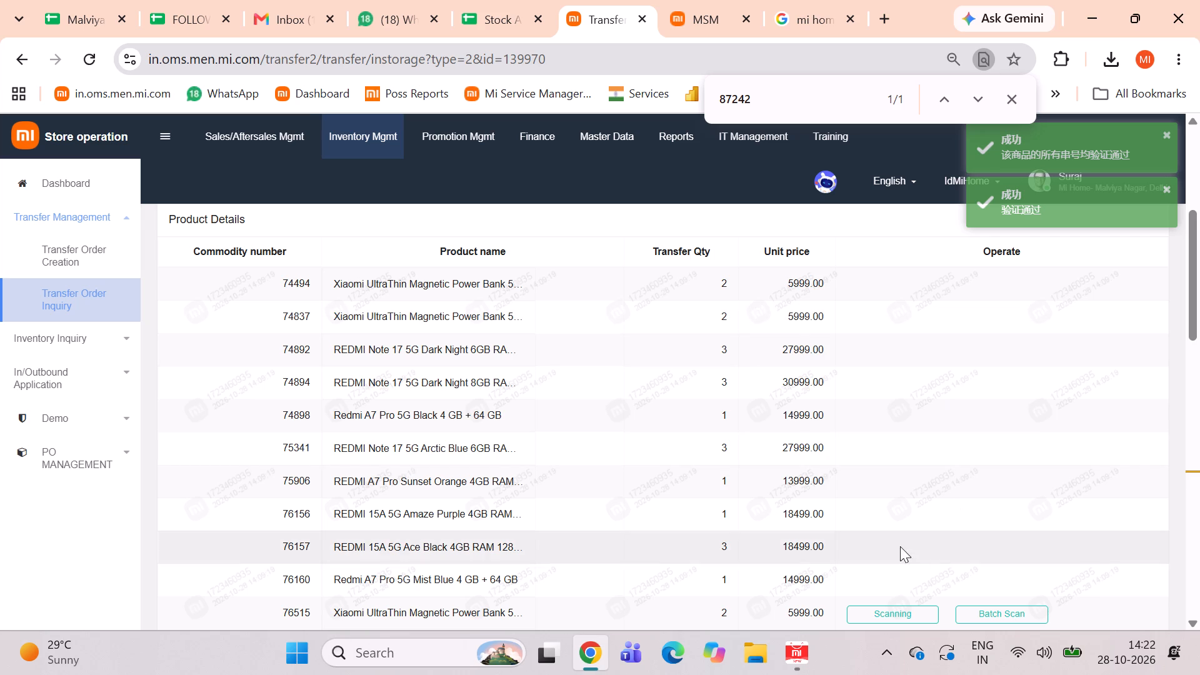
# Scan in serial numbers 76515/EZADJA6UP00684 and 76515/EZADJA6UP00808 for the Xiaomi UltraThin Magnetic Power Bank, commodity 76515.
pyautogui.scroll(-1, 901, 546)
pyautogui.click(896, 463)
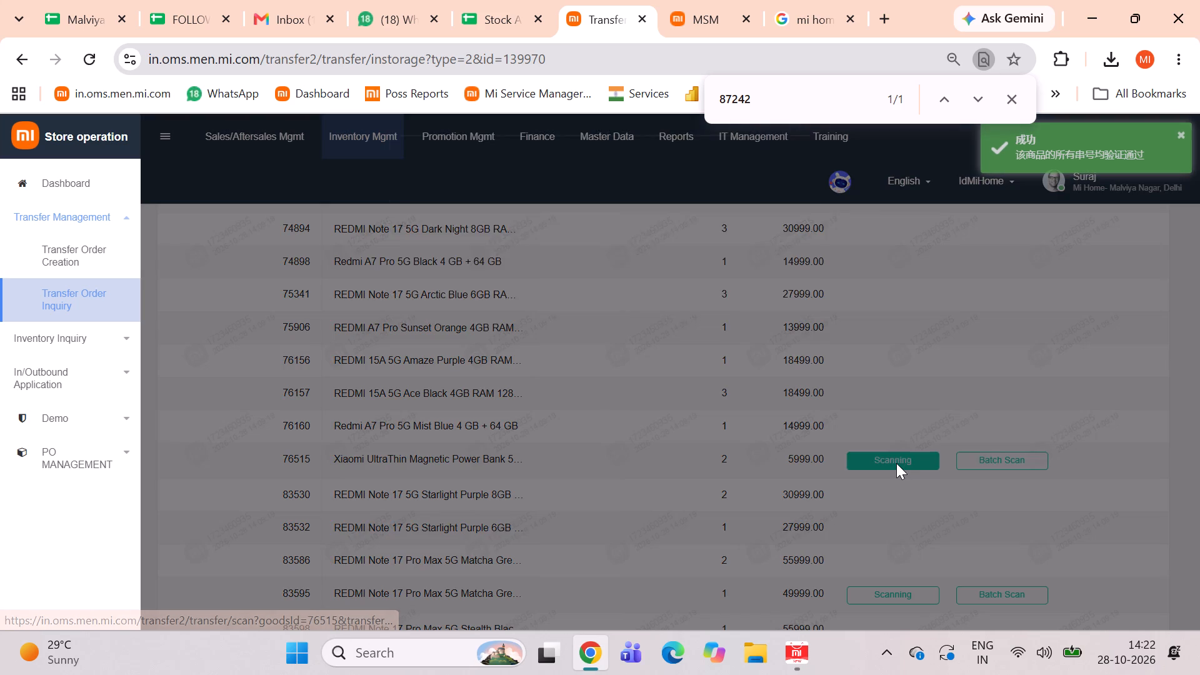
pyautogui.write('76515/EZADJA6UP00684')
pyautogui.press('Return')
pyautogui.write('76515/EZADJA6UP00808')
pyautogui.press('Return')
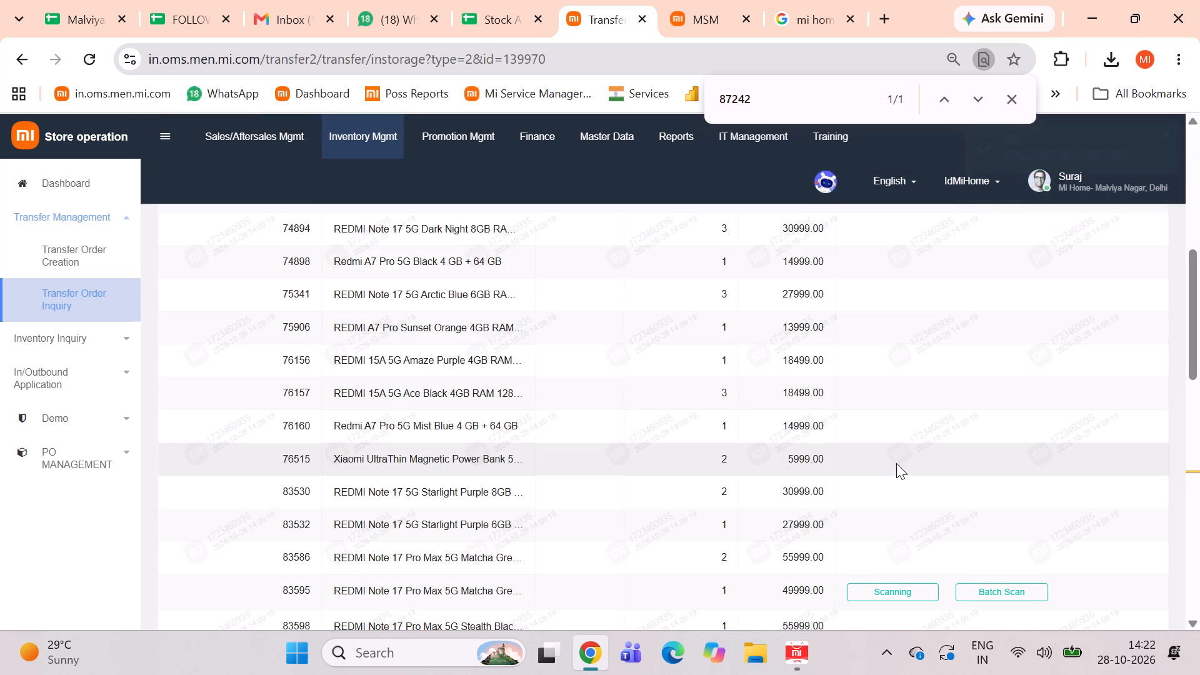
# Scan in serial number 83595/G6X301481 for the REDMI Note 17 Pro Max 5G, commodity 83595.
pyautogui.scroll(-1, 896, 463)
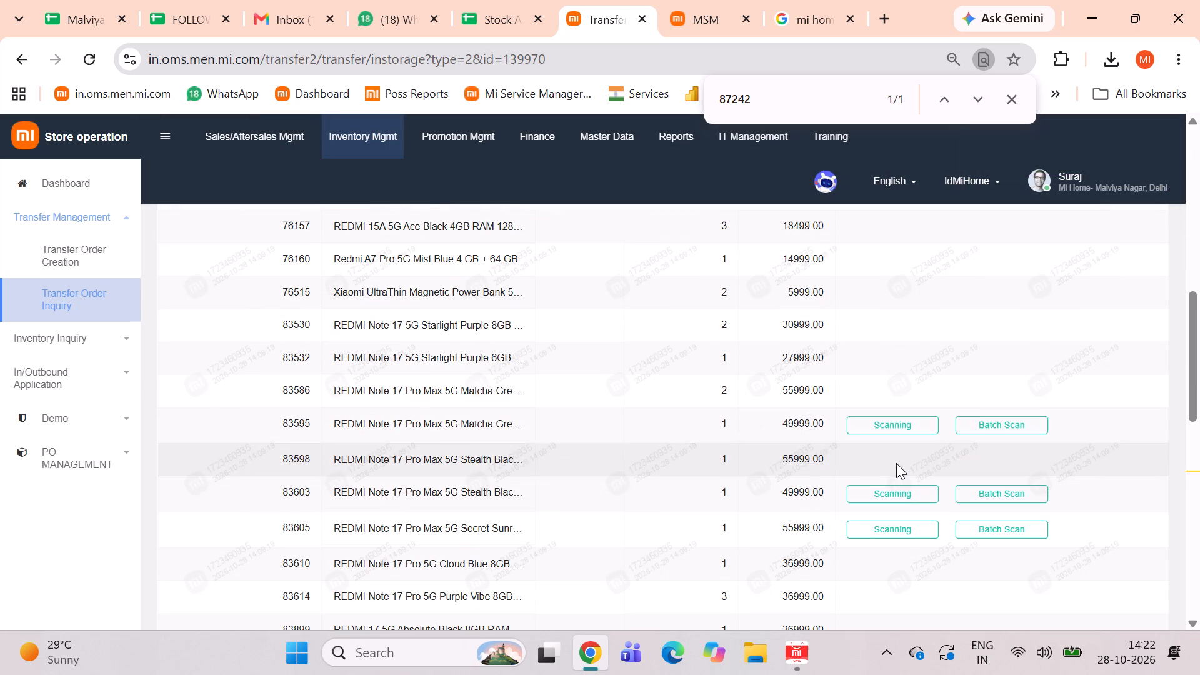
pyautogui.scroll(-1, 896, 463)
pyautogui.click(881, 424)
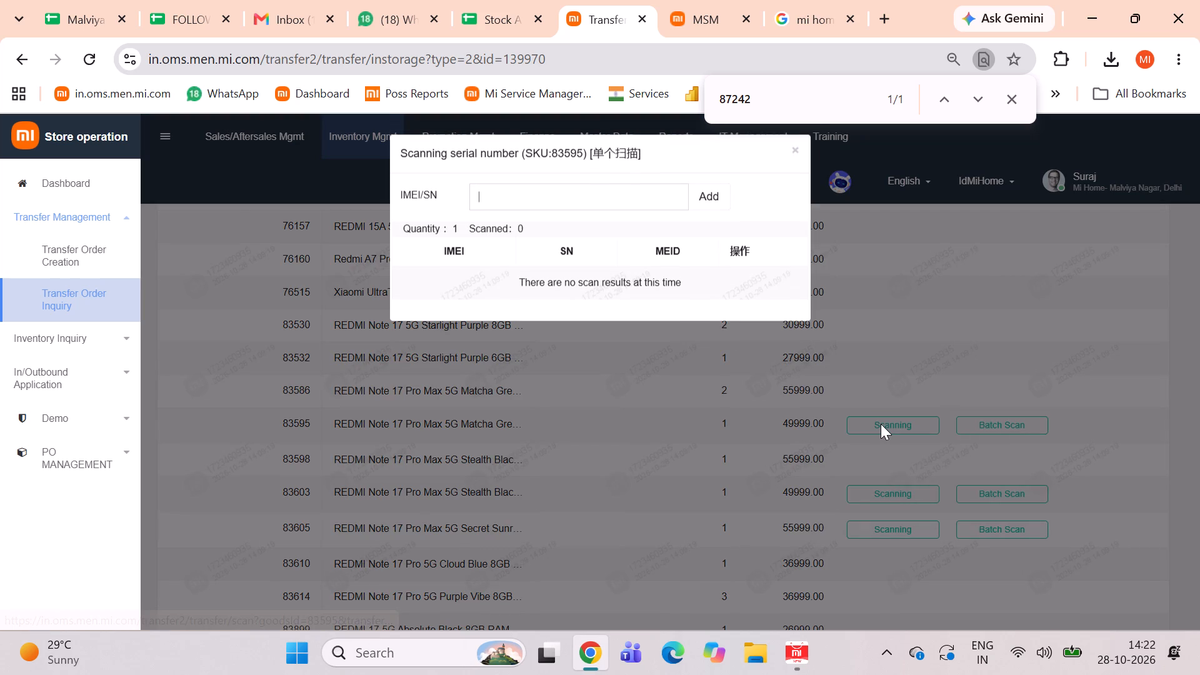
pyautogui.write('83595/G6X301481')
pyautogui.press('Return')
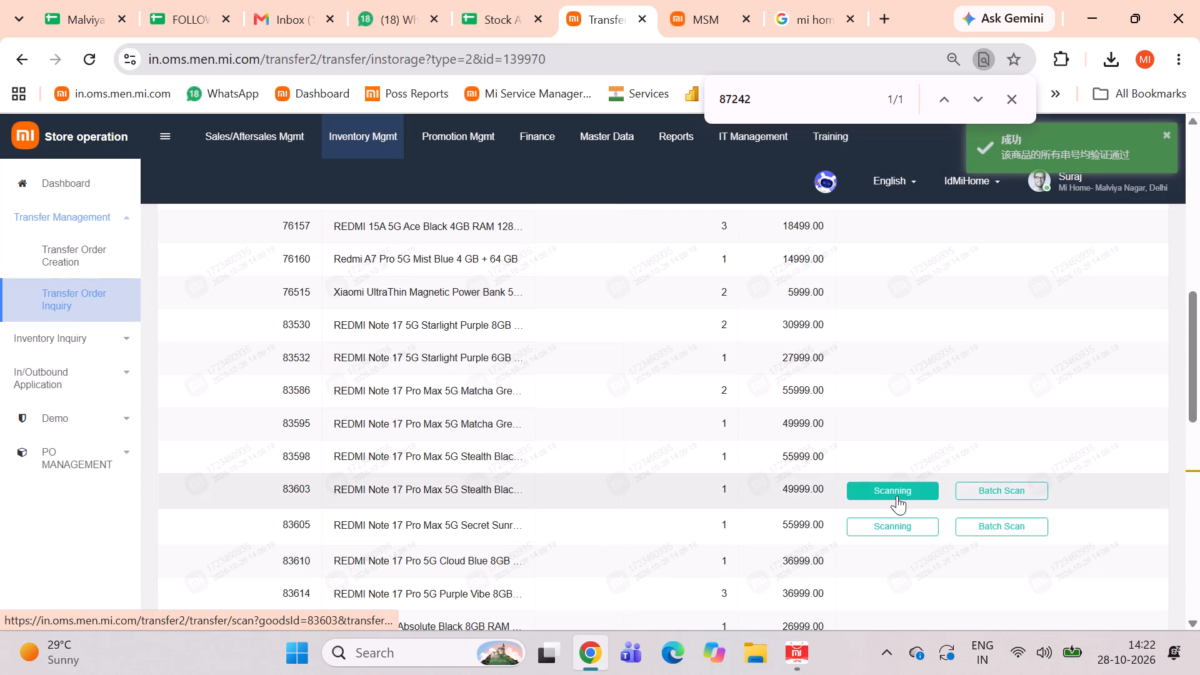
# Scan in serial number 83603/G6XA00102 for the REDMI Note 17 Pro Max 5G, commodity 83603.
pyautogui.click(897, 496)
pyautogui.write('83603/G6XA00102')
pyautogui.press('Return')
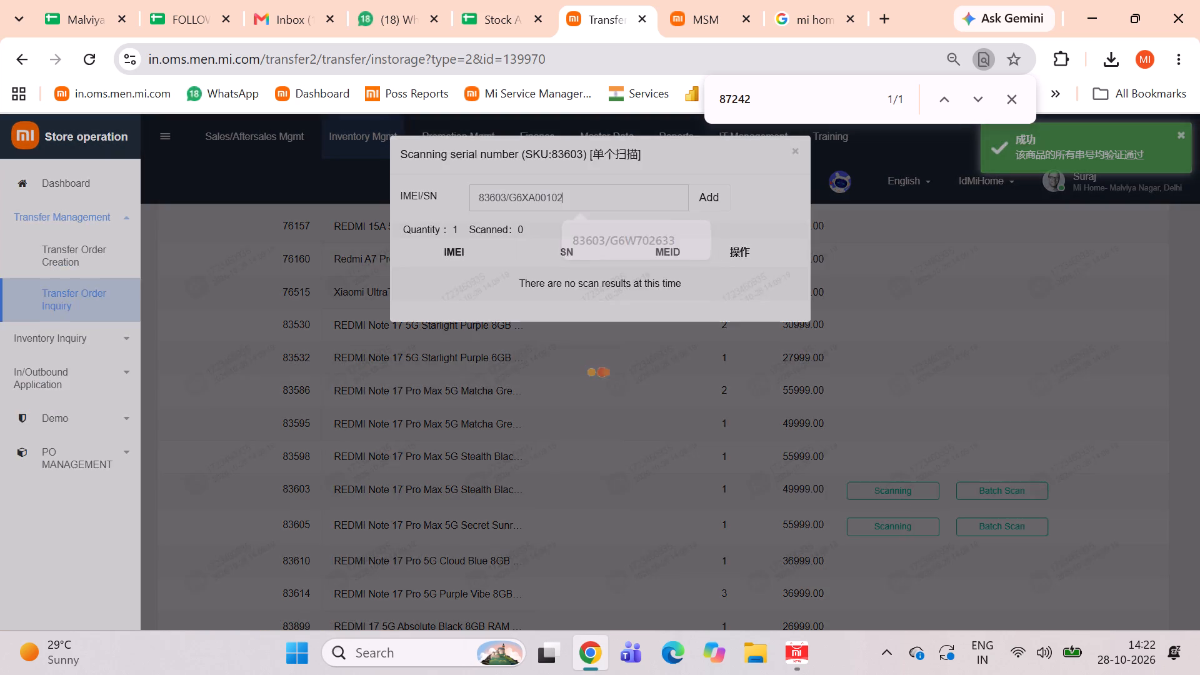
# Scan in serial number 83605/G6WP01565 for the REDMI Note 17 Pro Max 5G, commodity 83605.
pyautogui.click(894, 527)
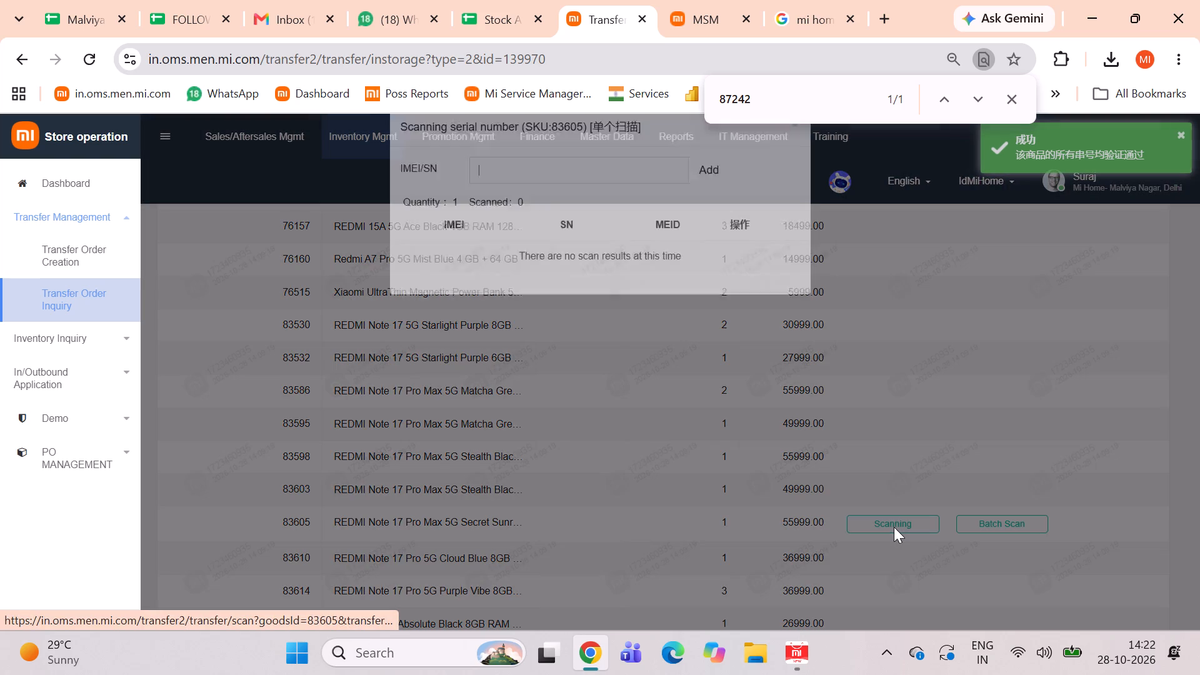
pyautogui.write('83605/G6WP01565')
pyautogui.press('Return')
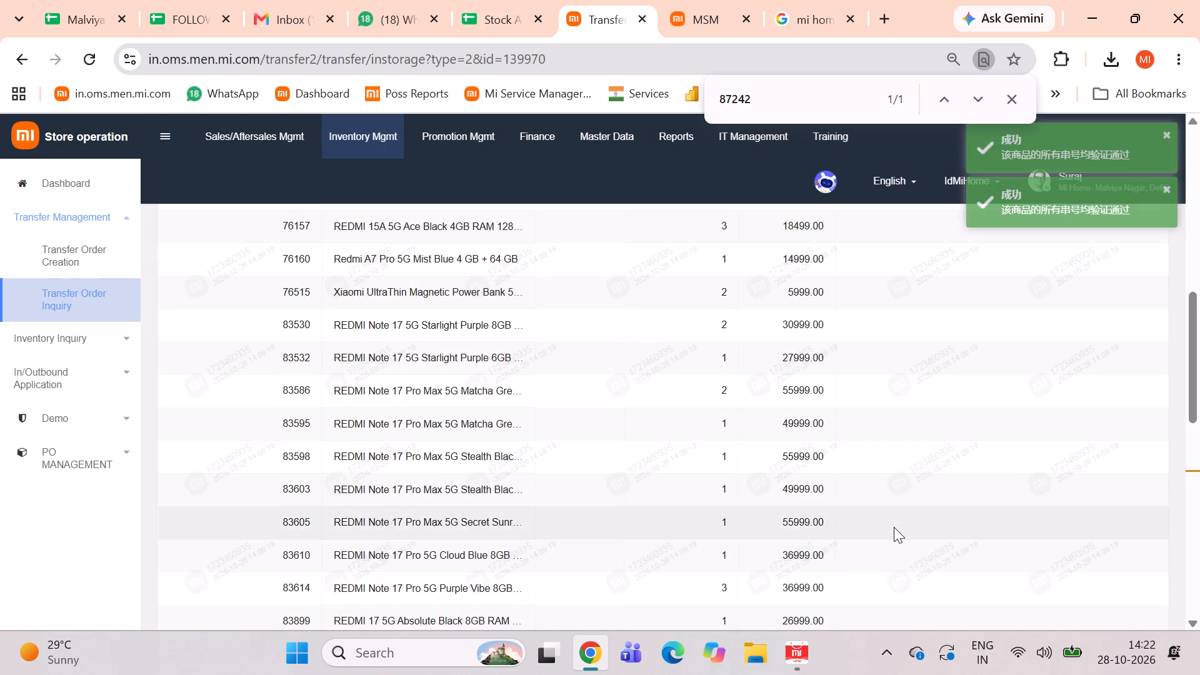
# Enter the remark "ok" and submit the receipt of transfer order 139970.
pyautogui.scroll(-4, 894, 527)
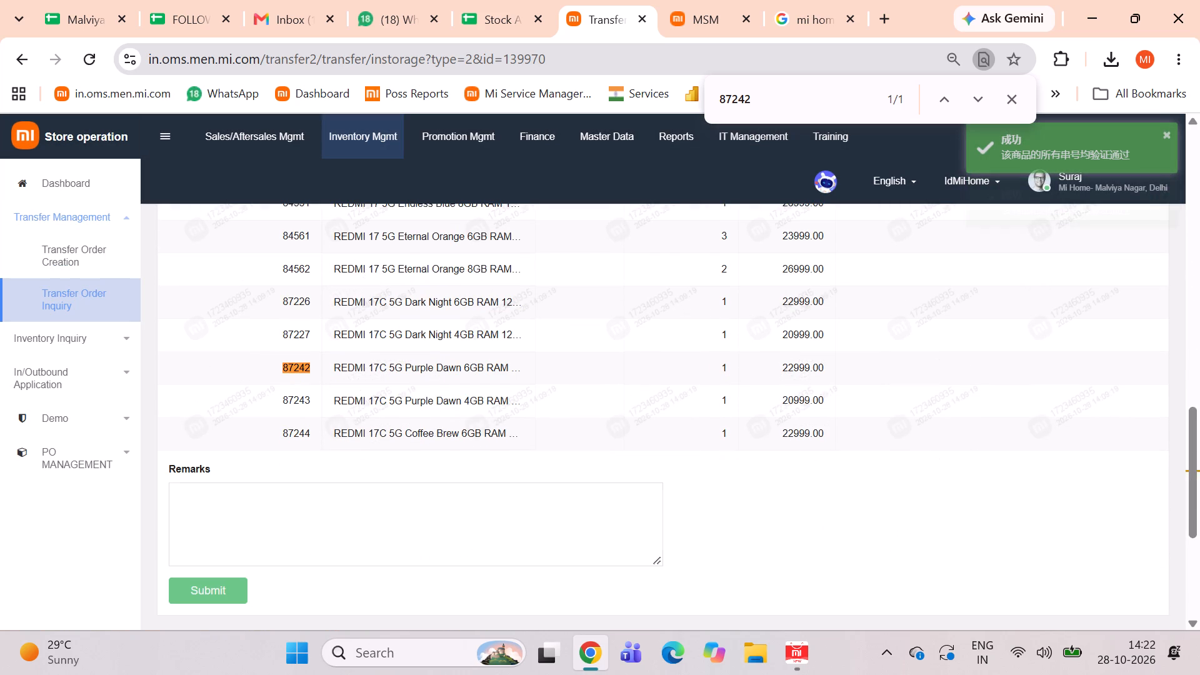
pyautogui.click(302, 494)
pyautogui.write('ok')
pyautogui.click(193, 593)
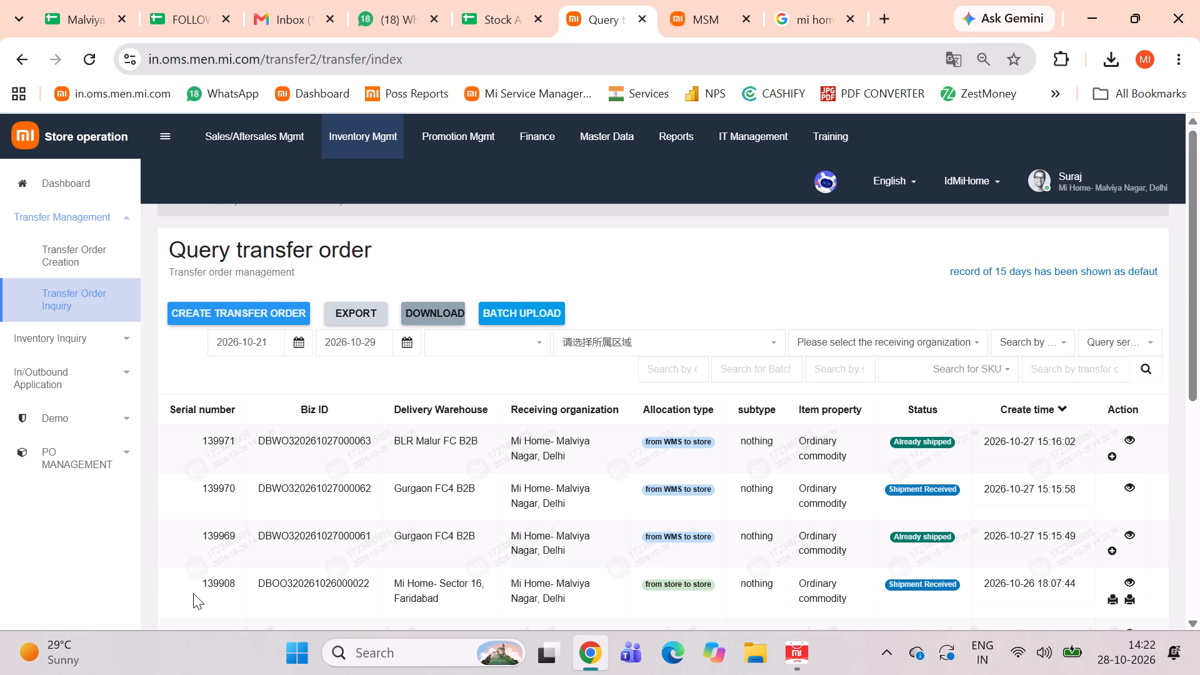
# Open transfer order 139969 from Gurgaon FC4 B2B for putting into stock.
pyautogui.click(1111, 549)
pyautogui.scroll(-2, 647, 436)
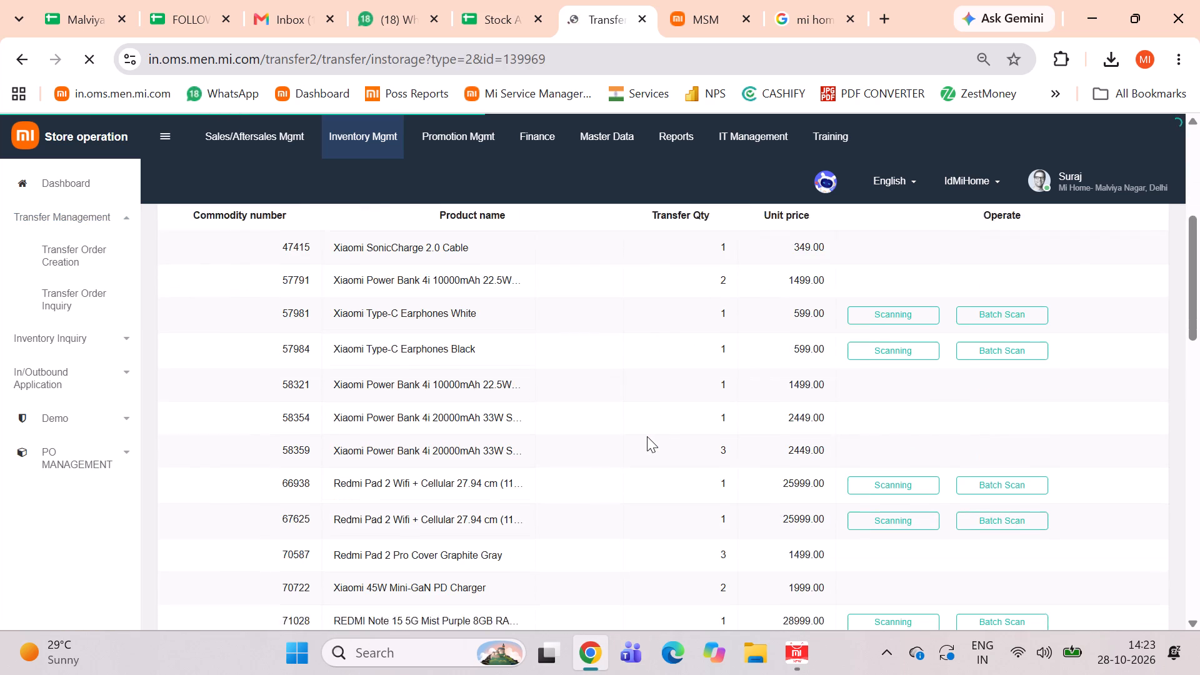
pyautogui.scroll(-1, 647, 436)
pyautogui.scroll(3, 647, 436)
# Find commodity 76148, the Redmi A7 Pro 5G Sunset Orange, and scan in serial numbers 76148/X6VV01463 and 76148/X6VV01121.
pyautogui.hotkey('ctrl', 'f')
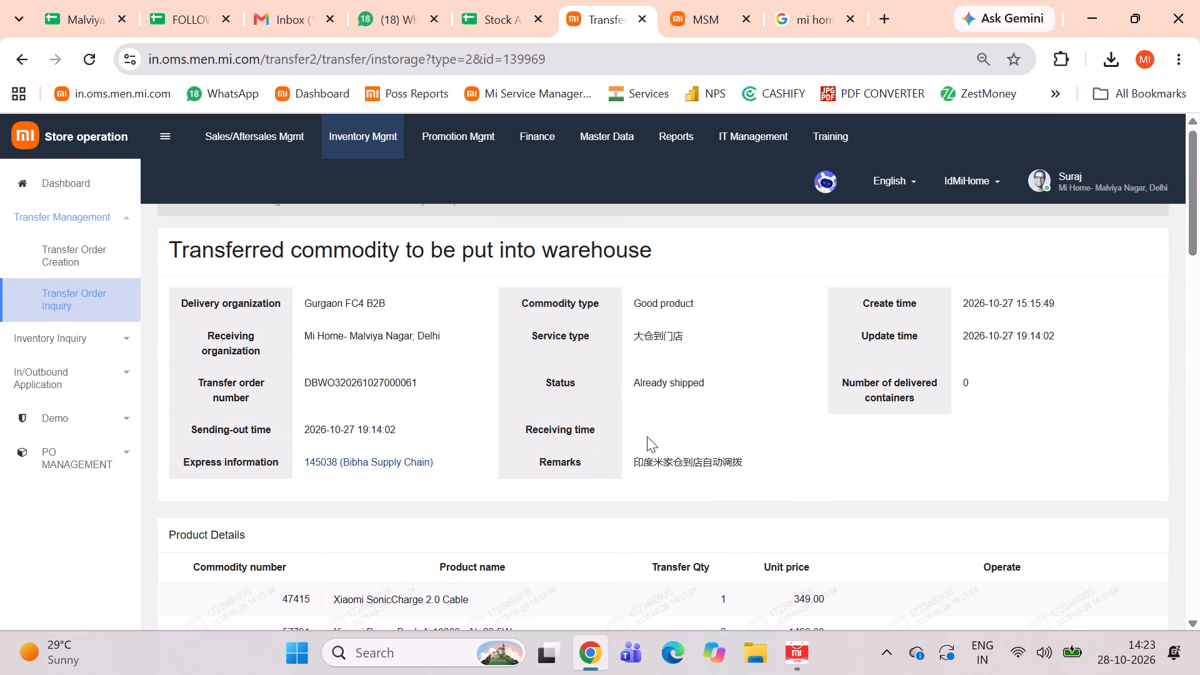
pyautogui.press('BackSpace')
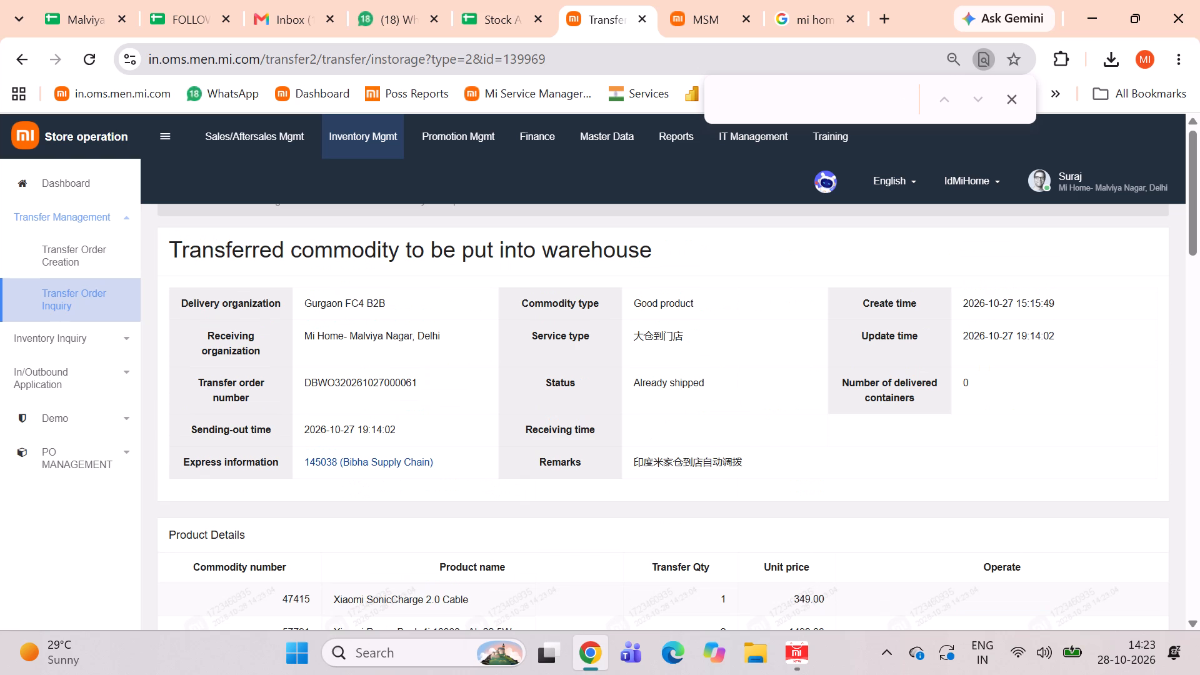
pyautogui.write('76')
pyautogui.write('148')
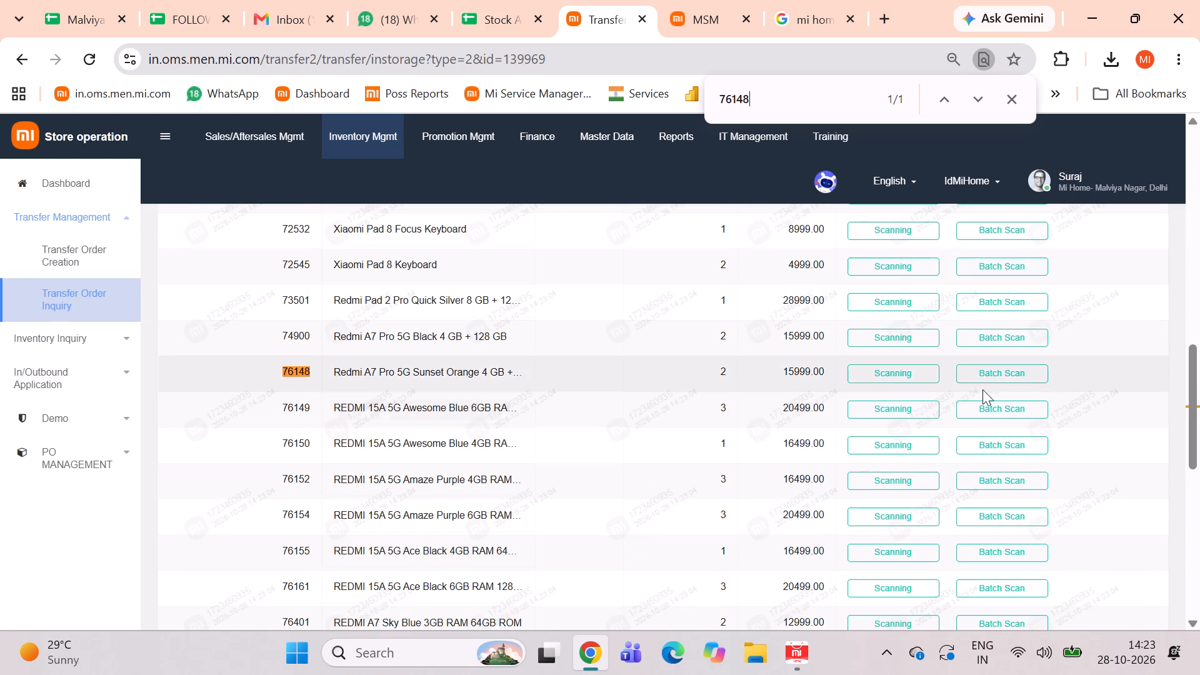
pyautogui.click(904, 374)
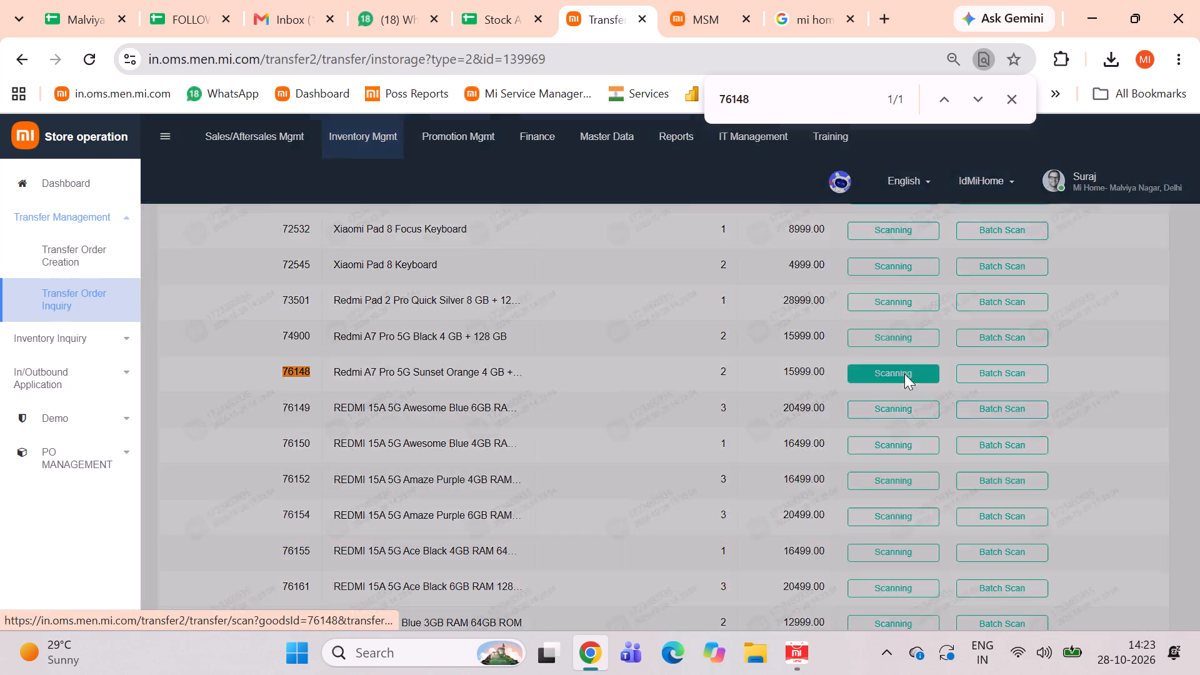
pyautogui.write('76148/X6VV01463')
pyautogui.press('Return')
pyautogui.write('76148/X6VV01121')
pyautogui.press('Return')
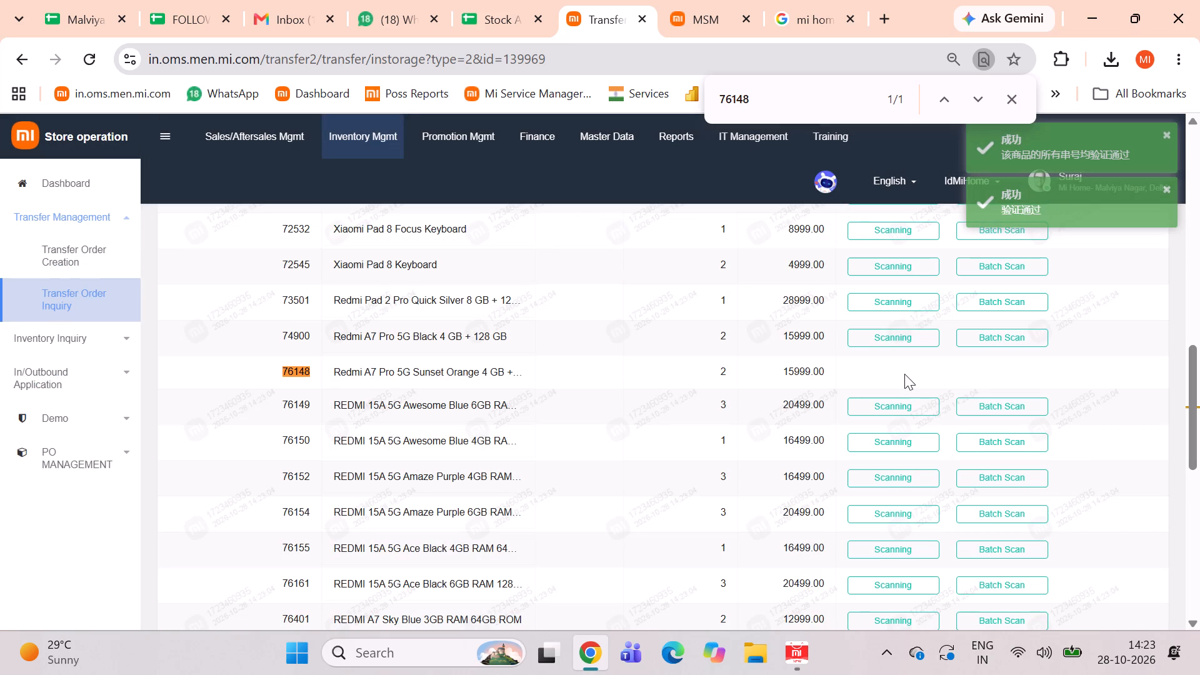
# Find commodity 74900, the Redmi A7 Pro 5G Black, and scan in serial numbers 74900/X6XF00162 and 74900/X6XF00112.
pyautogui.click(810, 97)
pyautogui.press('BackSpace')
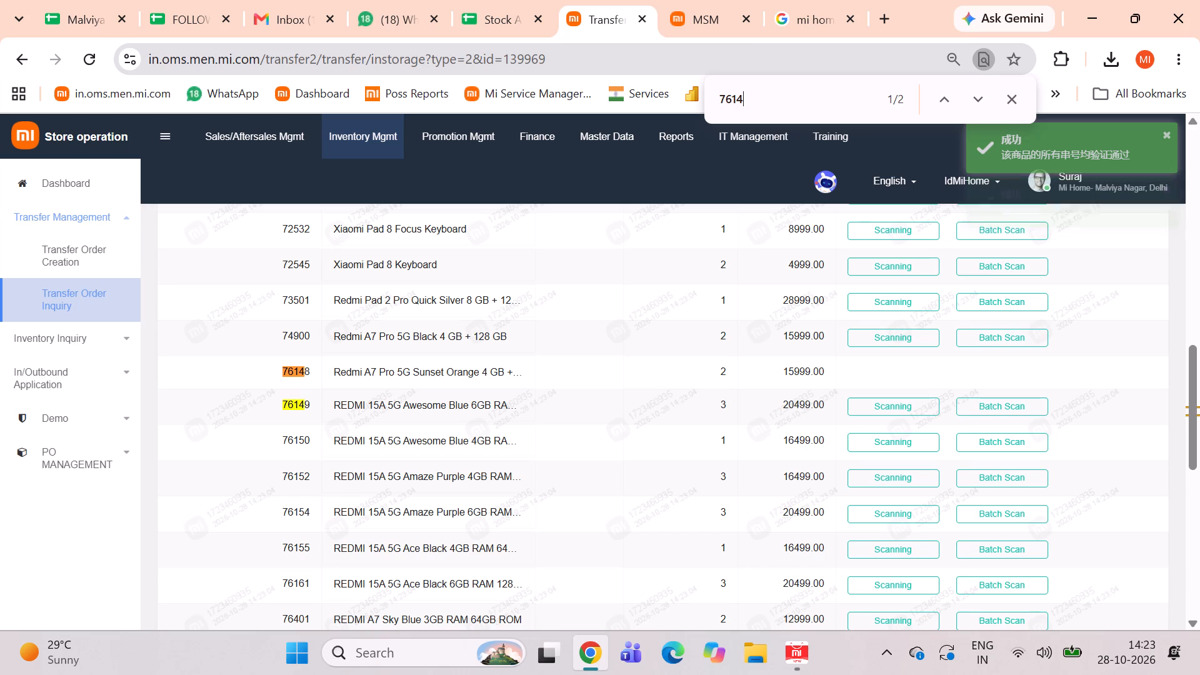
pyautogui.press('BackSpace')
pyautogui.press('BackSpace')
pyautogui.press('BackSpace')
pyautogui.press('BackSpace')
pyautogui.press('BackSpace')
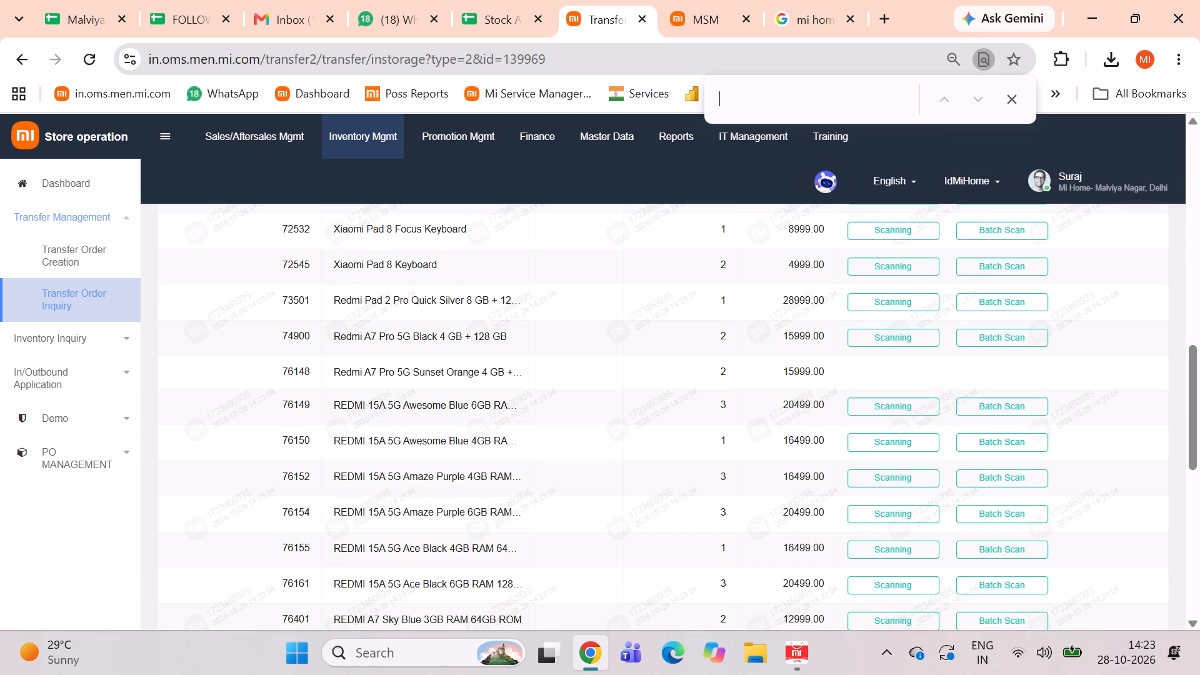
pyautogui.write('74')
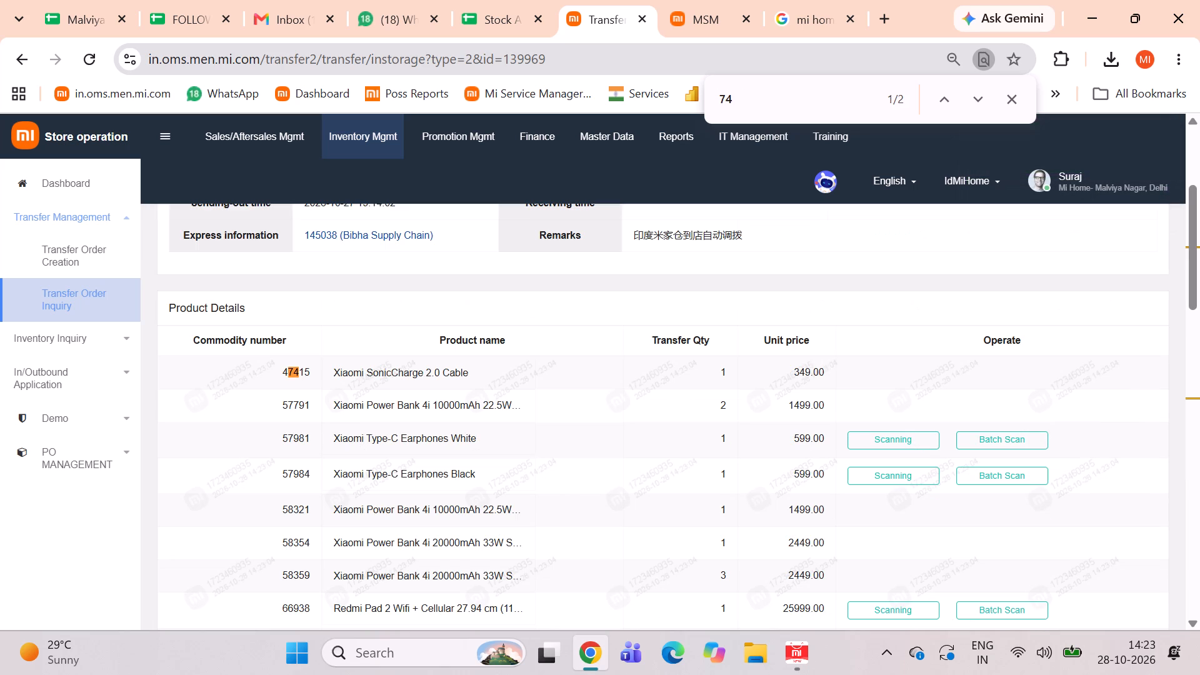
pyautogui.write('900')
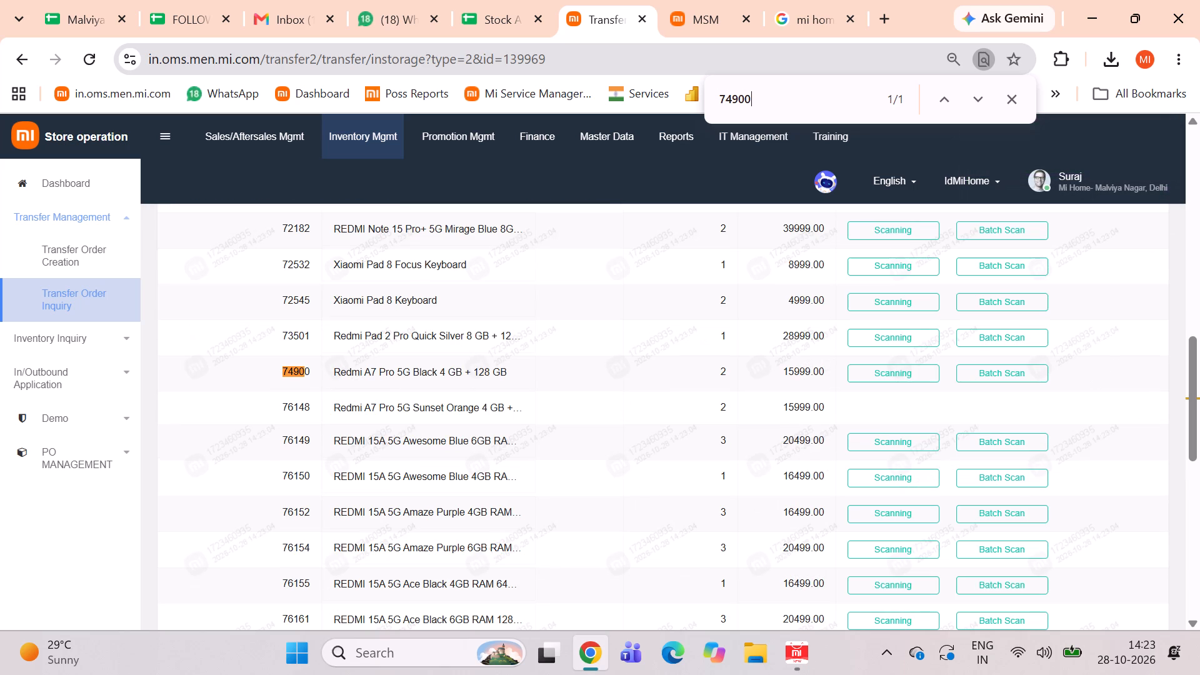
pyautogui.click(899, 369)
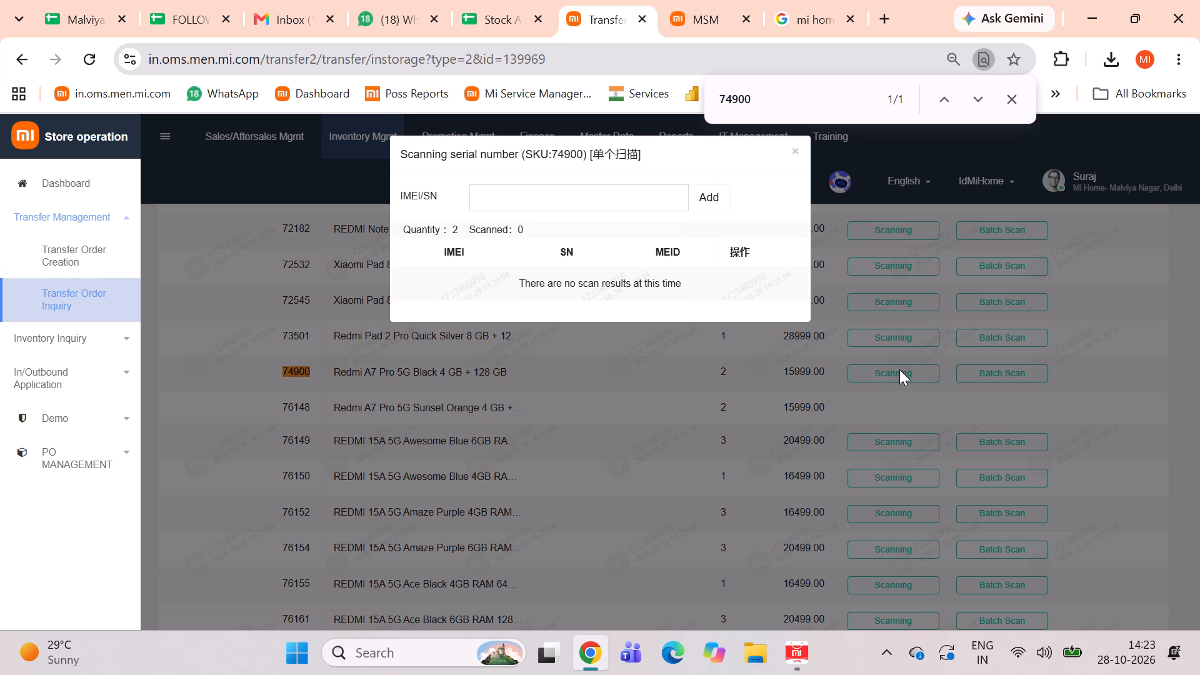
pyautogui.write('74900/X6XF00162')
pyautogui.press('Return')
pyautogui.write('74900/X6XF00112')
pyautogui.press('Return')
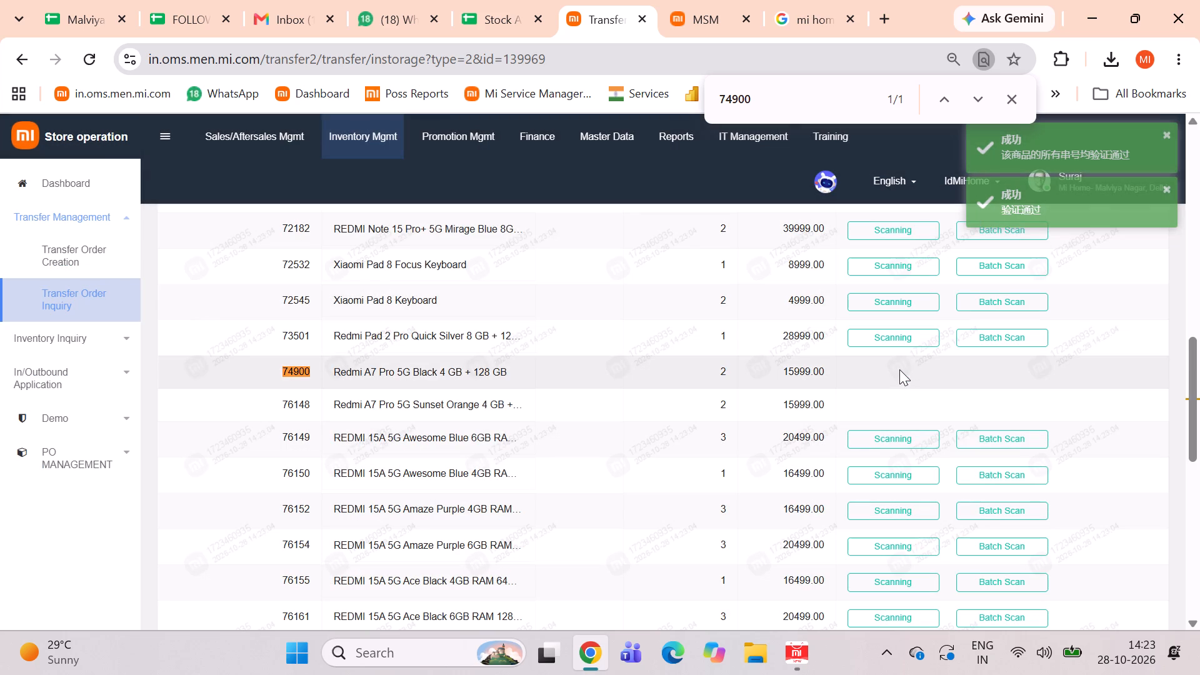
# Find commodity 76152, the REDMI 15A 5G Amaze Purple 4GB, and scan in serial numbers 76152/G6WK00395, 76152/G6WK01059 and 76152/G6WK00878.
pyautogui.click(793, 104)
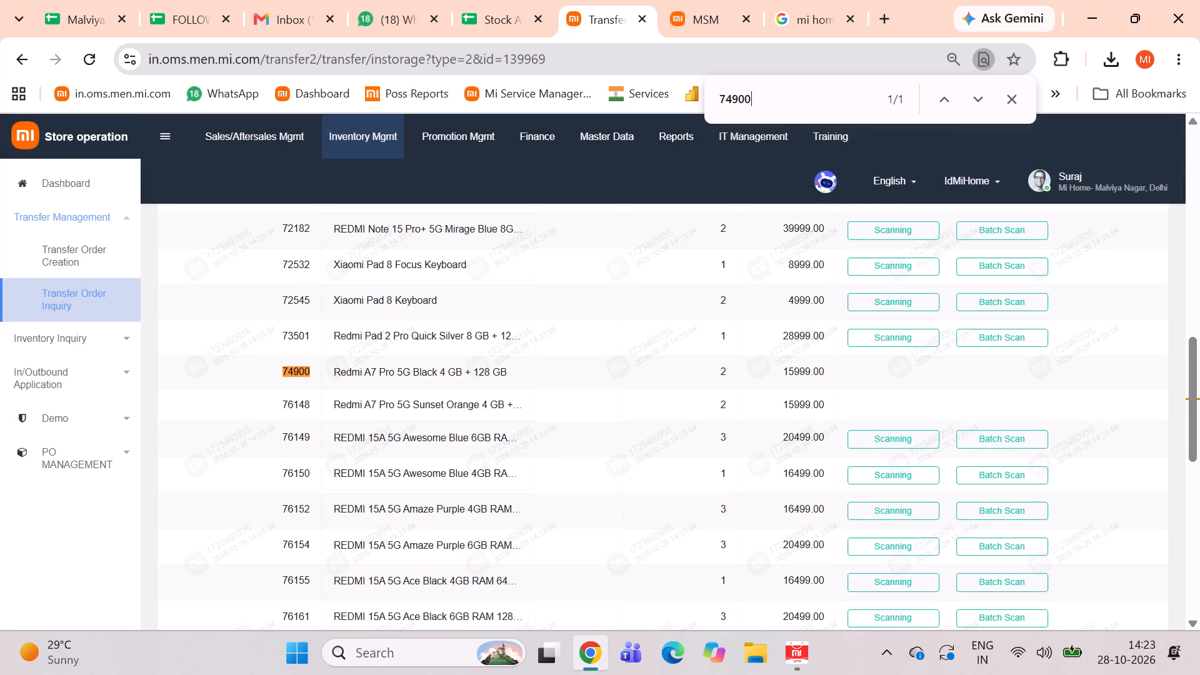
pyautogui.press('BackSpace')
pyautogui.press('BackSpace')
pyautogui.press('BackSpace')
pyautogui.press('BackSpace')
pyautogui.press('BackSpace')
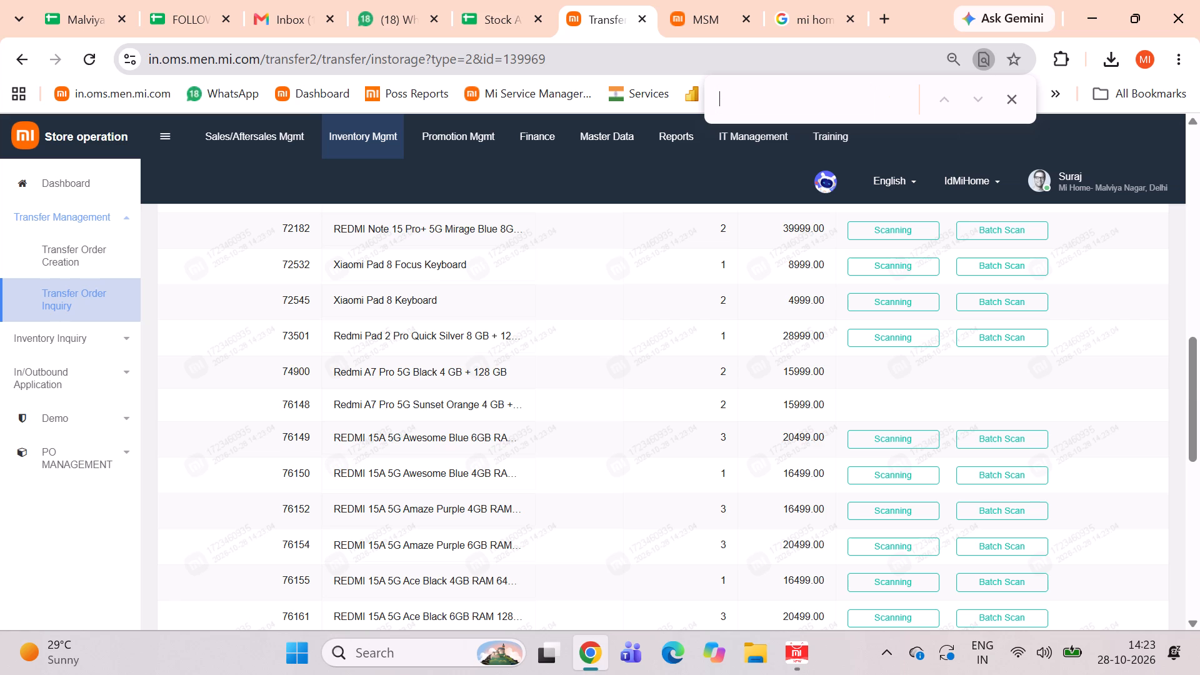
pyautogui.write('76')
pyautogui.write('152')
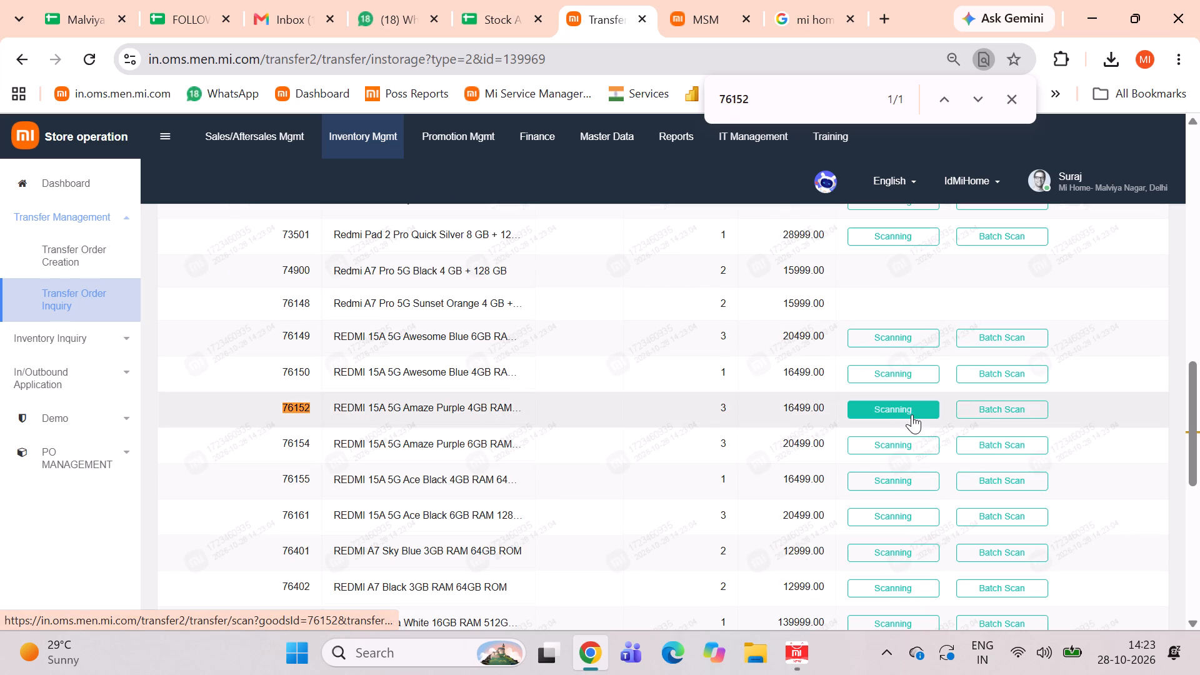
pyautogui.click(912, 414)
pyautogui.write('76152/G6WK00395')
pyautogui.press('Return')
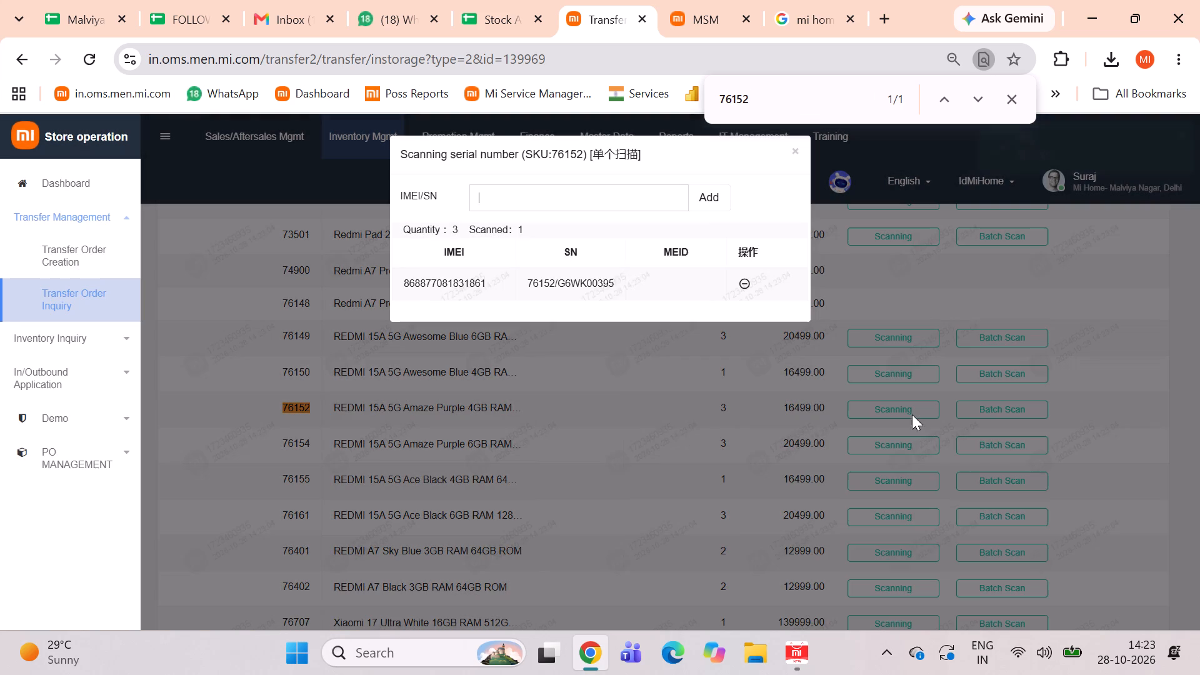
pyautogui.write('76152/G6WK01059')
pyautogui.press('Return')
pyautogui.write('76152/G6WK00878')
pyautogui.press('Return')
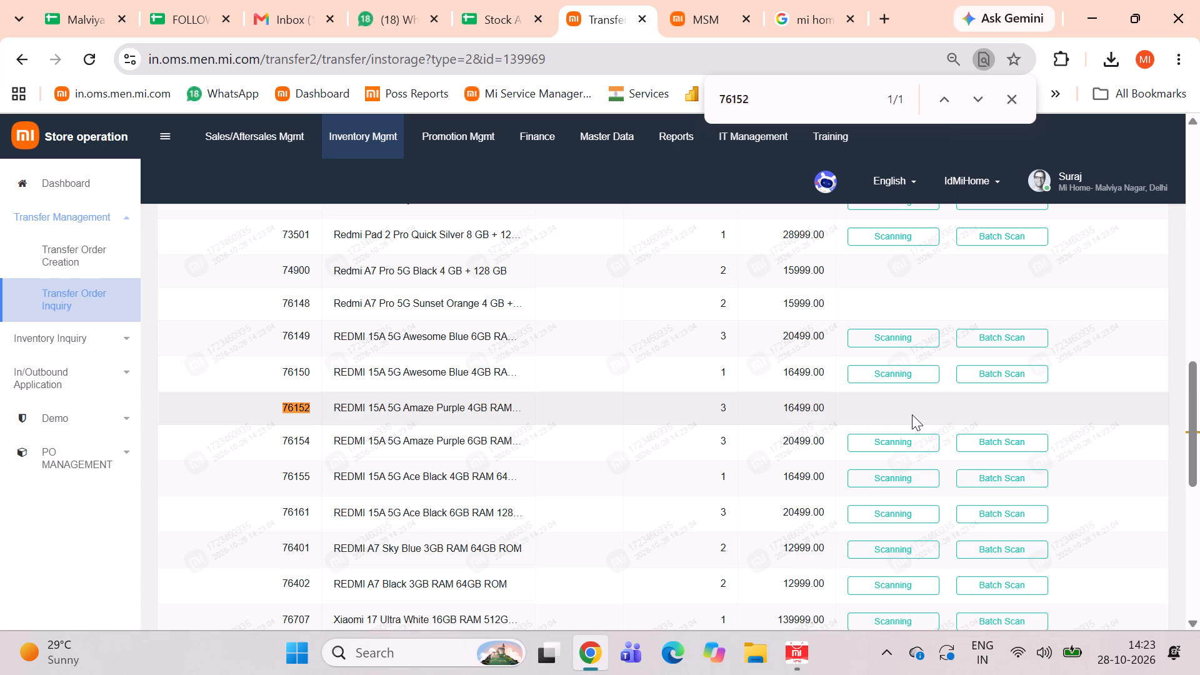
# Find commodity 76149, the REDMI 15A 5G Awesome Blue 6GB, and scan in serial numbers 76149/G6WX15165, 76149/G6WX15241 and 76149/G6WX15214.
pyautogui.click(799, 104)
pyautogui.press('BackSpace')
pyautogui.press('BackSpace')
pyautogui.press('BackSpace')
pyautogui.press('BackSpace')
pyautogui.press('BackSpace')
pyautogui.press('BackSpace')
pyautogui.press('BackSpace')
pyautogui.press('BackSpace')
pyautogui.press('BackSpace')
pyautogui.press('BackSpace')
pyautogui.press('BackSpace')
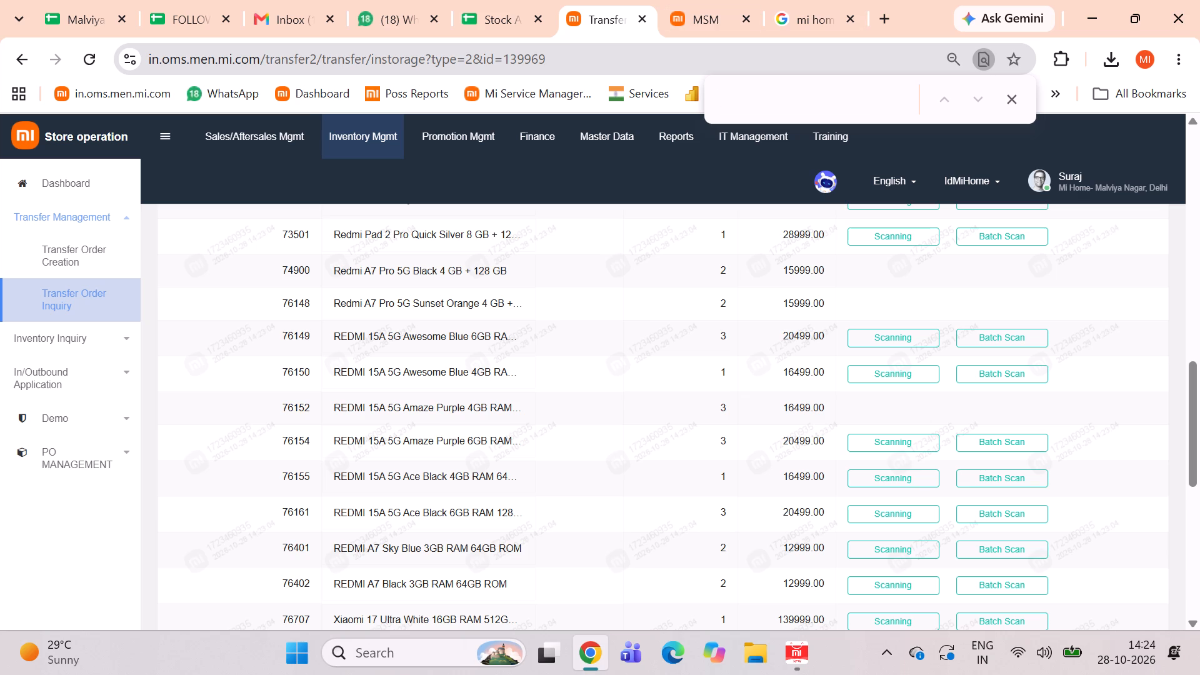
pyautogui.write('76')
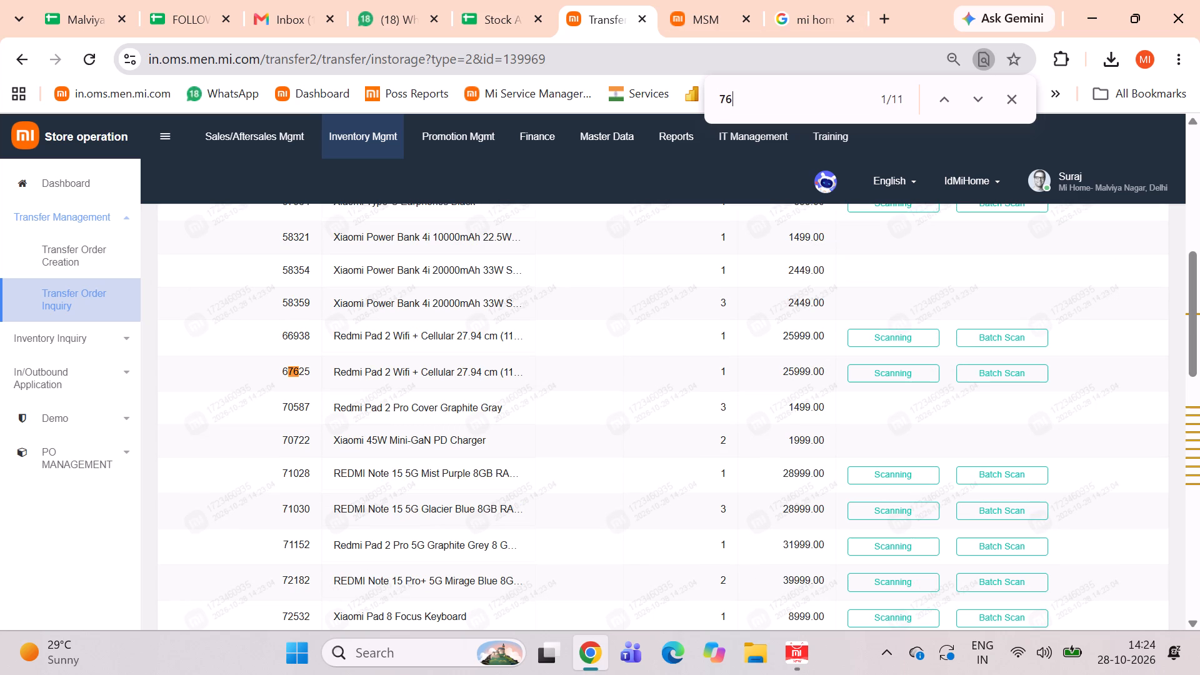
pyautogui.write('149')
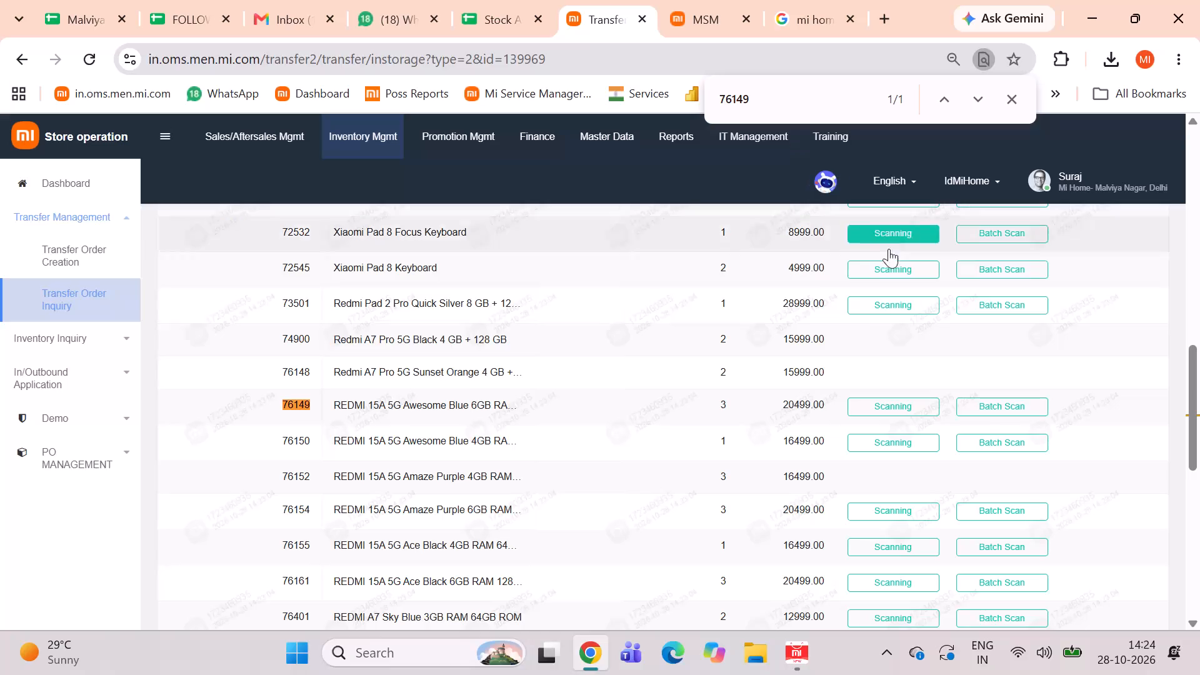
pyautogui.click(914, 400)
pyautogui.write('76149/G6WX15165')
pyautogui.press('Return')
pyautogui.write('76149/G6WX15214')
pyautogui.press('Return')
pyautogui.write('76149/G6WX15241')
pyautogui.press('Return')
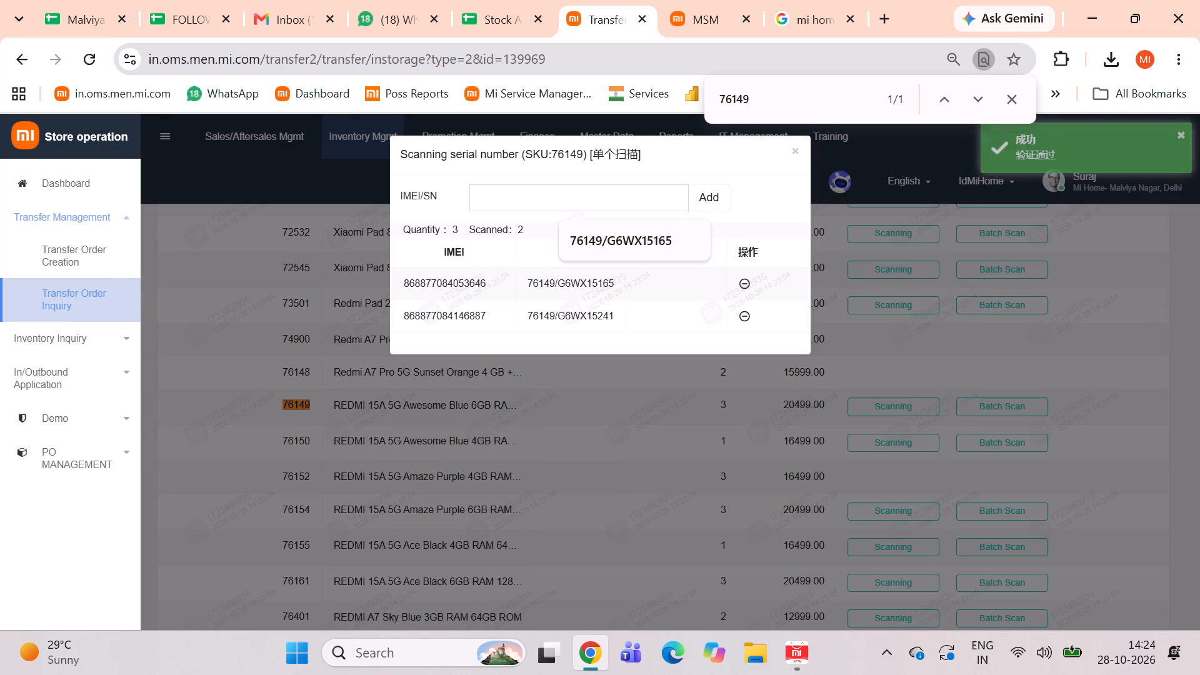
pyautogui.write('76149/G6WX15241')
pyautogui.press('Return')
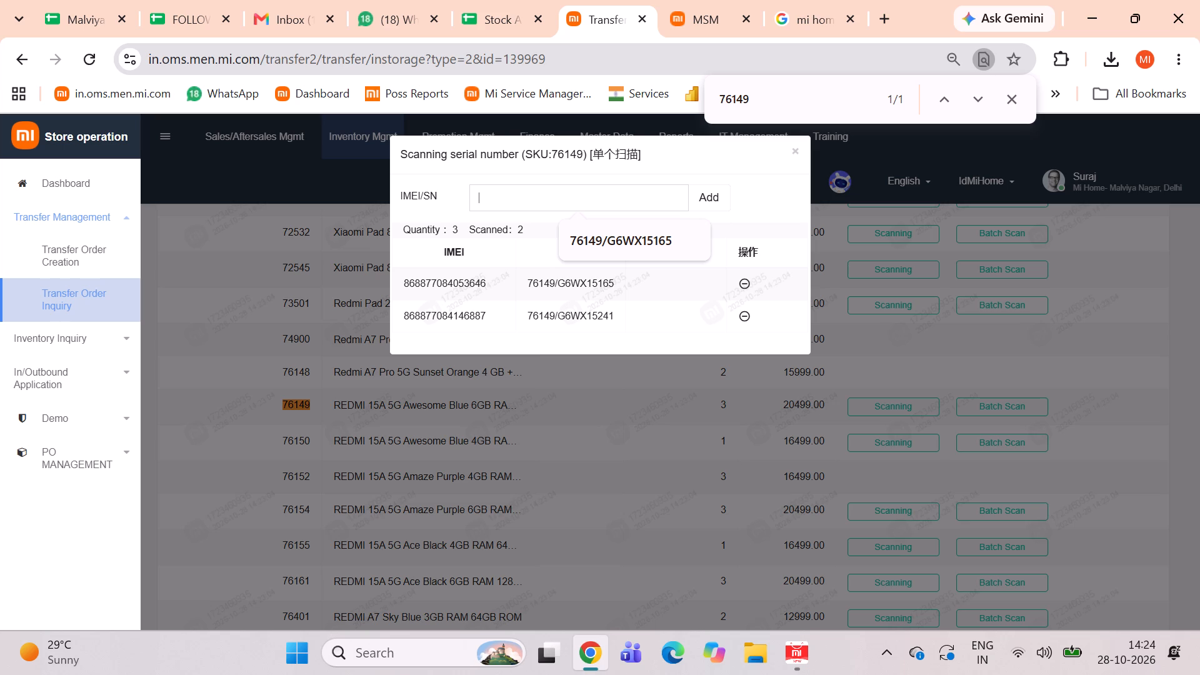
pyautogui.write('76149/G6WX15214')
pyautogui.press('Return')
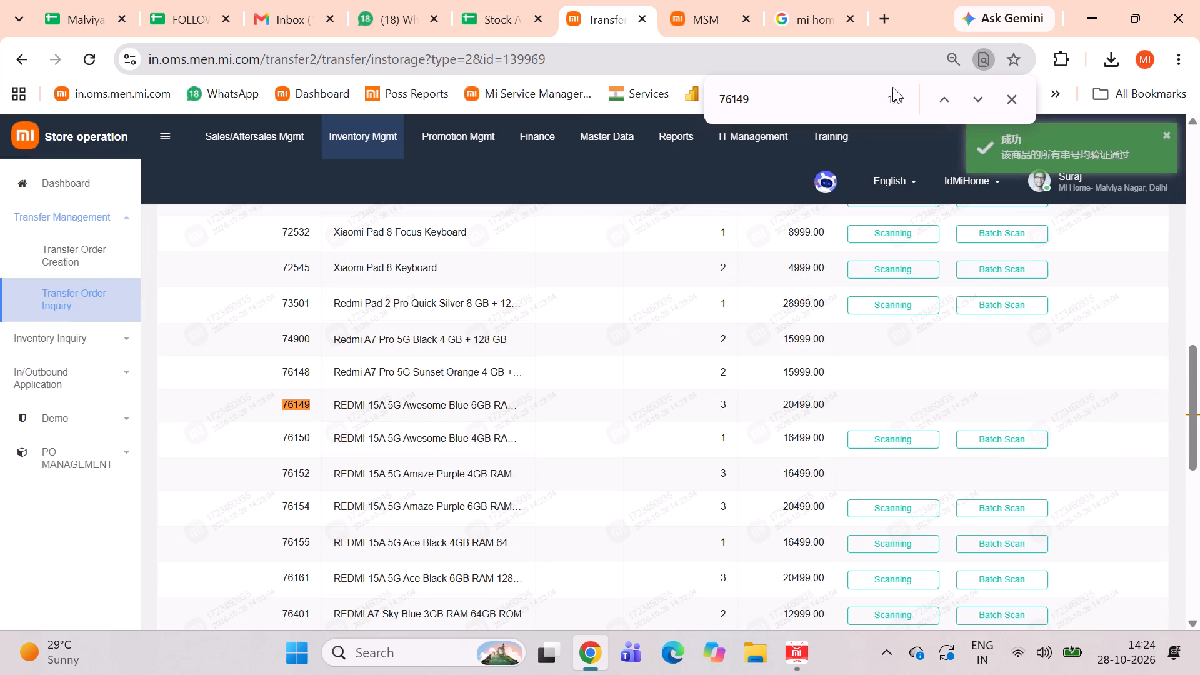
# Find commodity 76161, the REDMI 15A 5G Ace Black 6GB, and scan in serial numbers 76161/G6X315524, 76161/G6X315530 and 76161/G6X315535.
pyautogui.click(807, 97)
pyautogui.press('BackSpace')
pyautogui.press('BackSpace')
pyautogui.press('BackSpace')
pyautogui.press('BackSpace')
pyautogui.press('BackSpace')
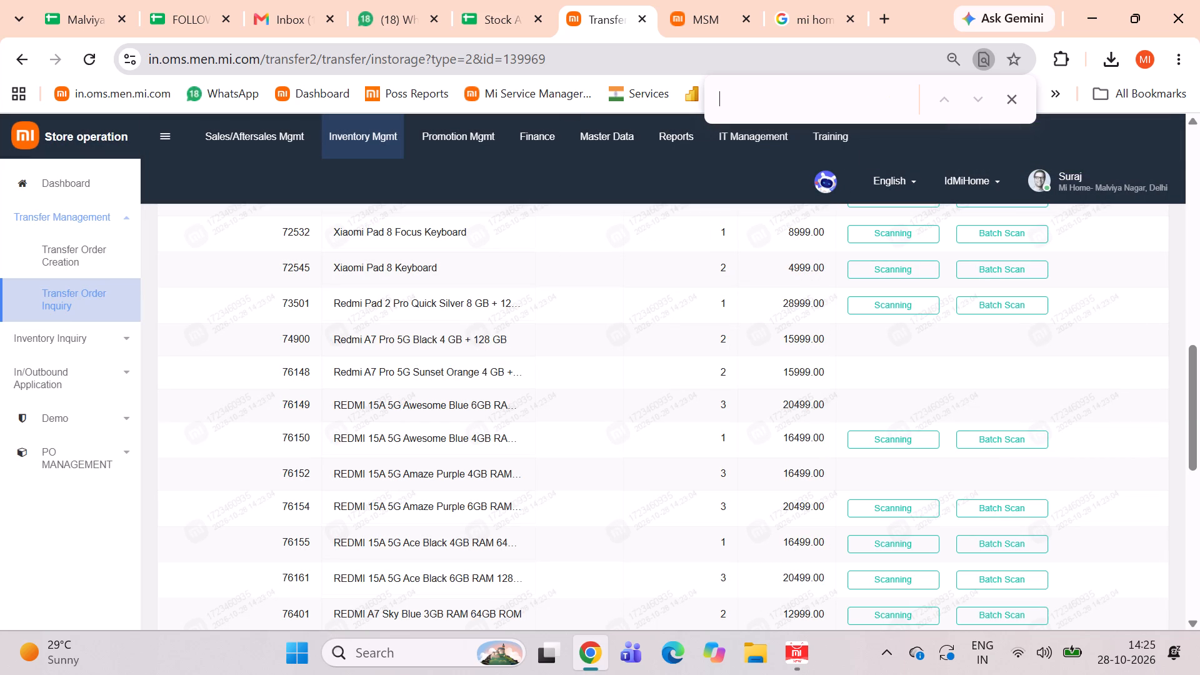
pyautogui.write('76')
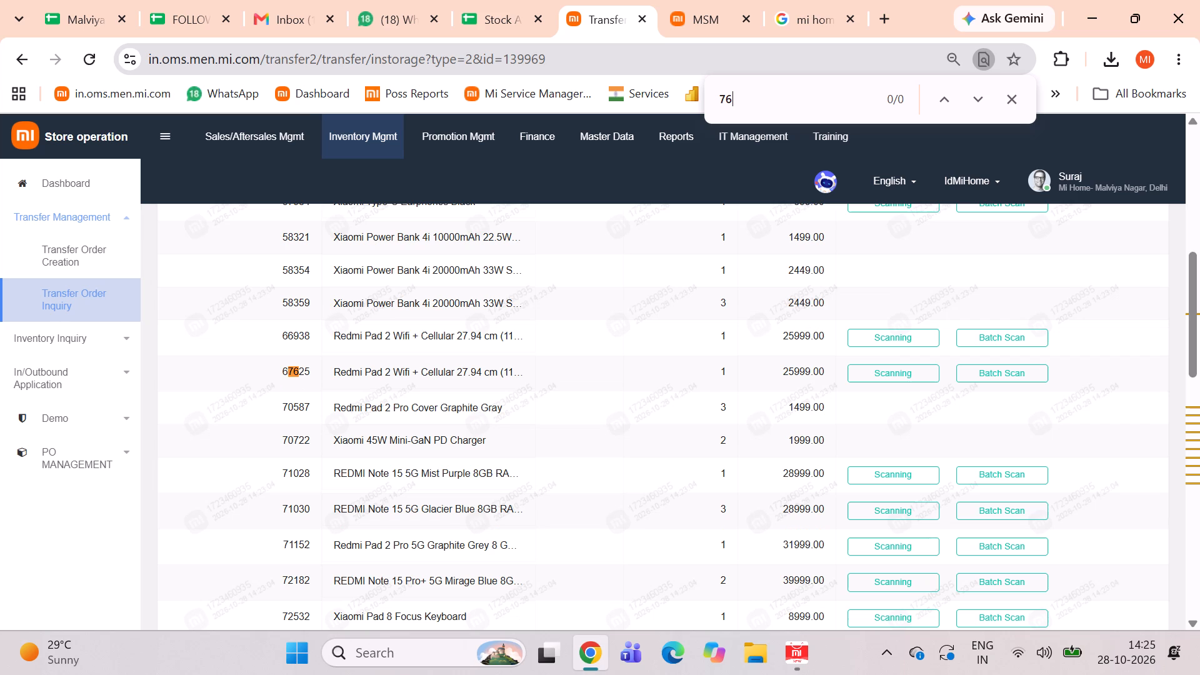
pyautogui.write('161')
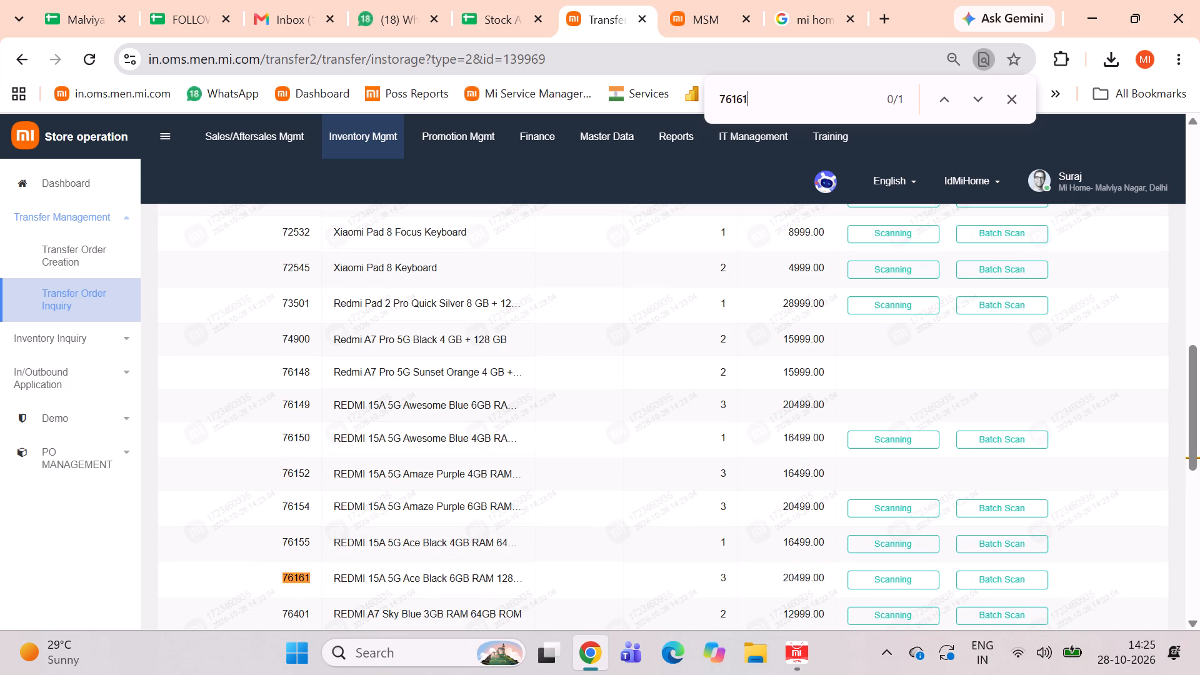
pyautogui.click(931, 584)
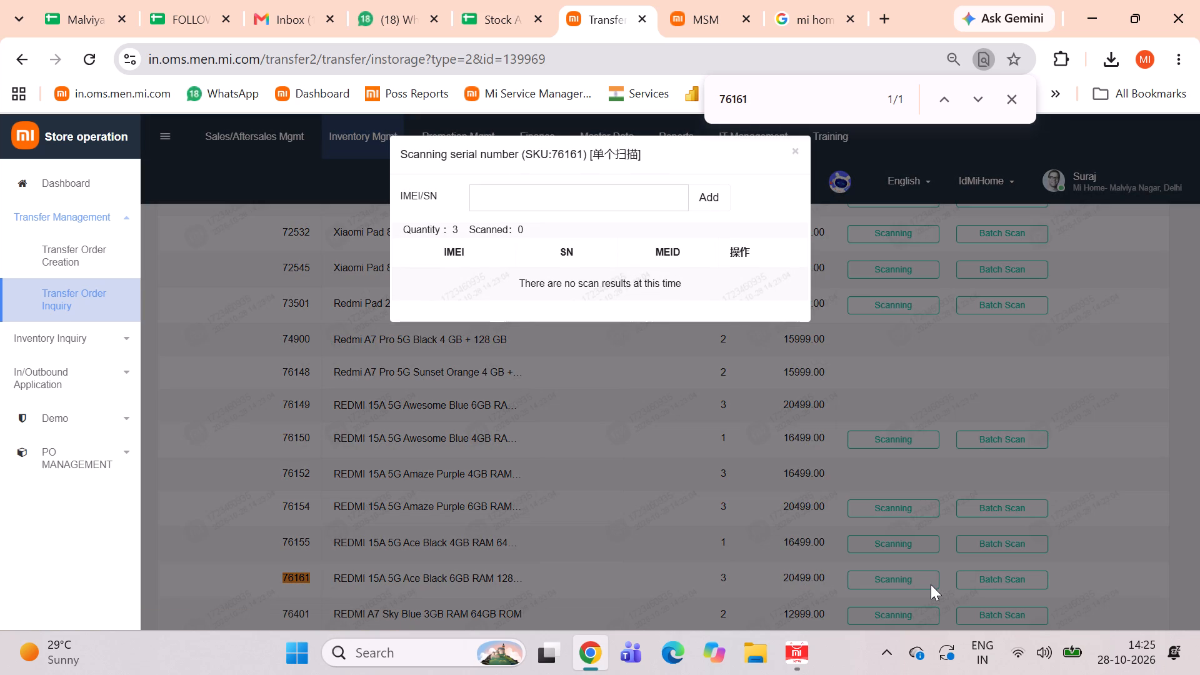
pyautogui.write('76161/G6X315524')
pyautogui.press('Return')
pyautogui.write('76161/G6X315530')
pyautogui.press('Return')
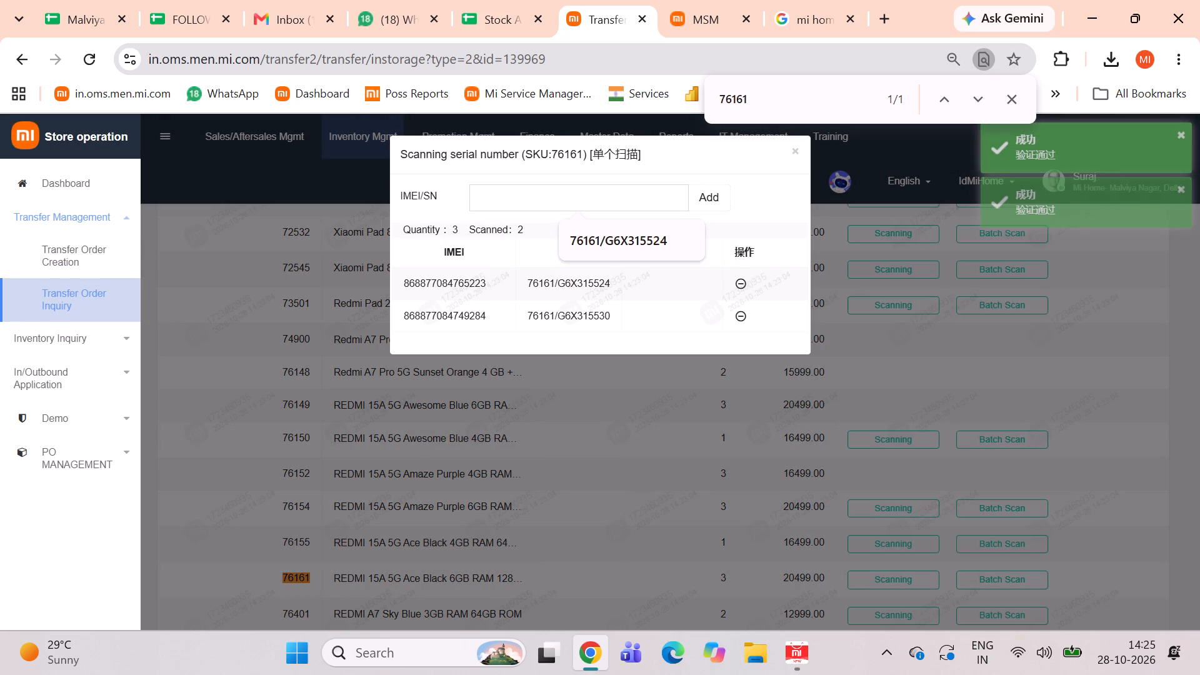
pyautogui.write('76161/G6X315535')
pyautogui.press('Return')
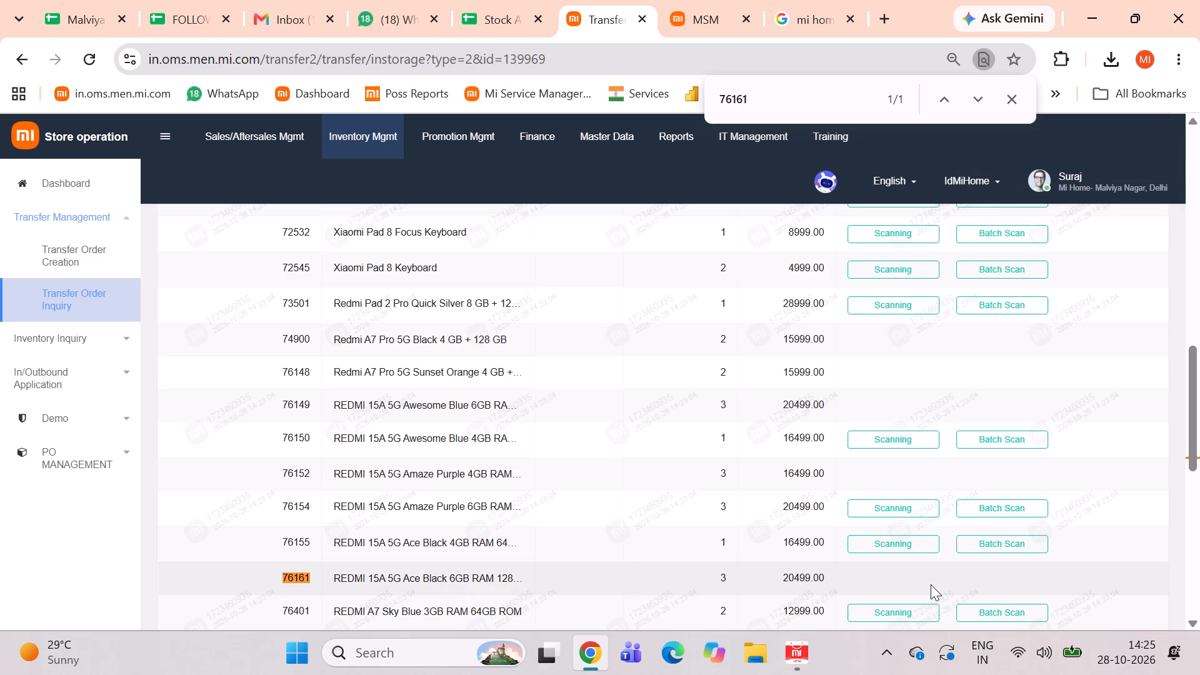
# Find commodity 76402, the REDMI A7 Black 3GB, and scan in serial numbers 76402/46T900845 and 76402/46T905922.
pyautogui.click(786, 94)
pyautogui.press('BackSpace')
pyautogui.press('BackSpace')
pyautogui.press('BackSpace')
pyautogui.press('BackSpace')
pyautogui.press('BackSpace')
pyautogui.press('BackSpace')
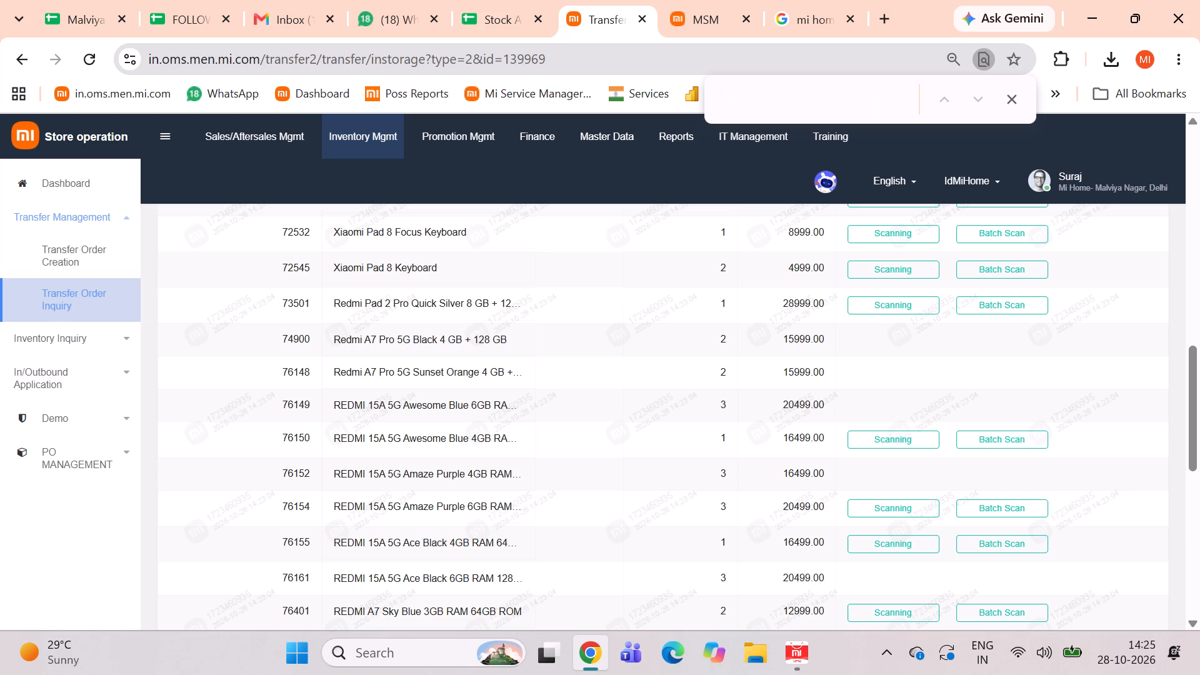
pyautogui.write('76402')
pyautogui.click(901, 374)
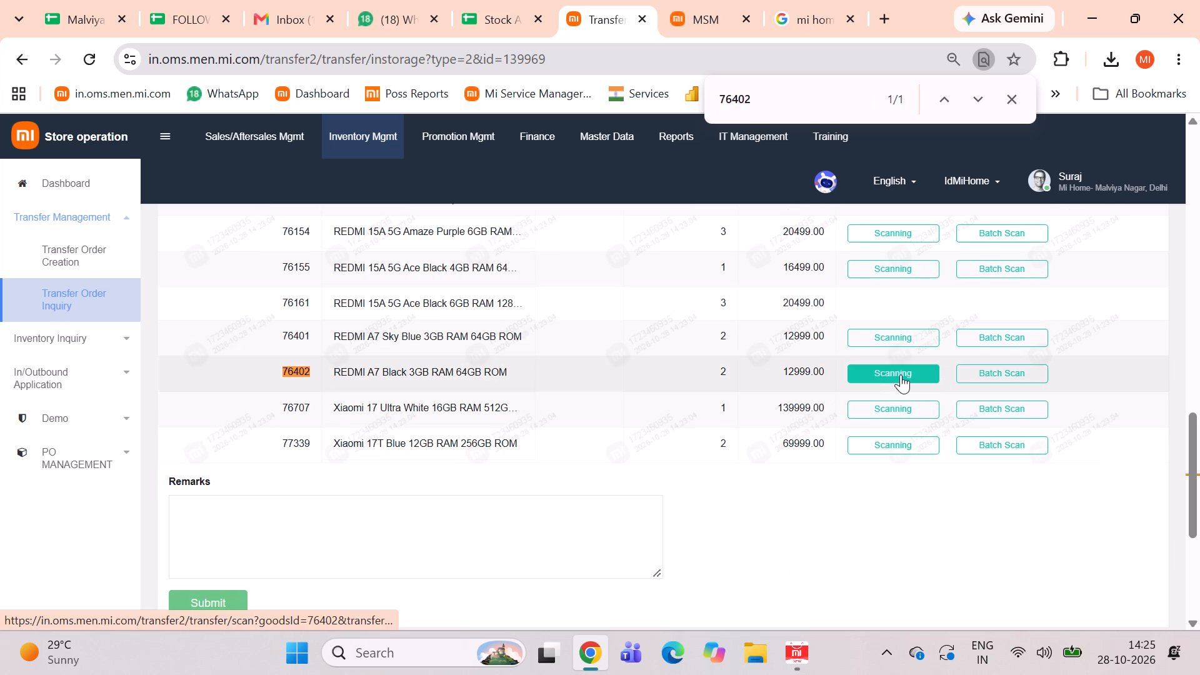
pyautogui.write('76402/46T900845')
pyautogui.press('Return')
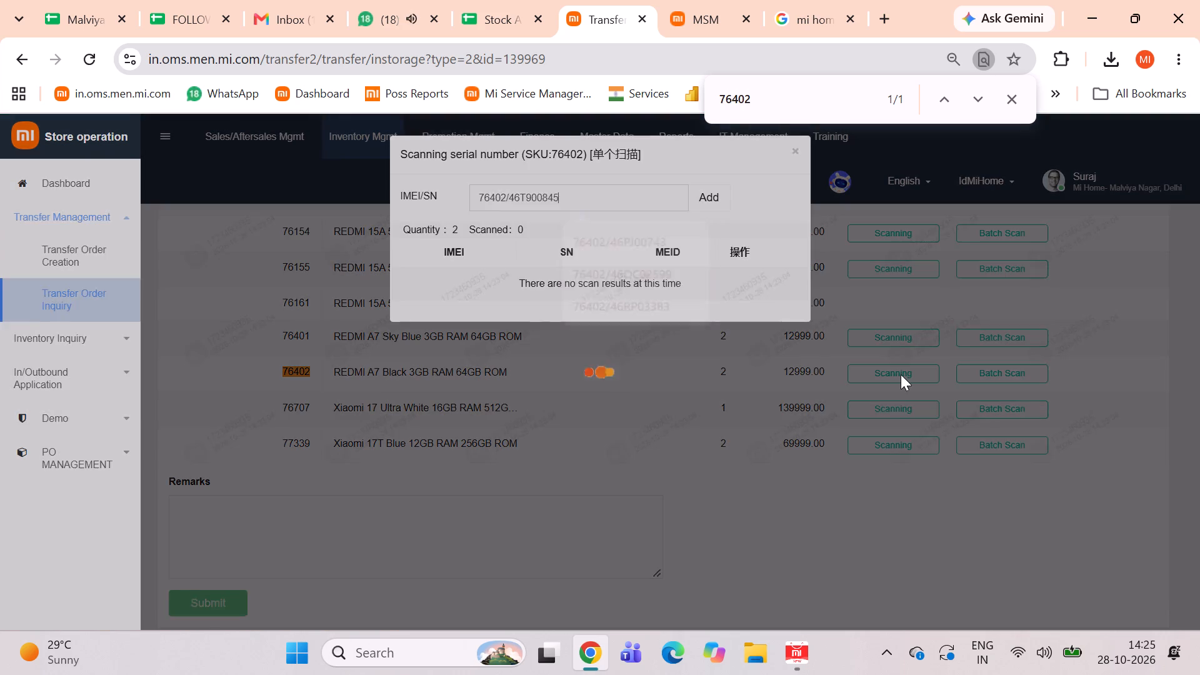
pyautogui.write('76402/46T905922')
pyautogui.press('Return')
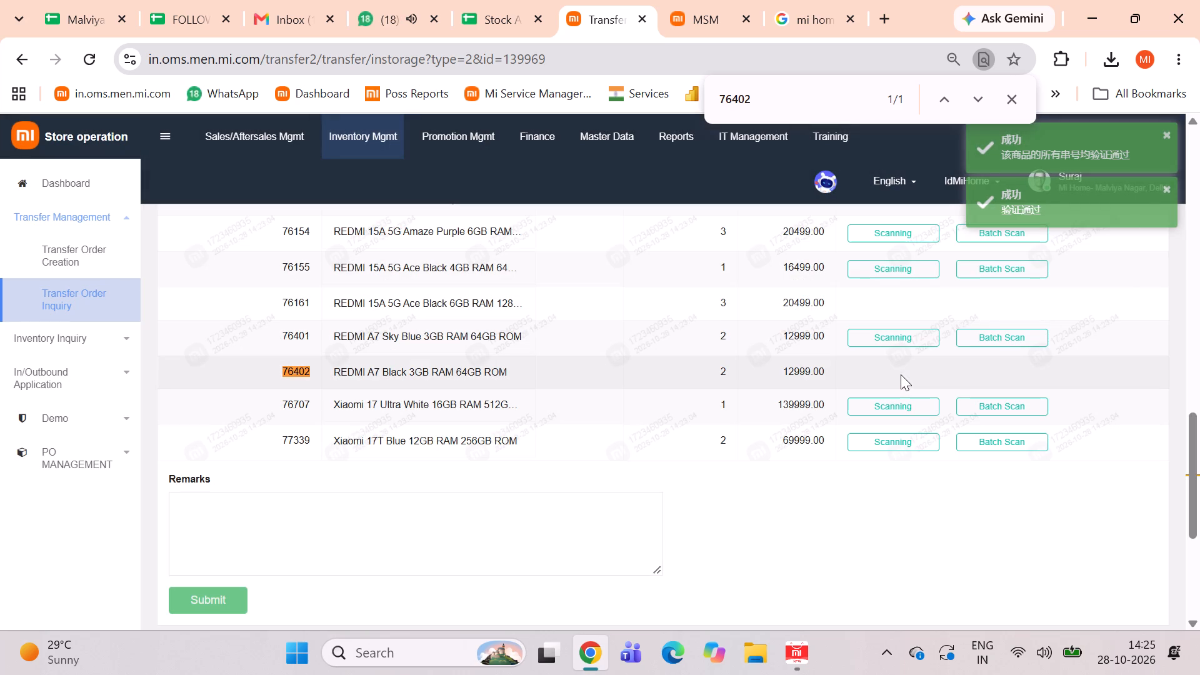
# Find commodity 76401, the REDMI A7 Sky Blue 3GB, and scan in serial numbers 76401/46TV02781 and 76401/46TV02708.
pyautogui.click(781, 97)
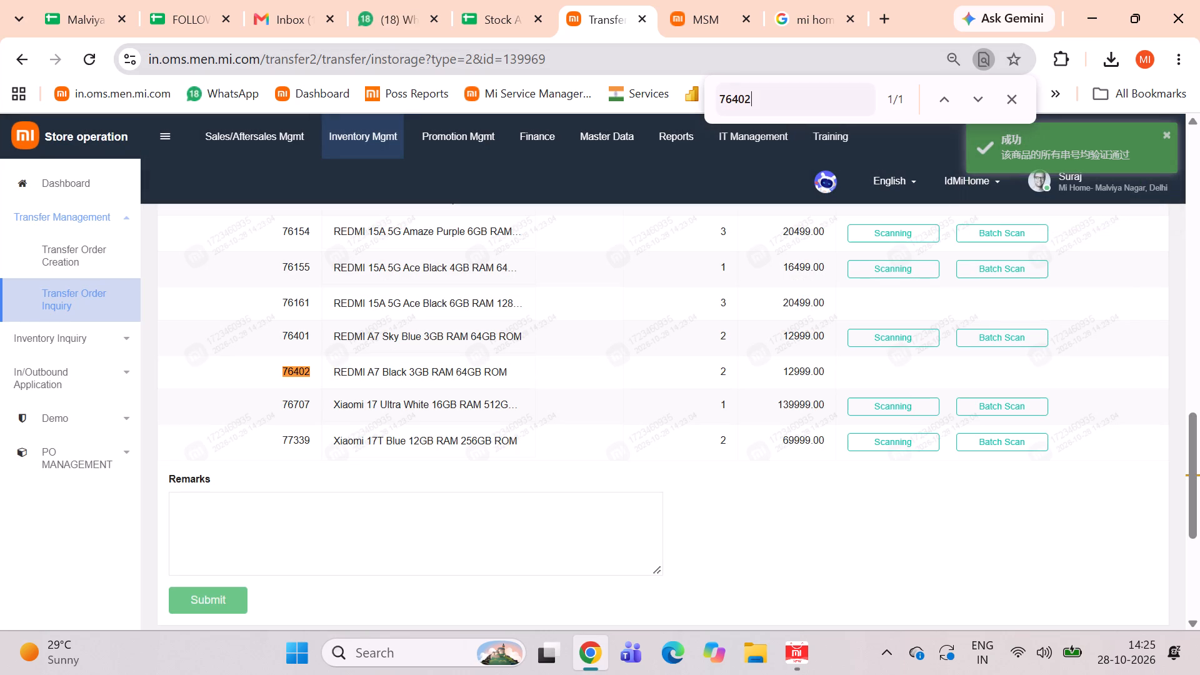
pyautogui.press('BackSpace')
pyautogui.press('BackSpace')
pyautogui.press('BackSpace')
pyautogui.press('BackSpace')
pyautogui.press('BackSpace')
pyautogui.press('BackSpace')
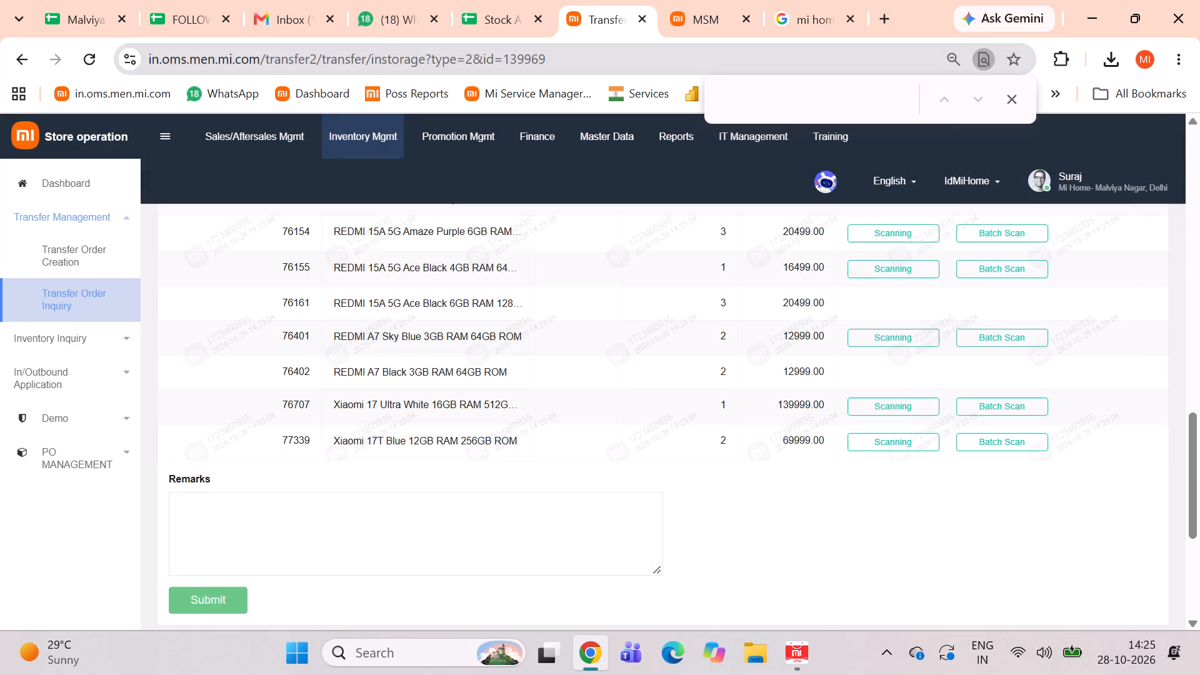
pyautogui.write('76740')
pyautogui.press('BackSpace')
pyautogui.press('BackSpace')
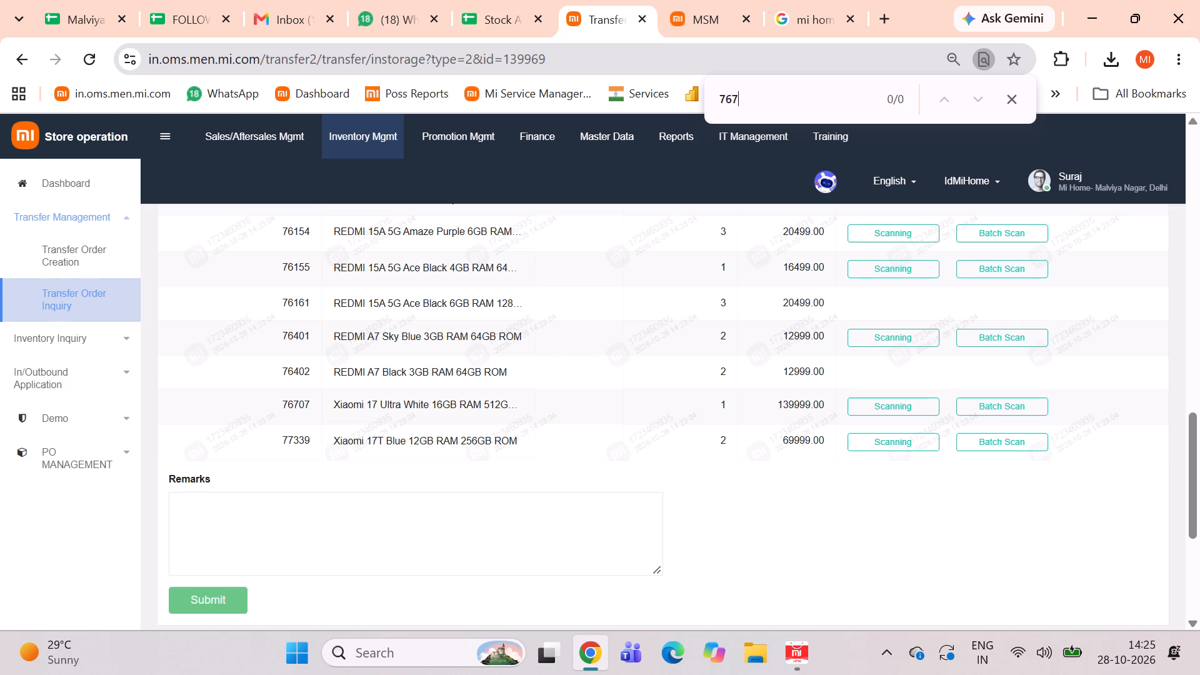
pyautogui.press('BackSpace')
pyautogui.write('40')
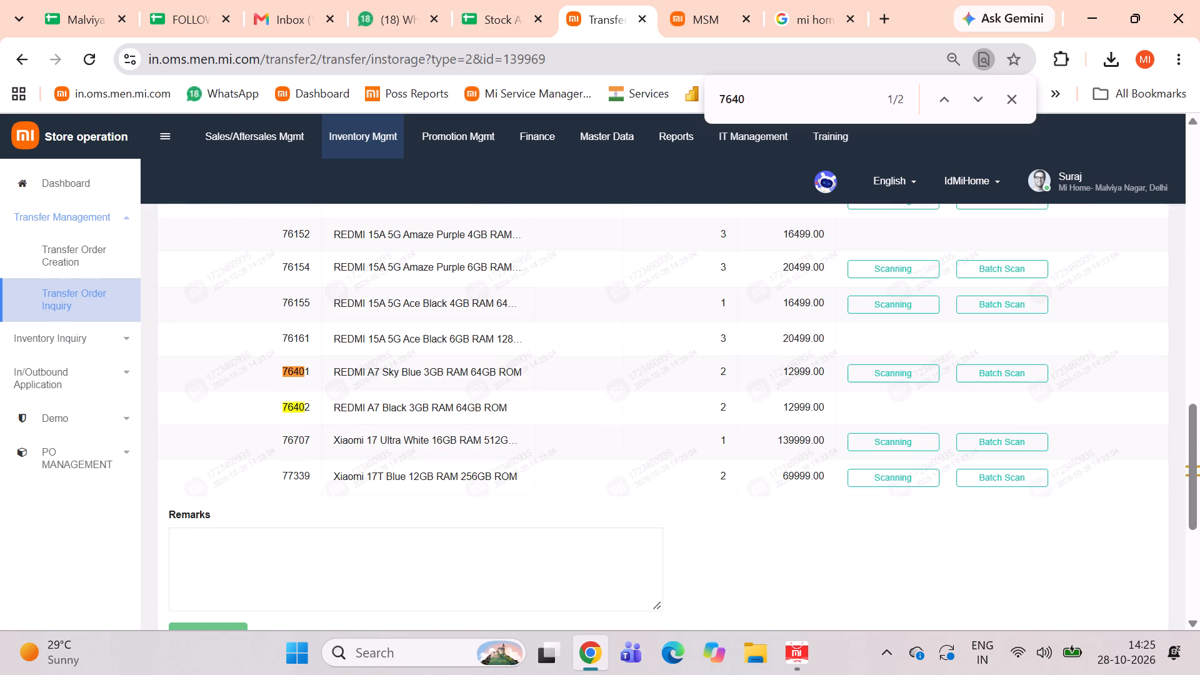
pyautogui.press('1')
pyautogui.click(879, 373)
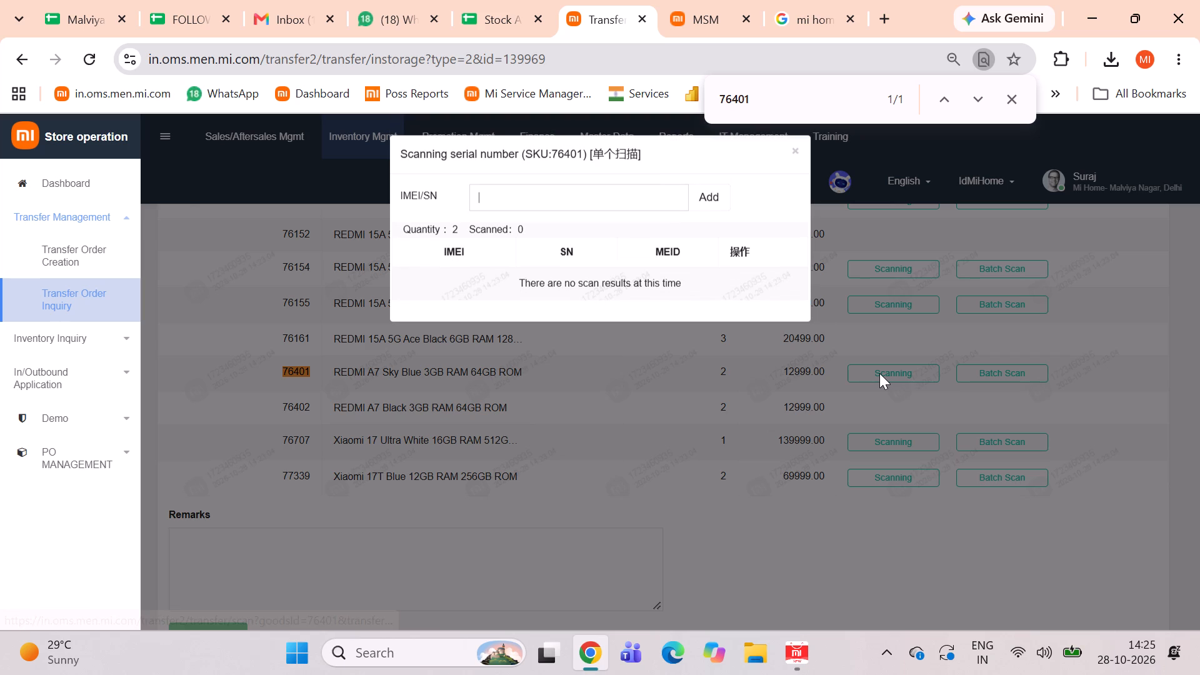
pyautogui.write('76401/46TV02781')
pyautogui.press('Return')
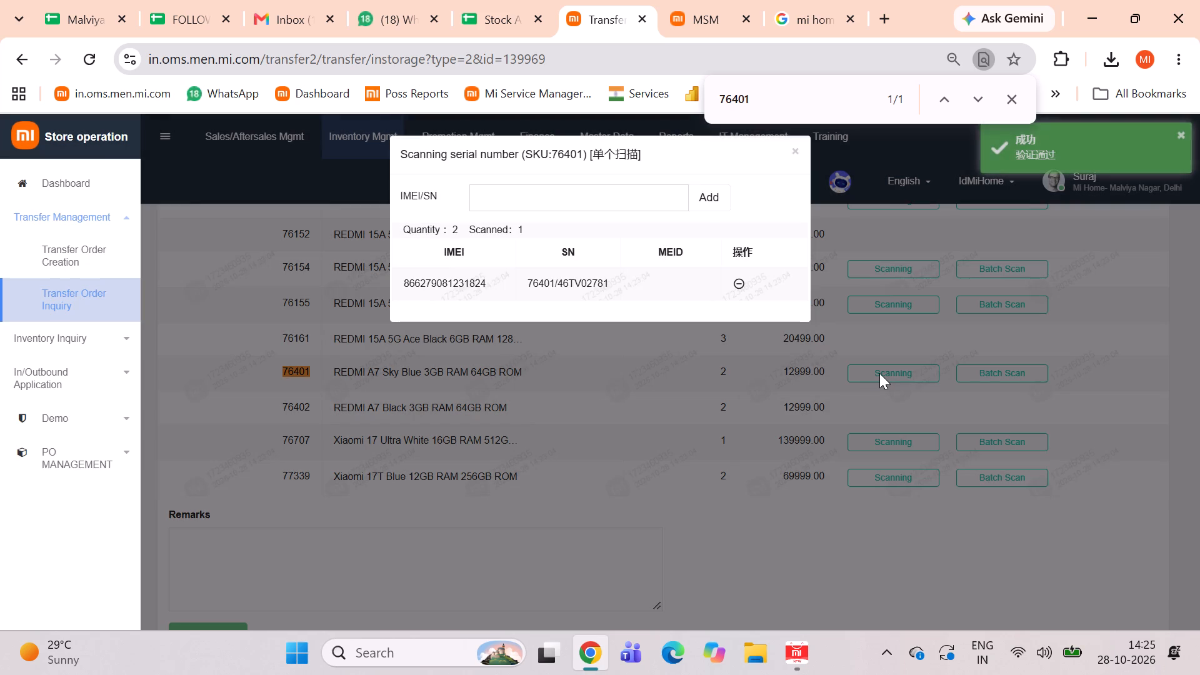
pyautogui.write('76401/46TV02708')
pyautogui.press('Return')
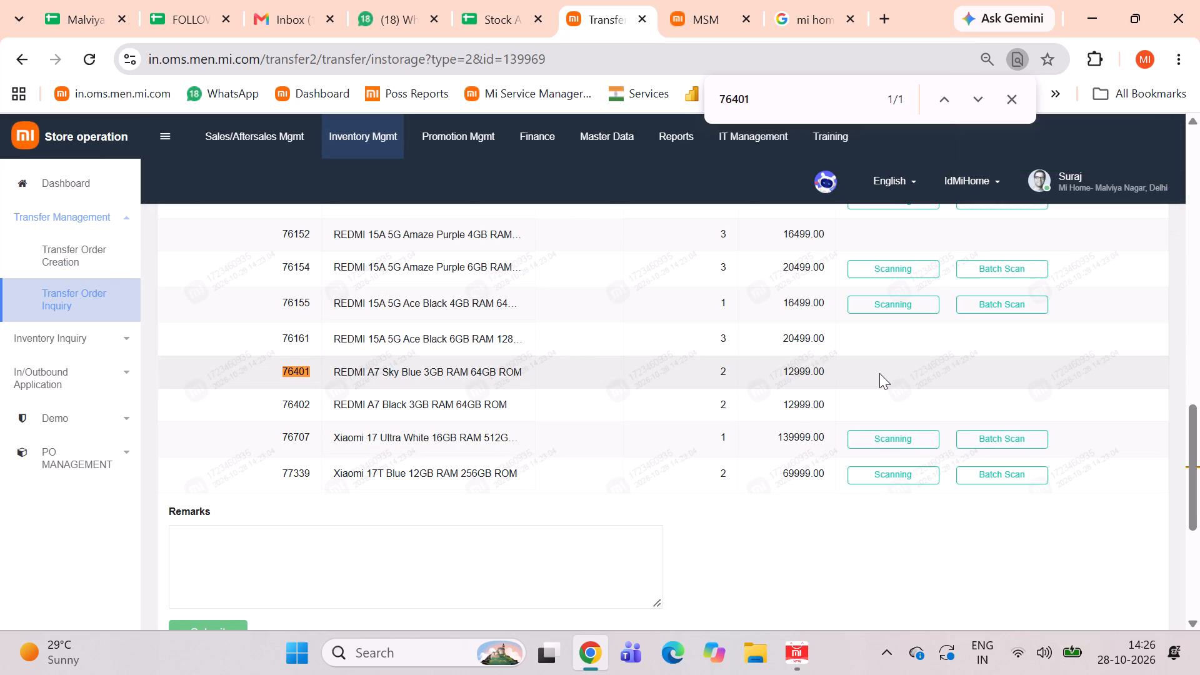
# Find commodity 77339, the Xiaomi 17T Blue 12GB, and scan in serial numbers 77339/G6WT00828 and 77339/G6WT00111.
pyautogui.click(824, 109)
pyautogui.press('BackSpace')
pyautogui.press('BackSpace')
pyautogui.press('BackSpace')
pyautogui.press('BackSpace')
pyautogui.press('BackSpace')
pyautogui.press('BackSpace')
pyautogui.press('BackSpace')
pyautogui.press('BackSpace')
pyautogui.press('BackSpace')
pyautogui.press('BackSpace')
pyautogui.press('BackSpace')
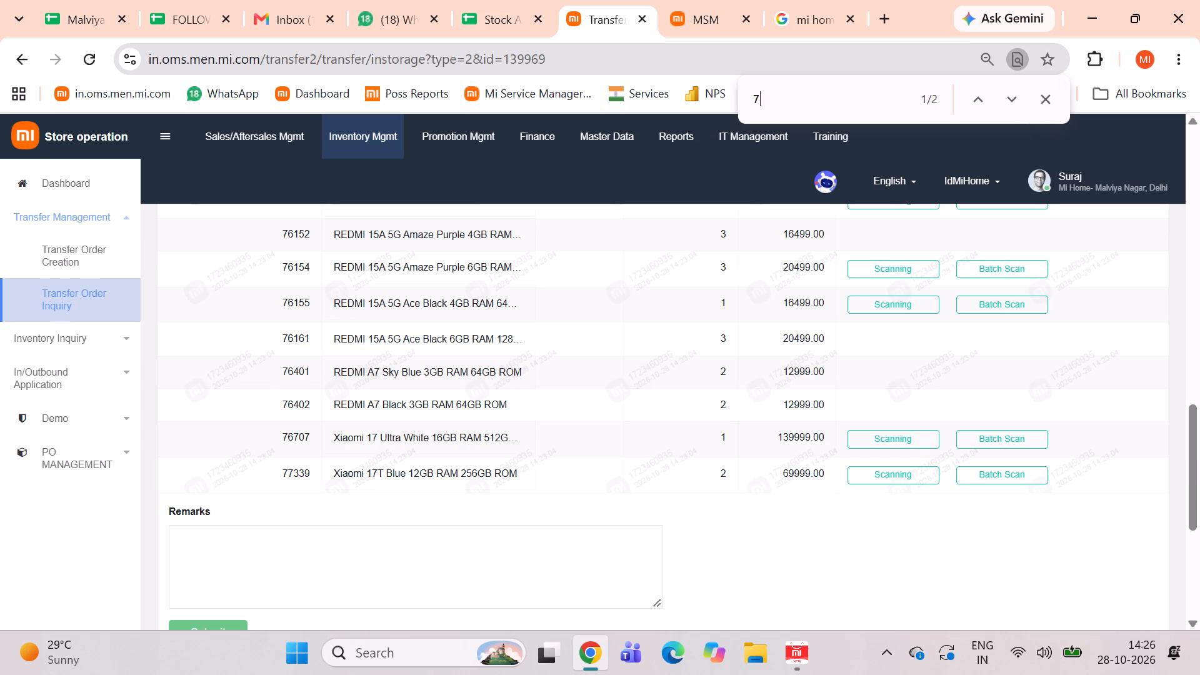
pyautogui.write('77')
pyautogui.write('339')
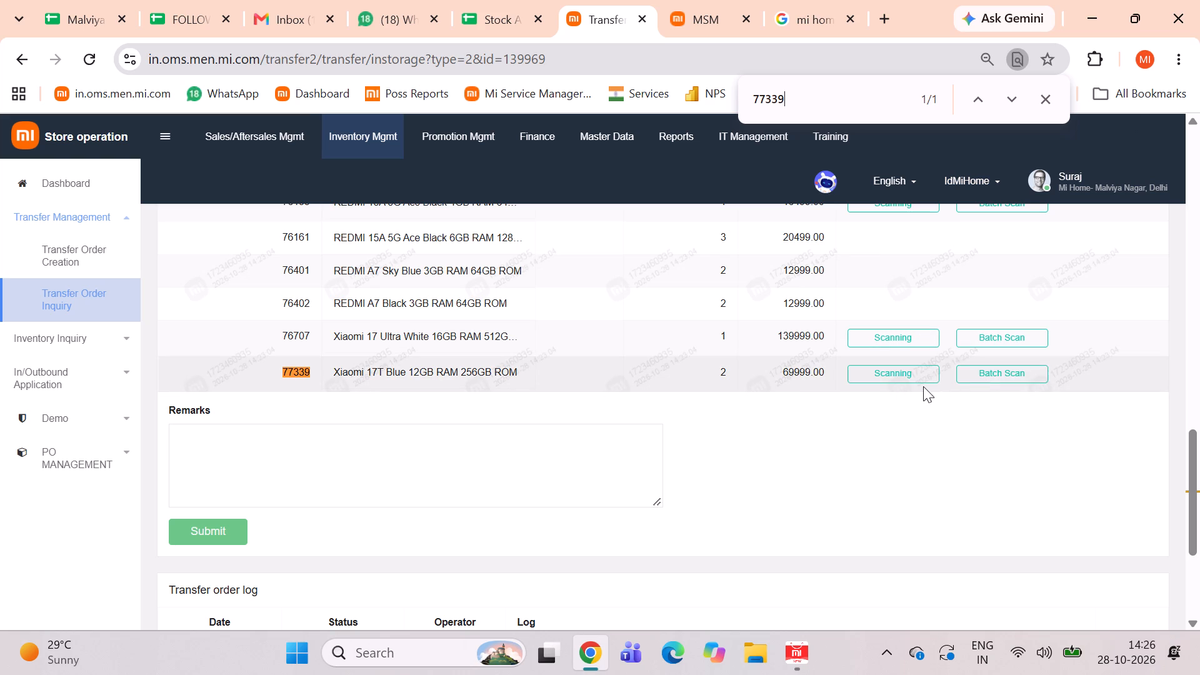
pyautogui.click(911, 371)
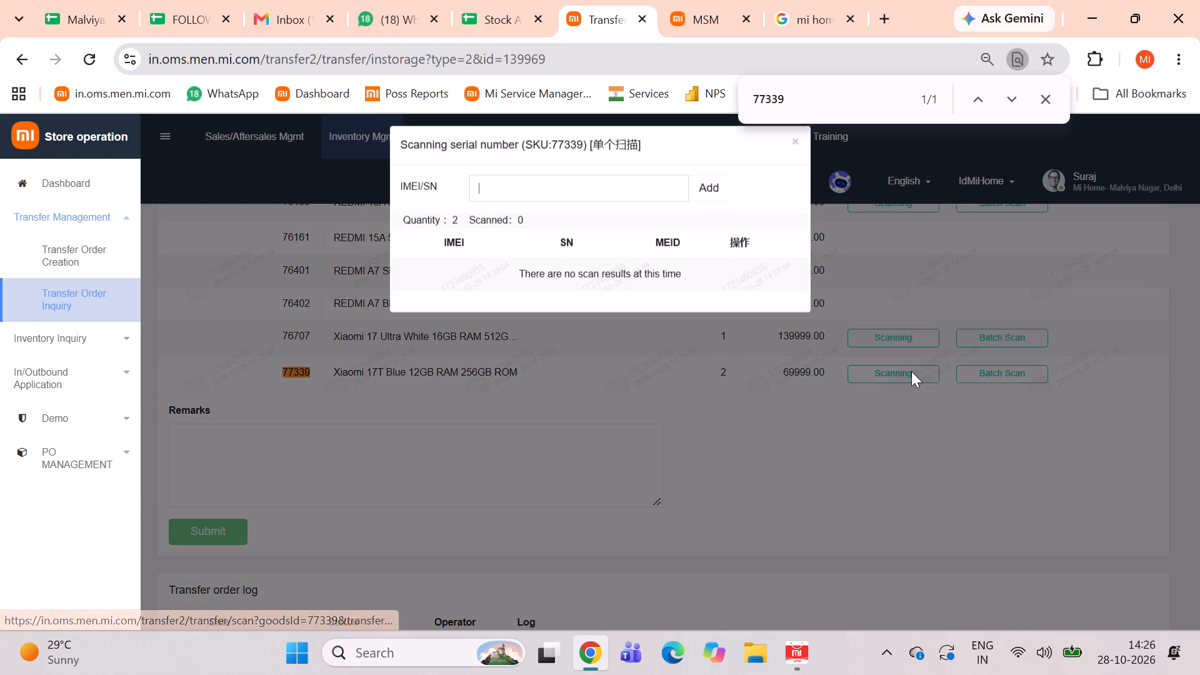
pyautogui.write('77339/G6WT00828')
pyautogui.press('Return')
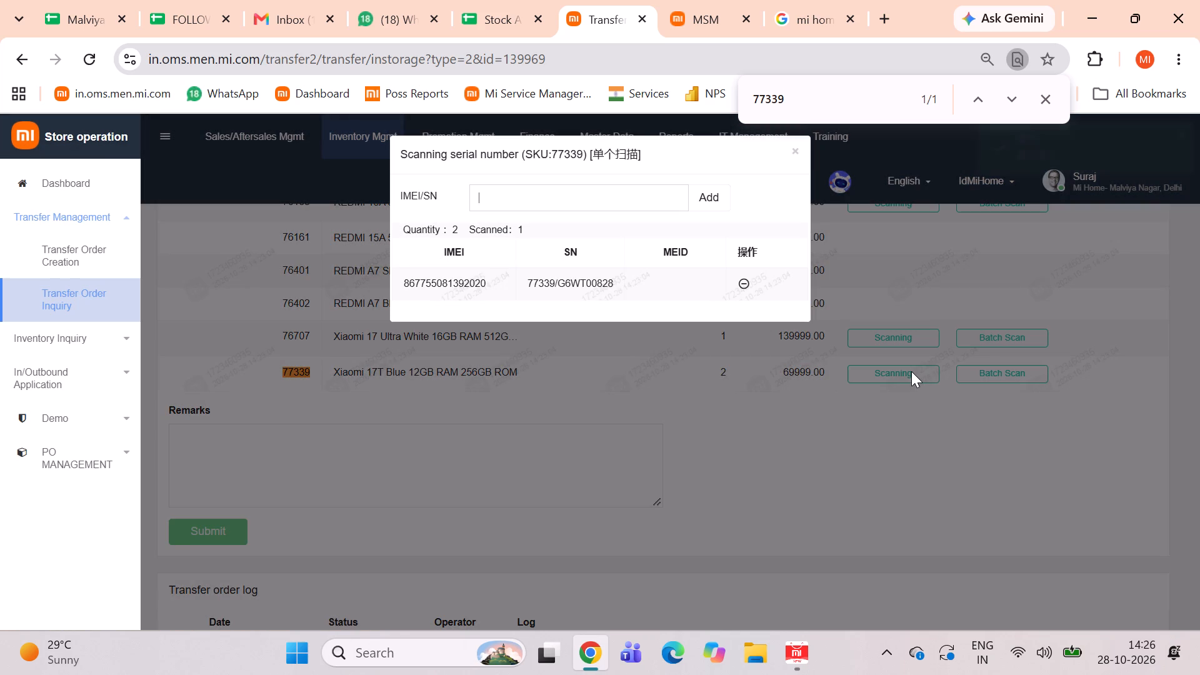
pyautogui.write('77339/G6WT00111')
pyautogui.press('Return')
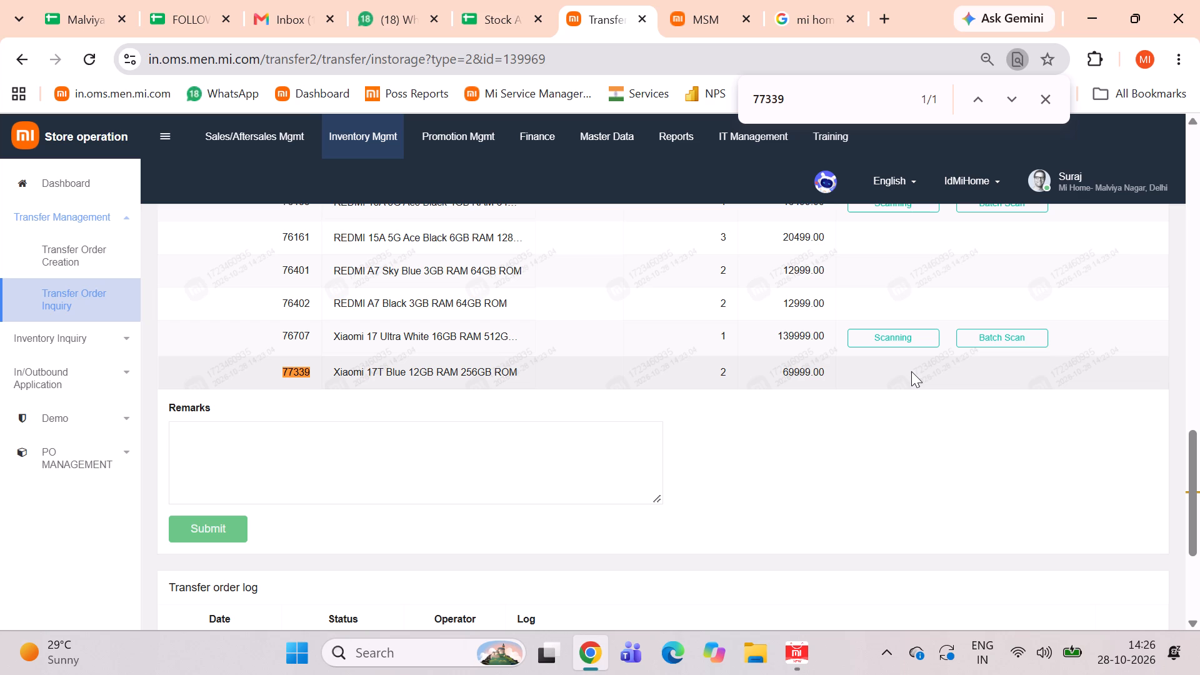
# Find commodity 71030, the REDMI Note 15 5G Glacier Blue 8GB, and scan in serial numbers 71030/G6VH00277, 71030/G6VH00399 and 71030/G6VH00278.
pyautogui.click(838, 112)
pyautogui.press('BackSpace')
pyautogui.press('BackSpace')
pyautogui.press('BackSpace')
pyautogui.press('BackSpace')
pyautogui.press('BackSpace')
pyautogui.press('BackSpace')
pyautogui.press('BackSpace')
pyautogui.press('BackSpace')
pyautogui.press('BackSpace')
pyautogui.press('BackSpace')
pyautogui.press('BackSpace')
pyautogui.press('BackSpace')
pyautogui.press('BackSpace')
pyautogui.press('BackSpace')
pyautogui.press('BackSpace')
pyautogui.press('BackSpace')
pyautogui.press('BackSpace')
pyautogui.press('BackSpace')
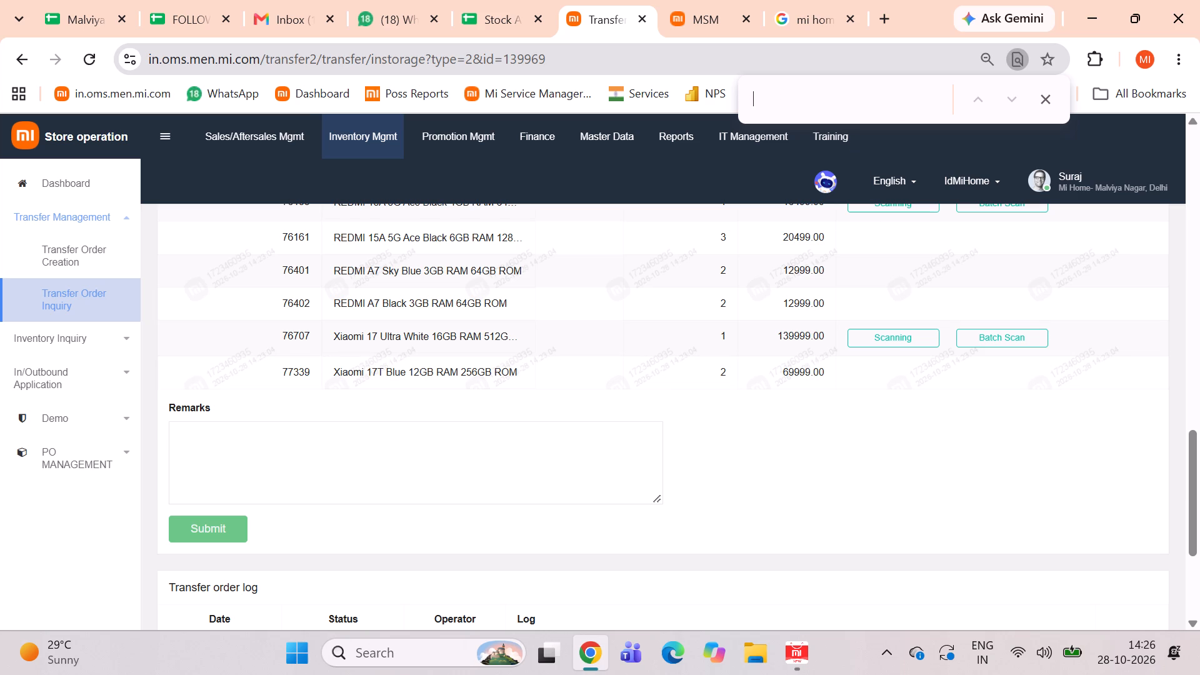
pyautogui.write('71')
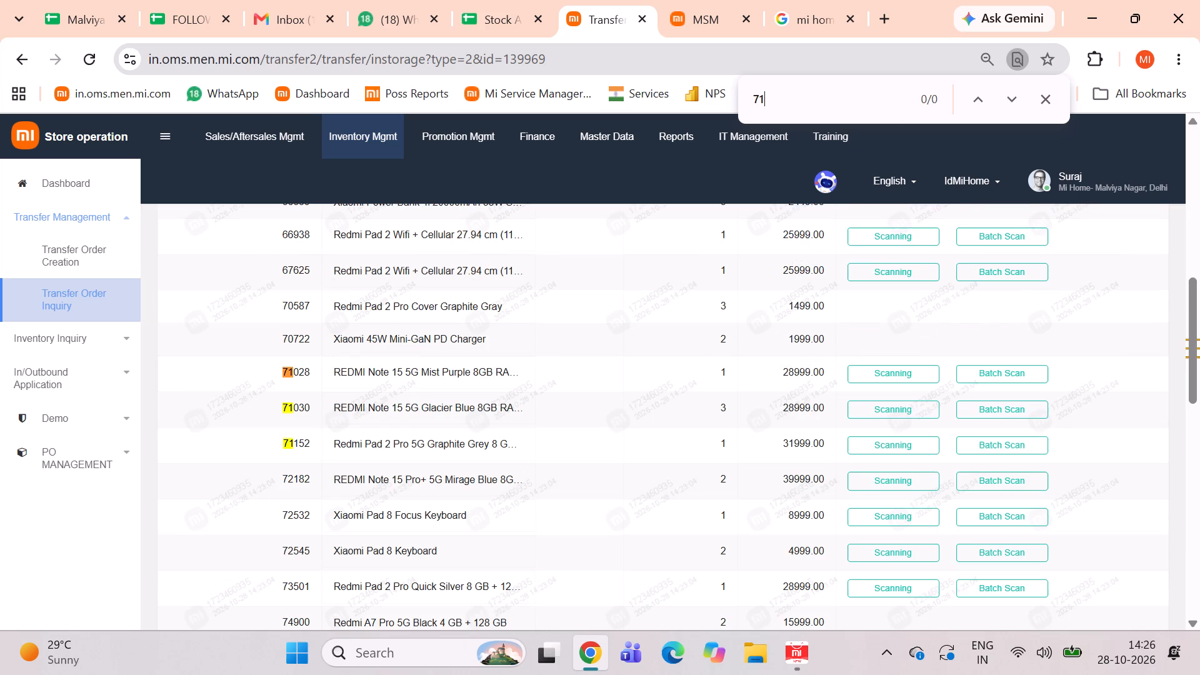
pyautogui.write('030')
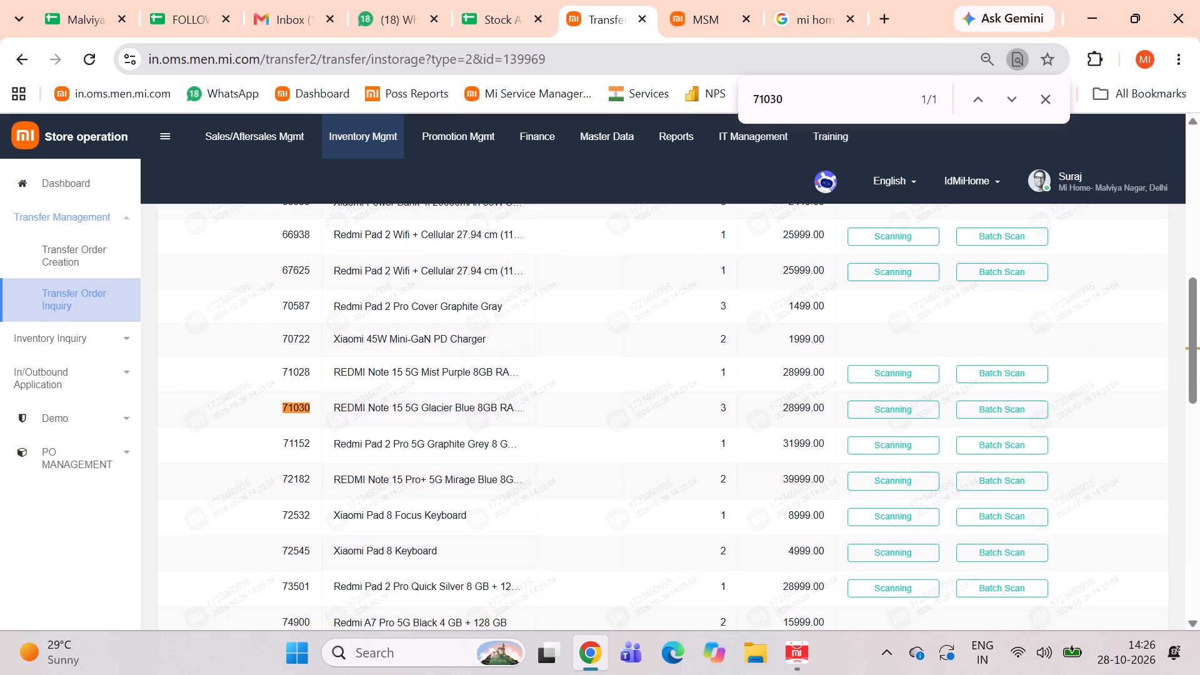
pyautogui.click(906, 412)
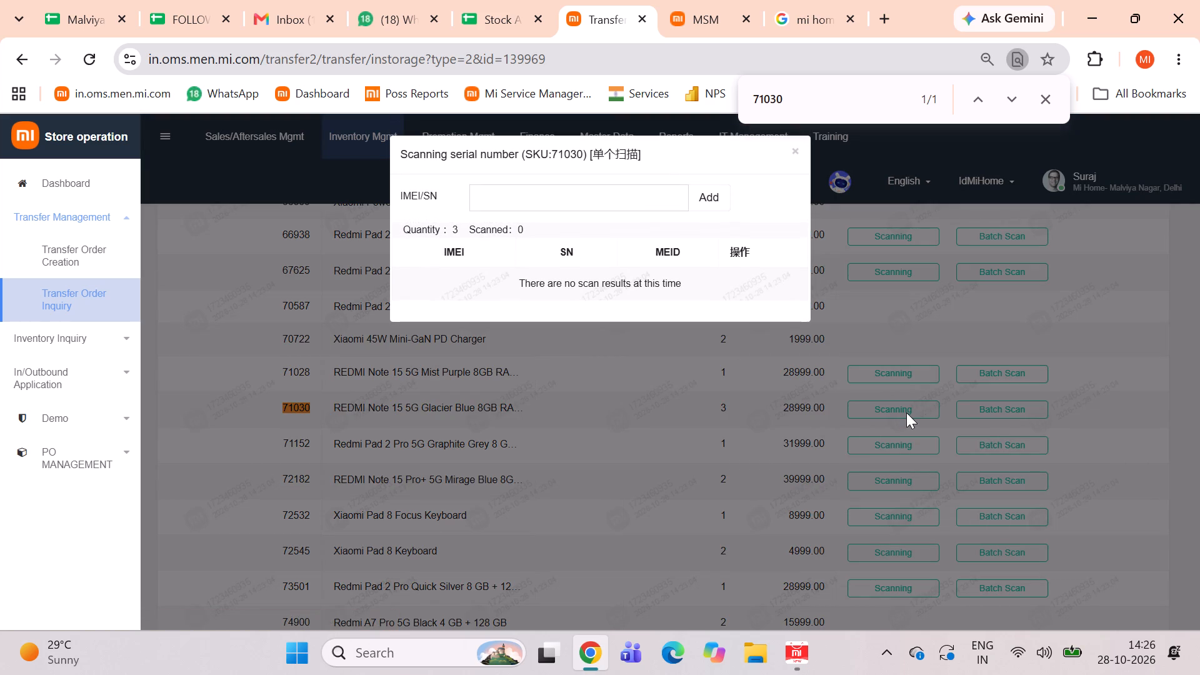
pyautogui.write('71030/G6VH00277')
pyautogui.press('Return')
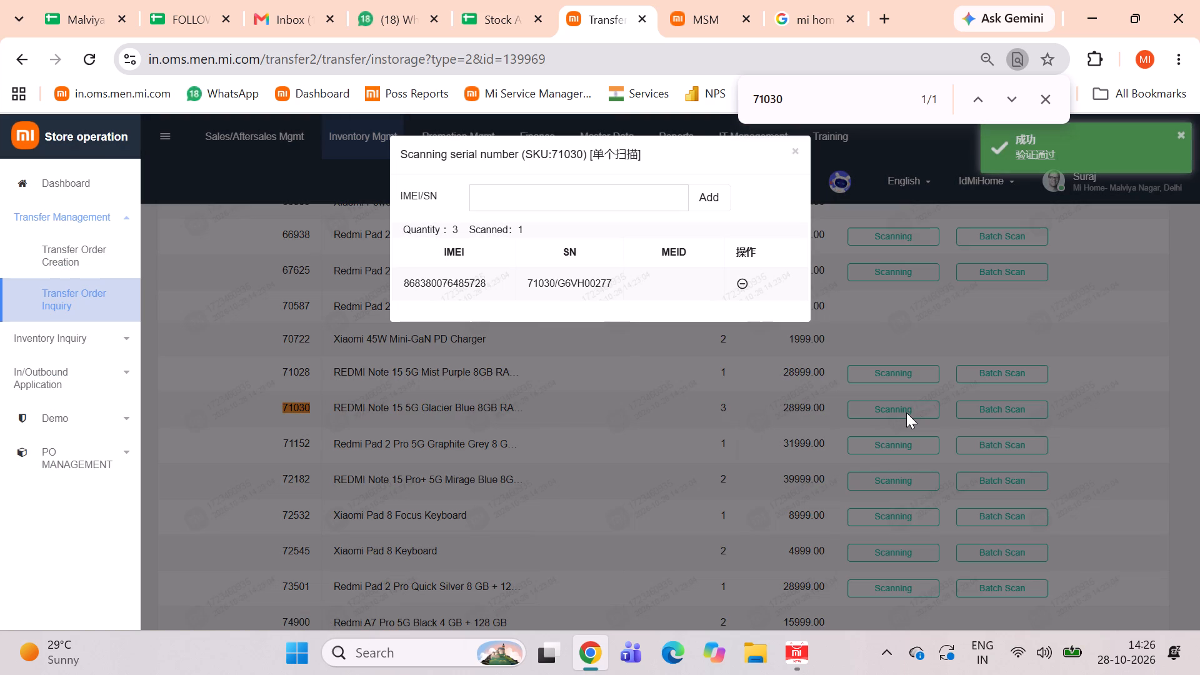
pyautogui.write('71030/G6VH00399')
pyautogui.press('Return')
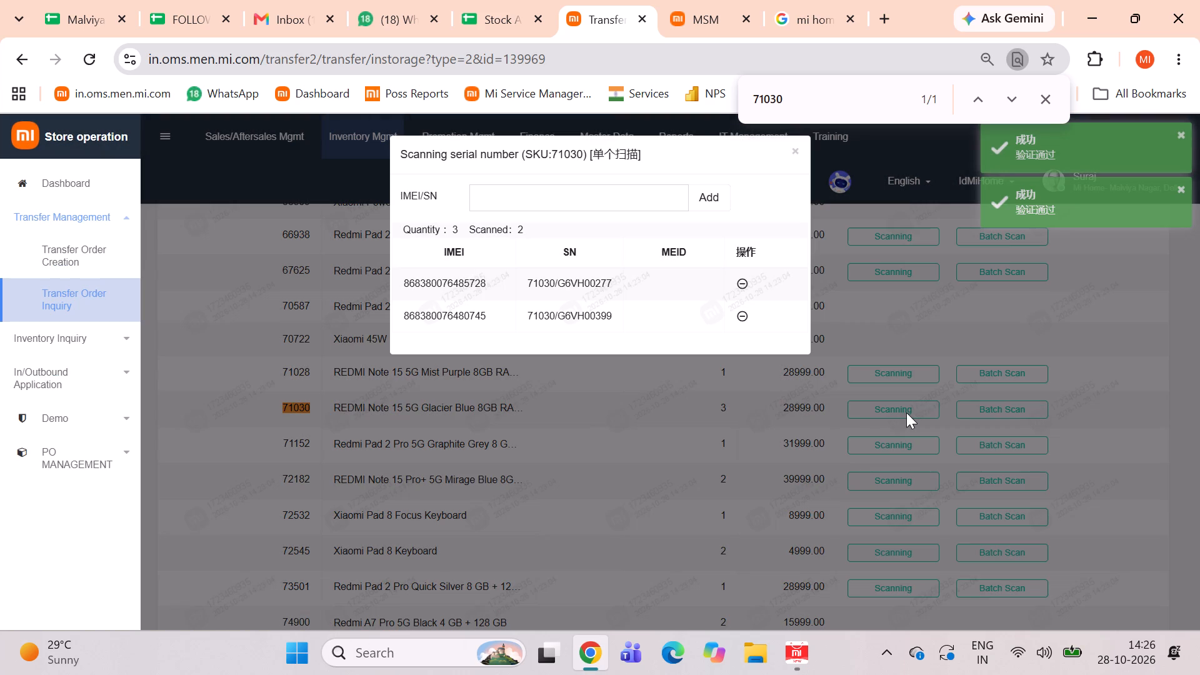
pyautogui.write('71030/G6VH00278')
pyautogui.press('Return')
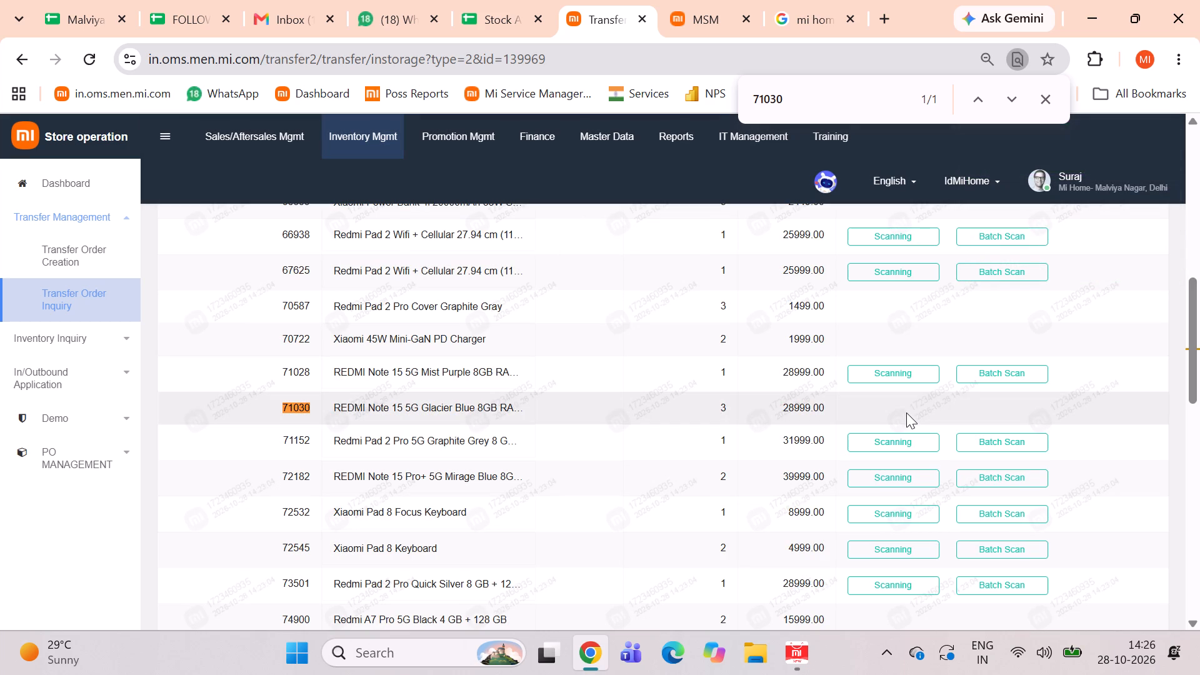
# Find commodity 72182, the REDMI Note 15 Pro+ 5G Mirage Blue 8GB, and scan in serial numbers 72182/G6NQ00074 and 72182/G6NQ01314.
pyautogui.click(807, 99)
pyautogui.press('BackSpace')
pyautogui.press('BackSpace')
pyautogui.press('BackSpace')
pyautogui.press('BackSpace')
pyautogui.press('BackSpace')
pyautogui.press('BackSpace')
pyautogui.press('BackSpace')
pyautogui.press('BackSpace')
pyautogui.press('BackSpace')
pyautogui.press('BackSpace')
pyautogui.press('BackSpace')
pyautogui.press('BackSpace')
pyautogui.press('BackSpace')
pyautogui.press('BackSpace')
pyautogui.press('BackSpace')
pyautogui.press('BackSpace')
pyautogui.press('BackSpace')
pyautogui.press('BackSpace')
pyautogui.press('BackSpace')
pyautogui.press('BackSpace')
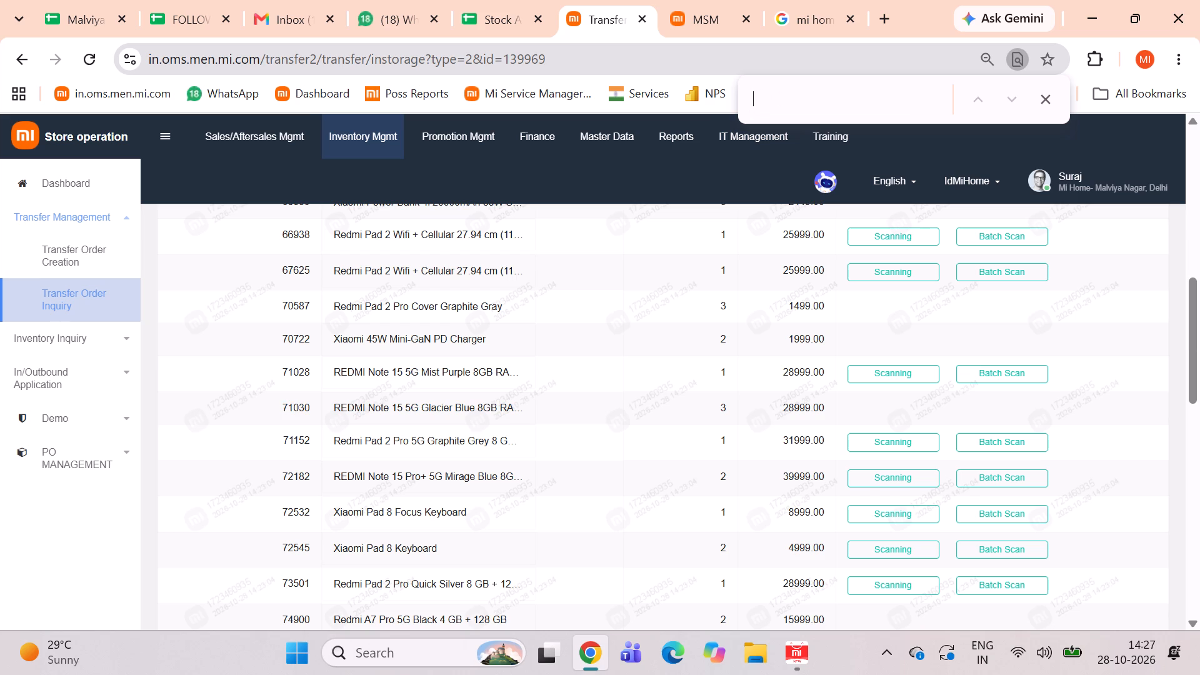
pyautogui.write('72')
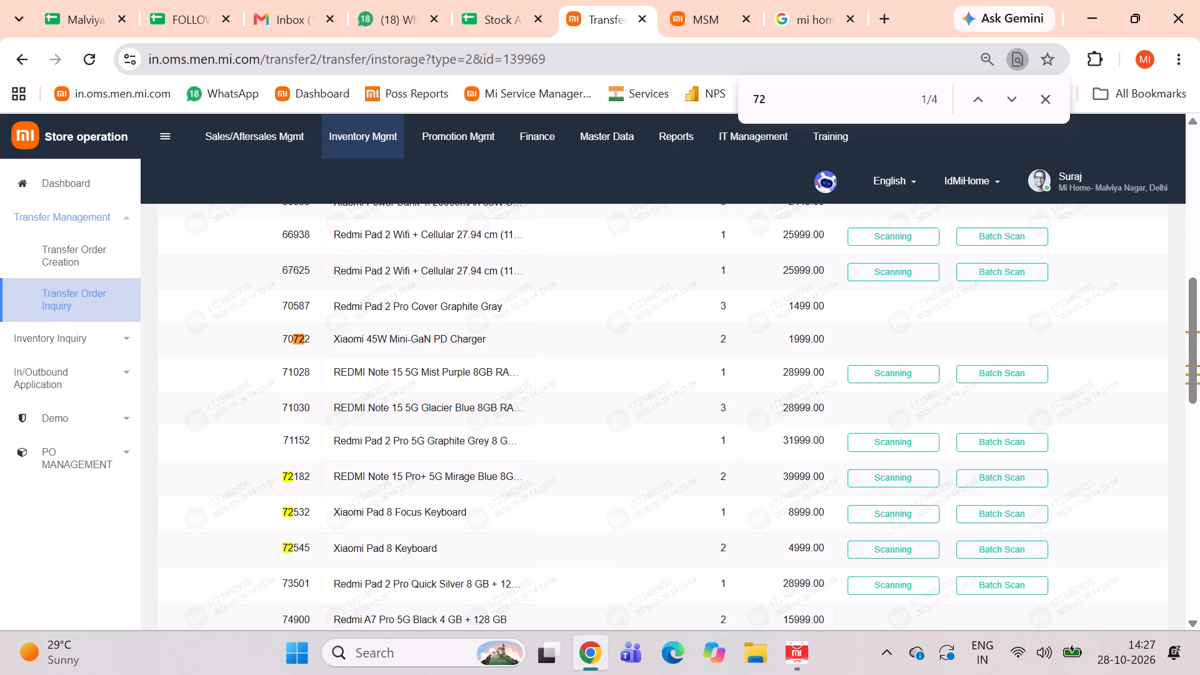
pyautogui.write('182')
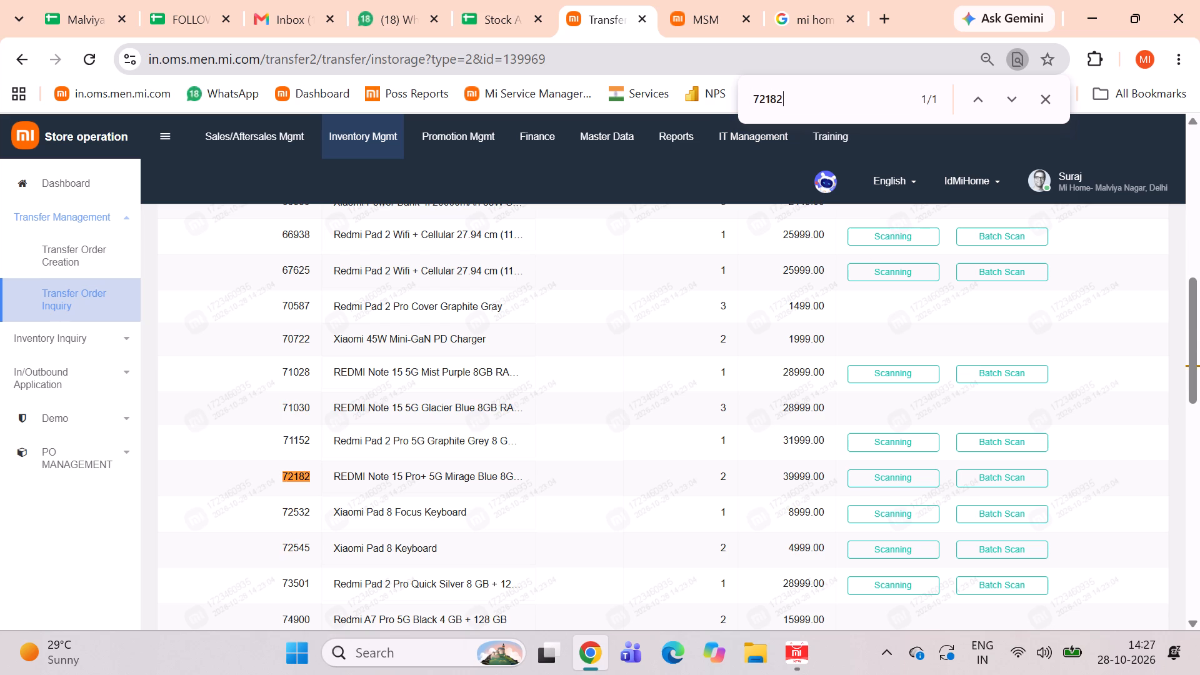
pyautogui.click(892, 476)
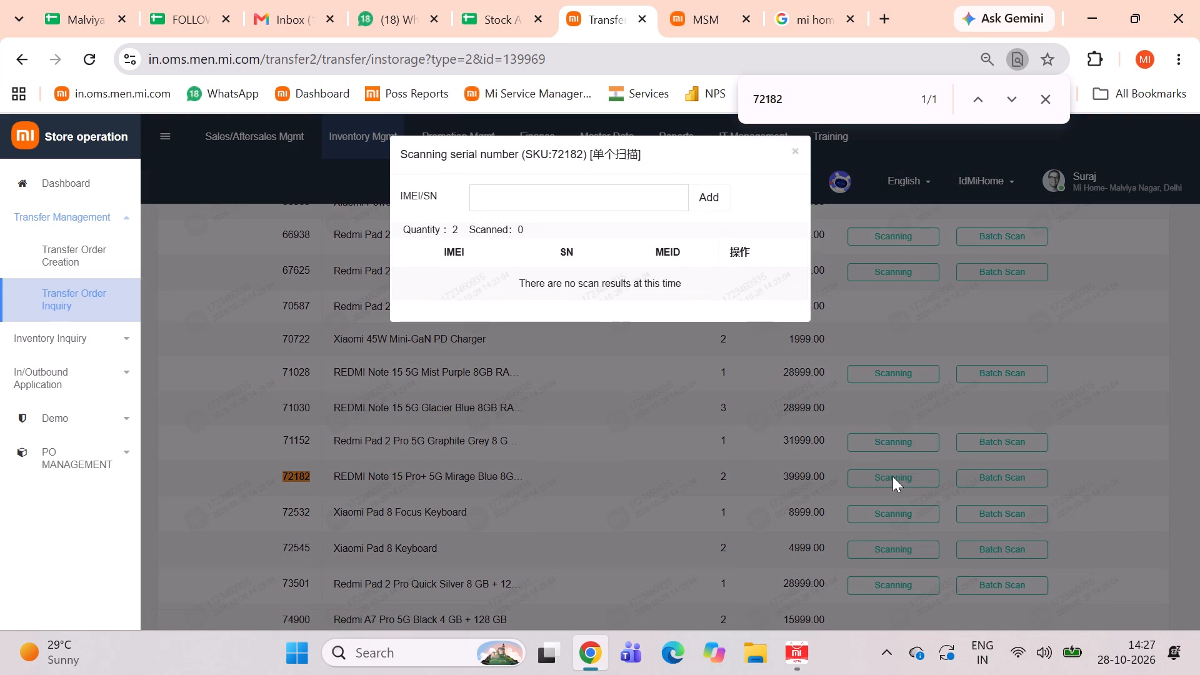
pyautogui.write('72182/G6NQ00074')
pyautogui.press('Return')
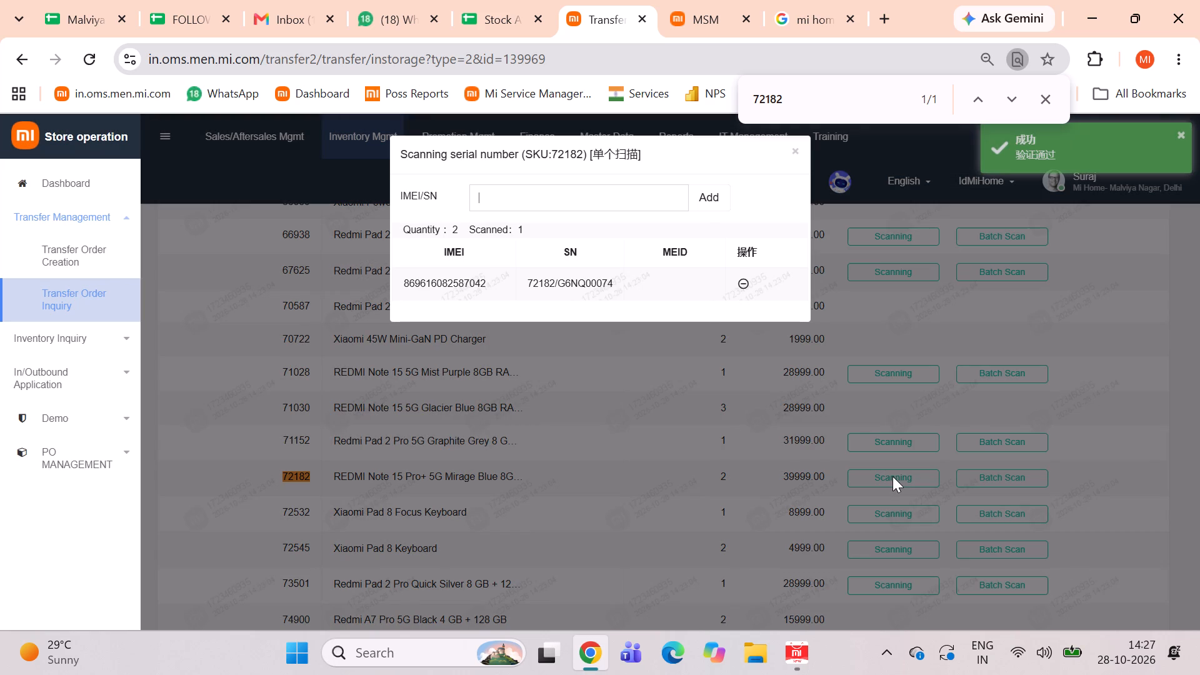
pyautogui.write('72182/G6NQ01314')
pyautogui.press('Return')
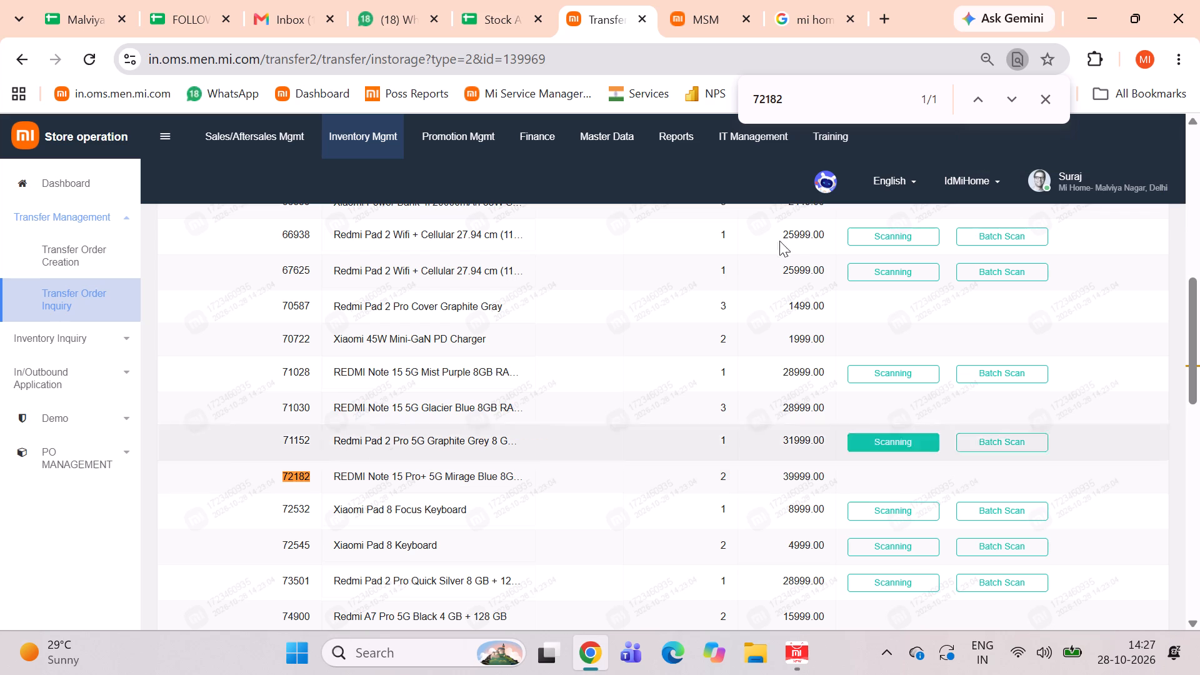
# Find commodity 76154, the REDMI 15A 5G Amaze Purple 6GB, and scan in serial numbers 76154/G6X300791, 76154/G6X300158 and 76154/G6X300820.
pyautogui.click(816, 103)
pyautogui.press('BackSpace')
pyautogui.press('BackSpace')
pyautogui.press('BackSpace')
pyautogui.press('BackSpace')
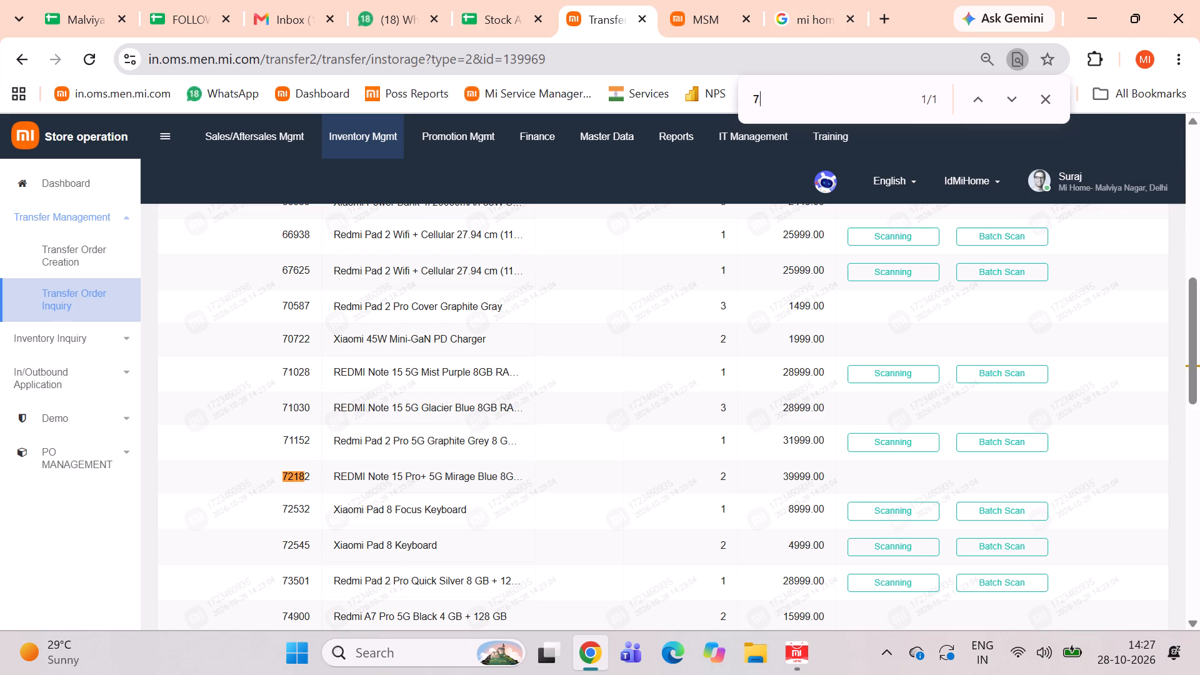
pyautogui.press('BackSpace')
pyautogui.write('76')
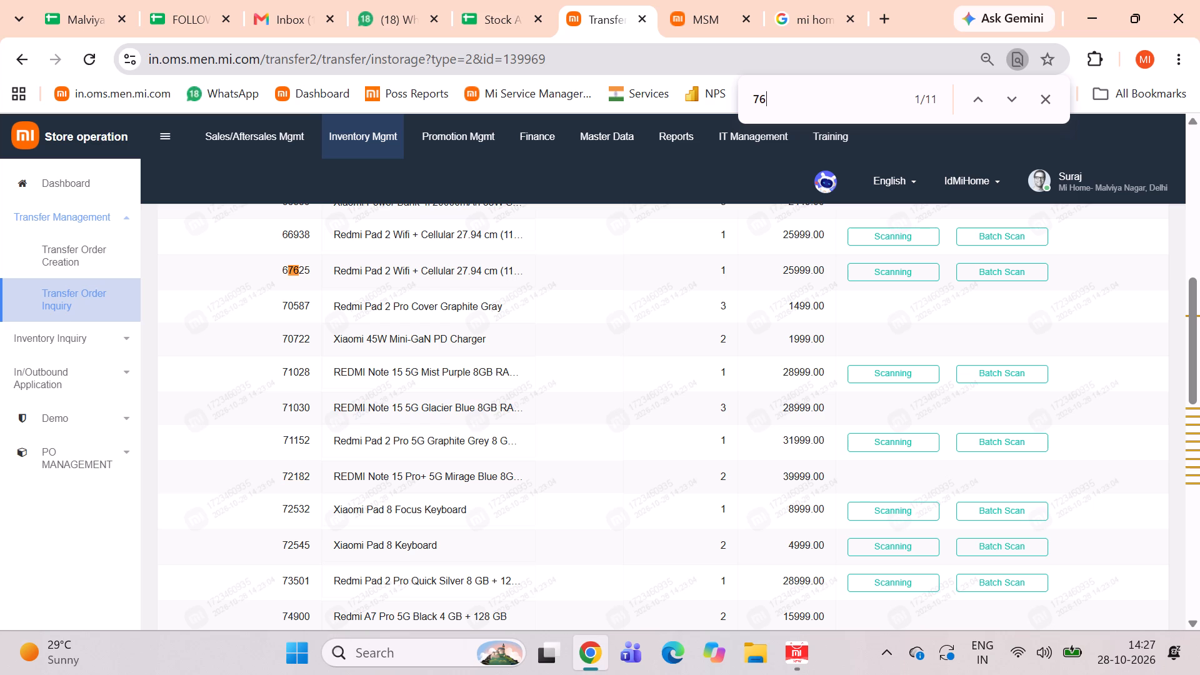
pyautogui.write('154')
pyautogui.click(922, 446)
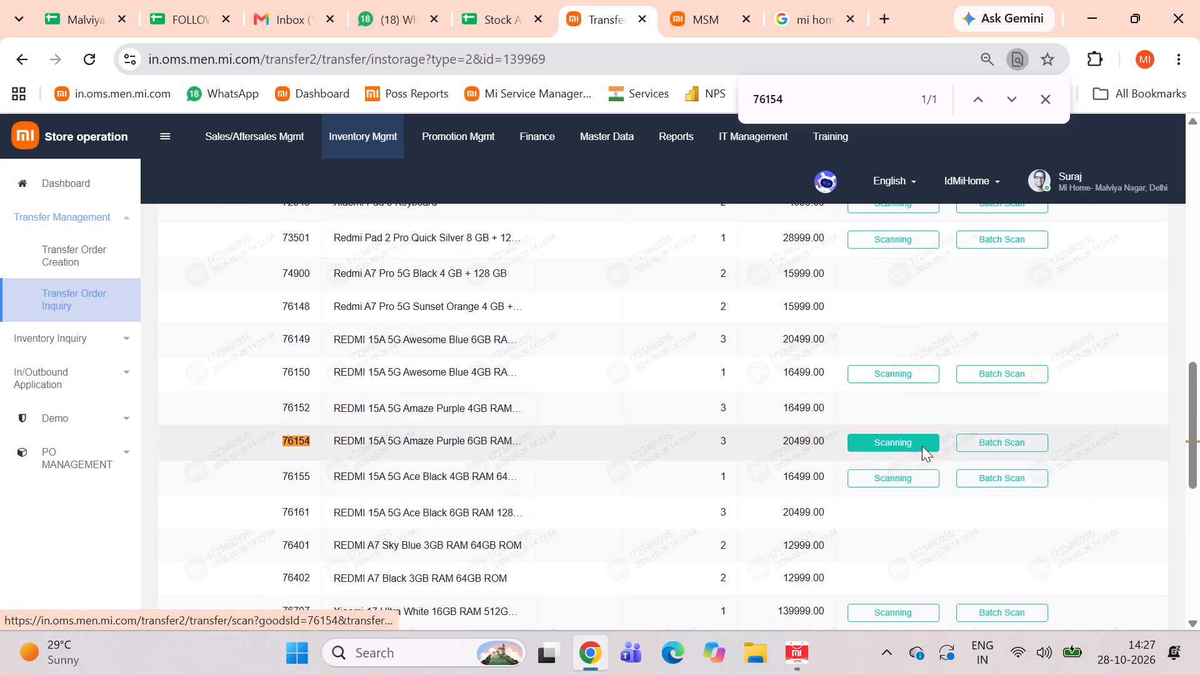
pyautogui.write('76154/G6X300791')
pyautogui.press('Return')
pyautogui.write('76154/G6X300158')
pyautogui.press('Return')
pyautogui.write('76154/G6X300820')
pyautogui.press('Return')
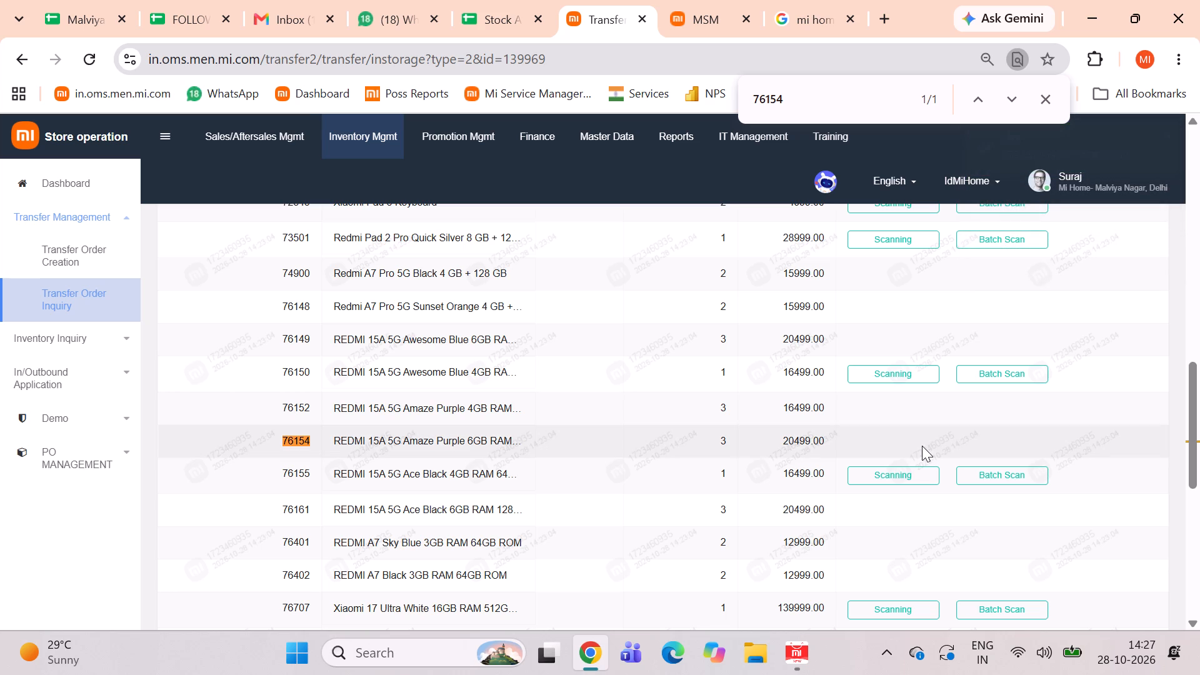
# Review the Product Details list of the transfer order for product lines that still need scanning.
pyautogui.scroll(1, 777, 477)
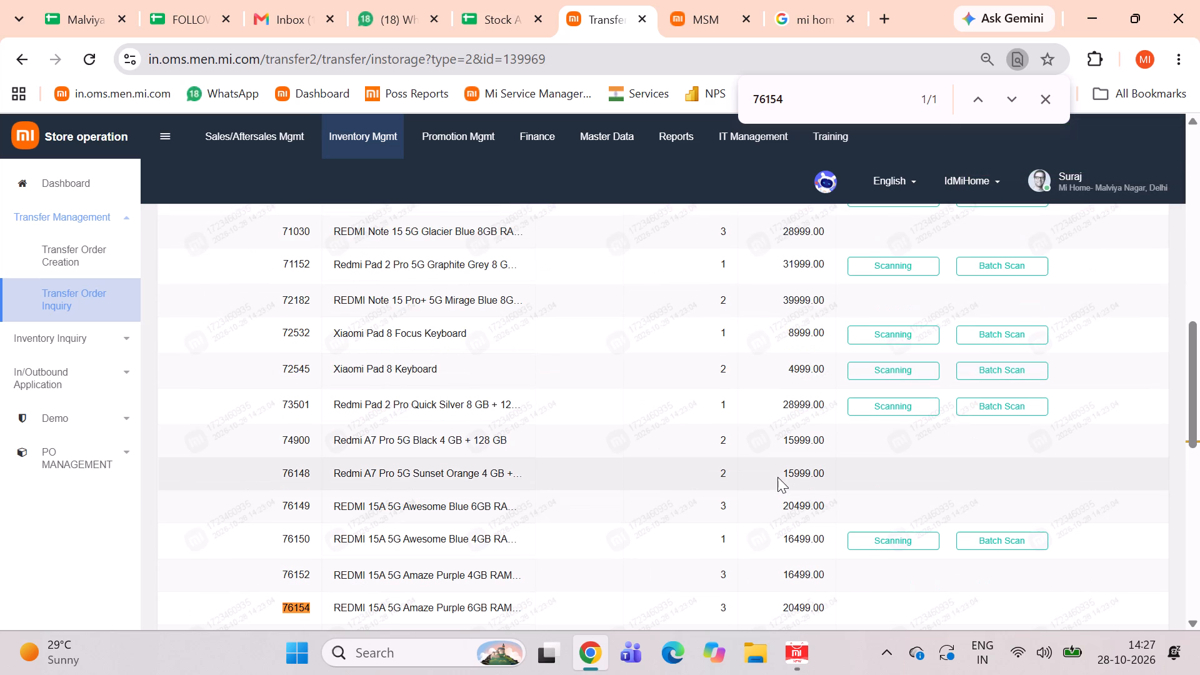
pyautogui.scroll(1, 777, 477)
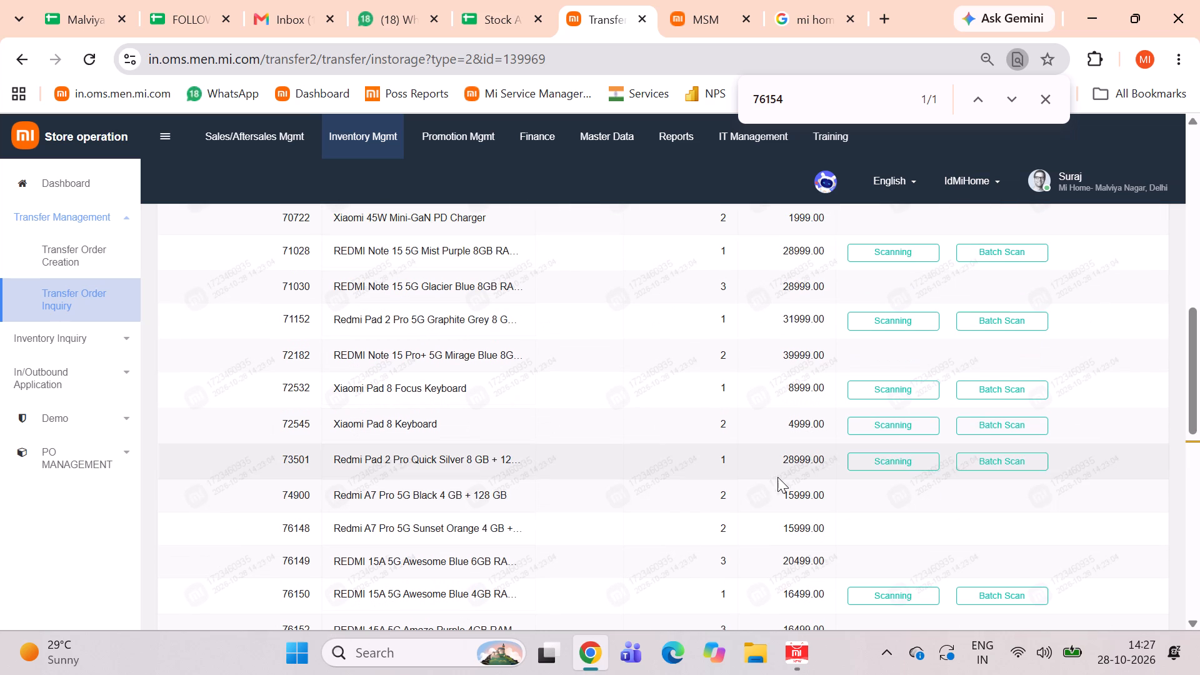
pyautogui.scroll(2, 777, 477)
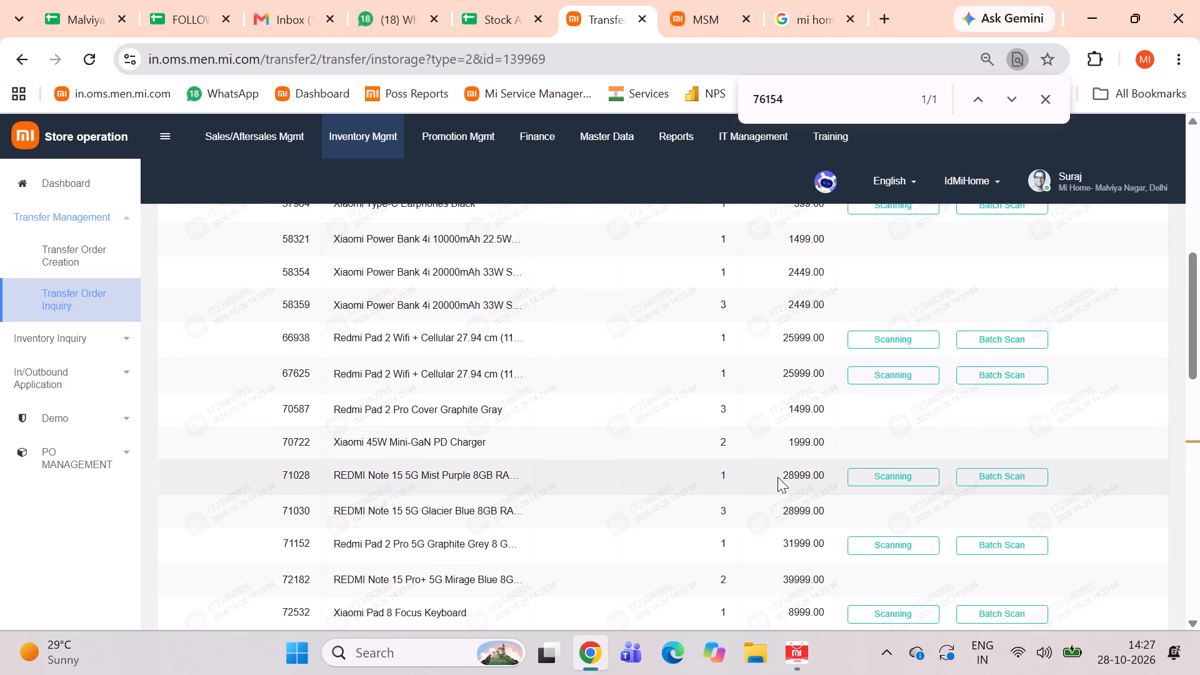
pyautogui.scroll(1, 777, 477)
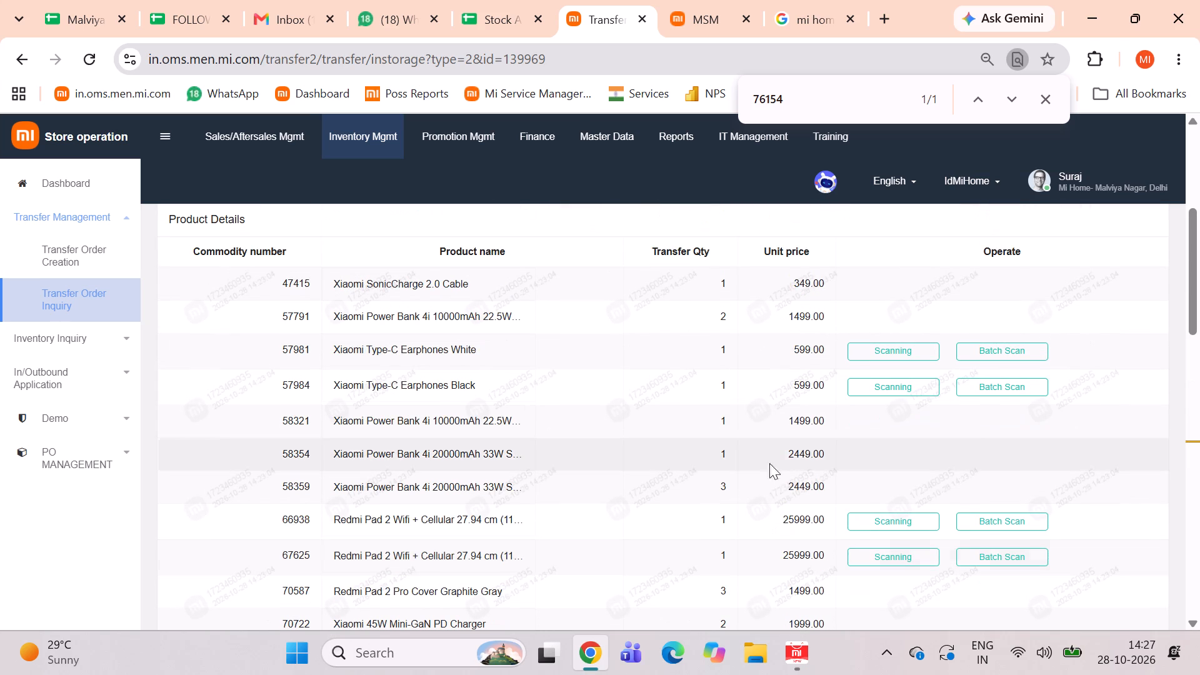
pyautogui.scroll(-5, 749, 422)
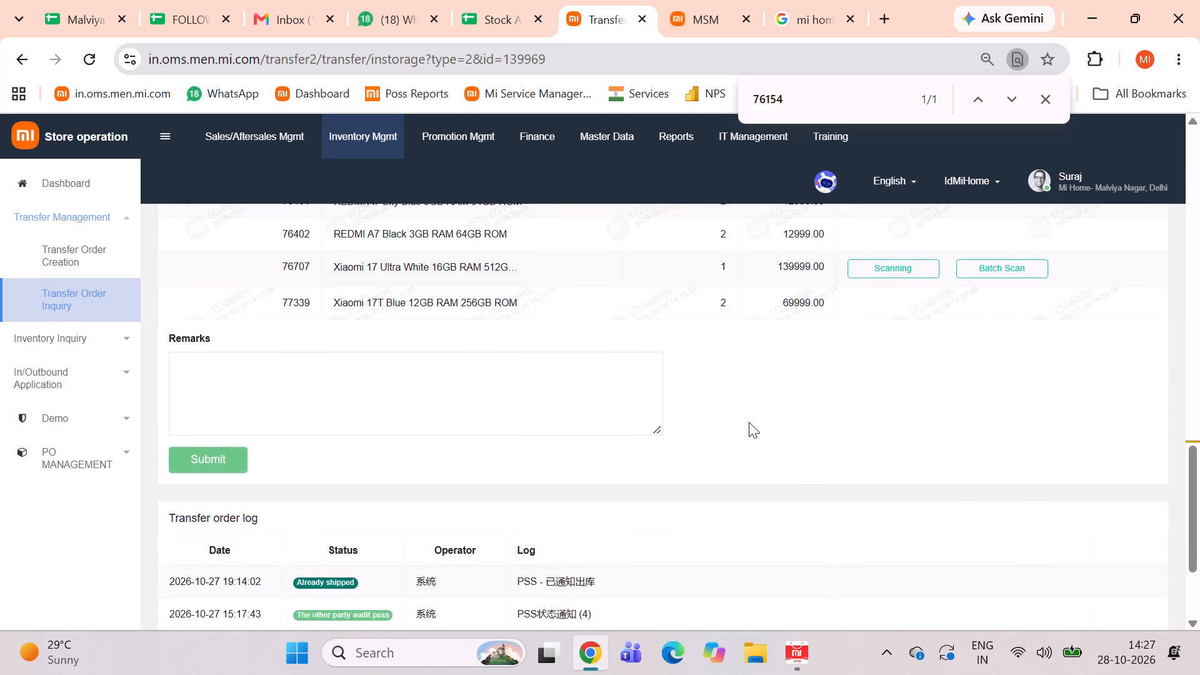
pyautogui.scroll(1, 749, 422)
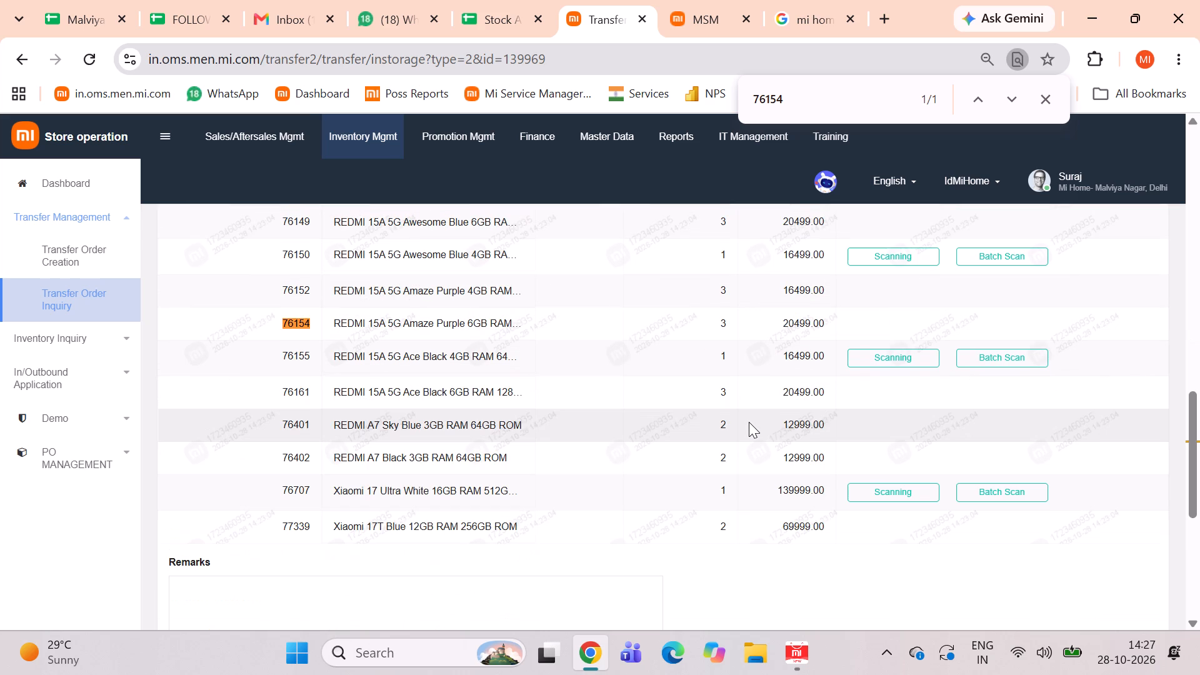
pyautogui.scroll(1, 749, 422)
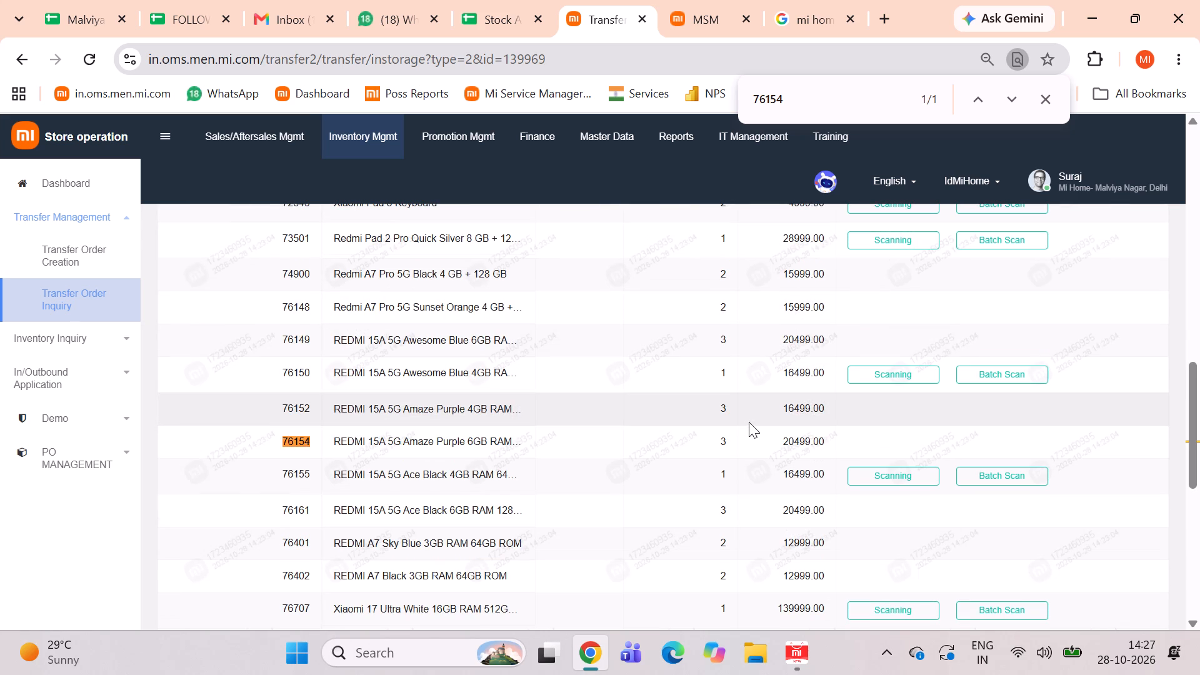
pyautogui.scroll(2, 749, 422)
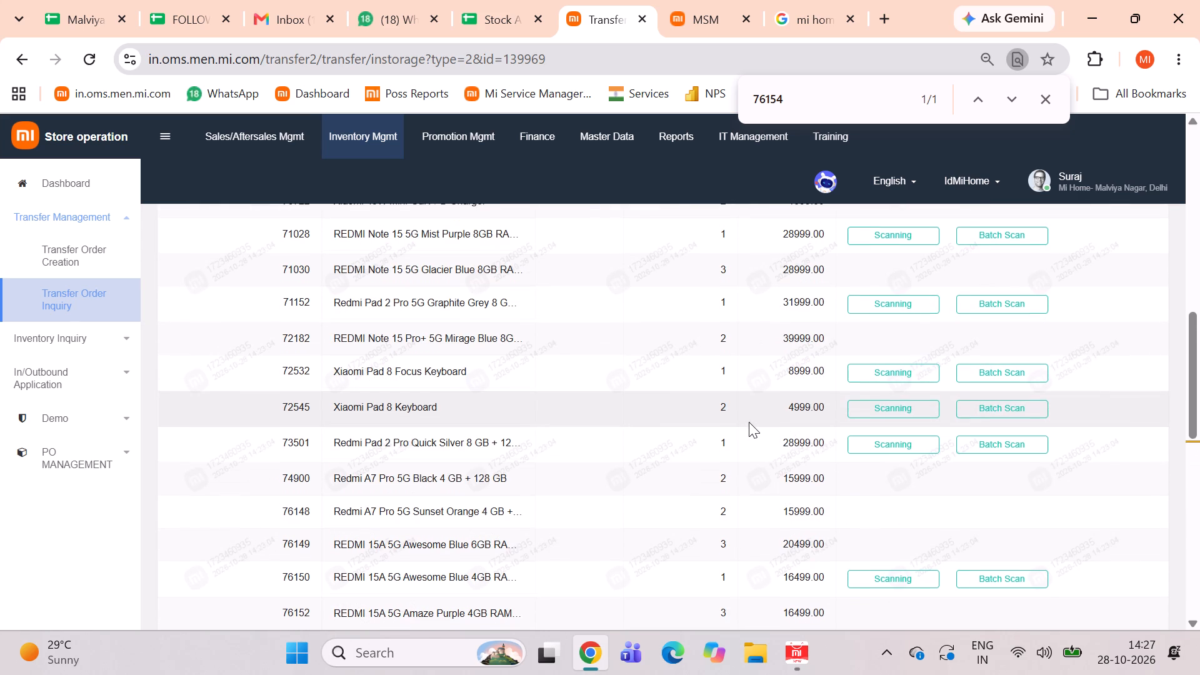
pyautogui.scroll(2, 749, 422)
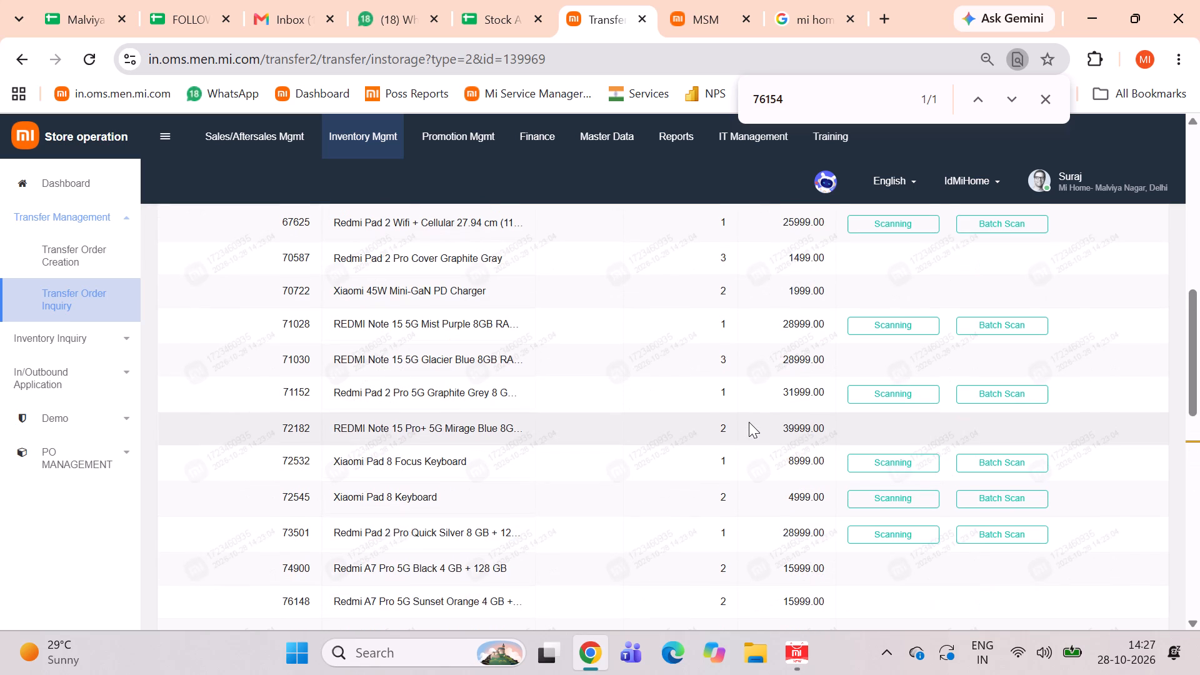
pyautogui.scroll(1, 749, 422)
pyautogui.click(767, 386)
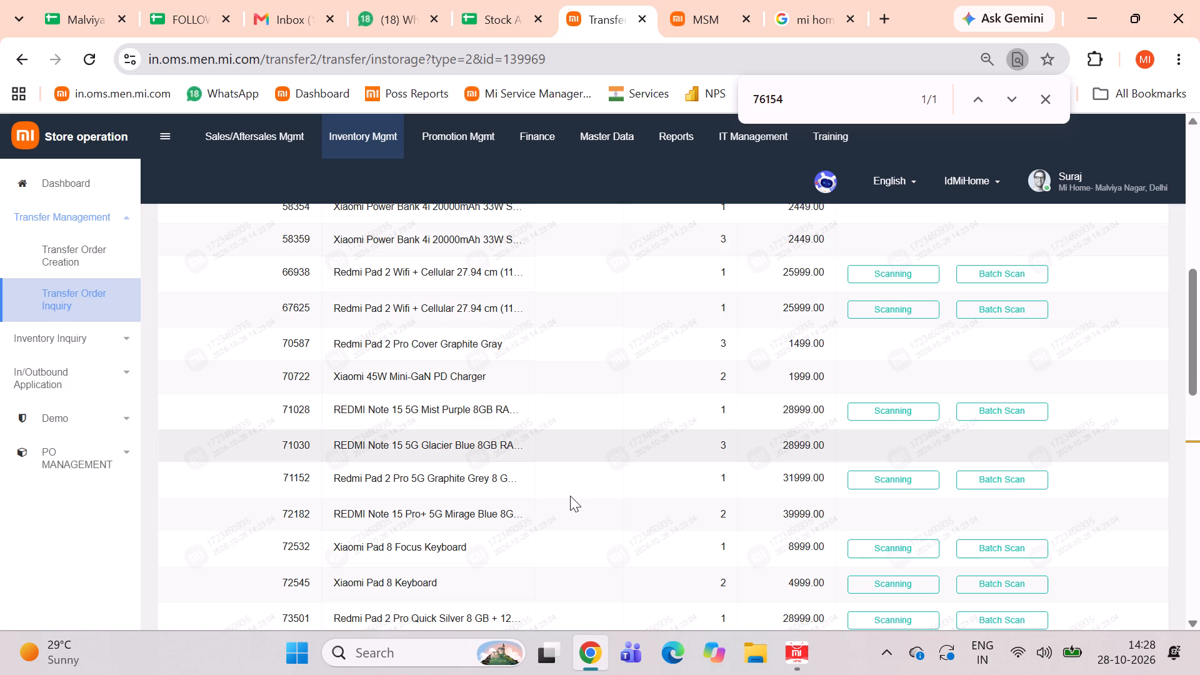
pyautogui.scroll(1, 570, 496)
# Find commodity 47415, the Xiaomi SonicCharge 2.0 Cable, in the transfer order to check its scan status.
pyautogui.click(816, 91)
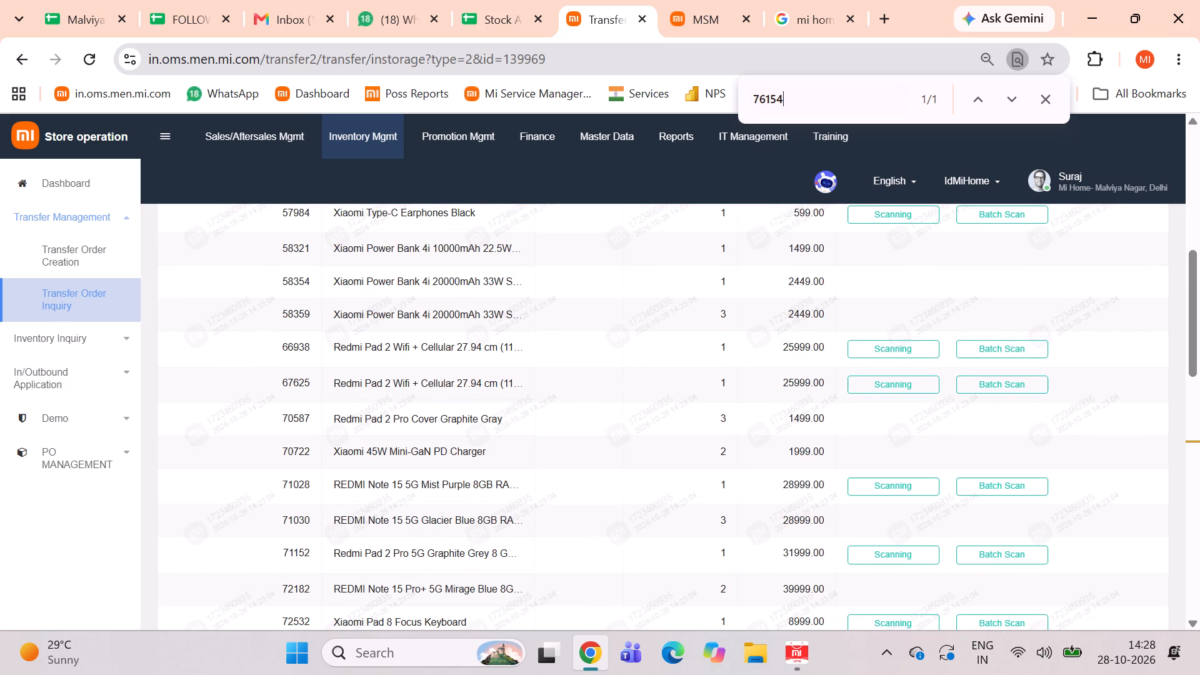
pyautogui.press('BackSpace')
pyautogui.press('BackSpace')
pyautogui.press('BackSpace')
pyautogui.press('BackSpace')
pyautogui.press('BackSpace')
pyautogui.press('BackSpace')
pyautogui.press('BackSpace')
pyautogui.press('BackSpace')
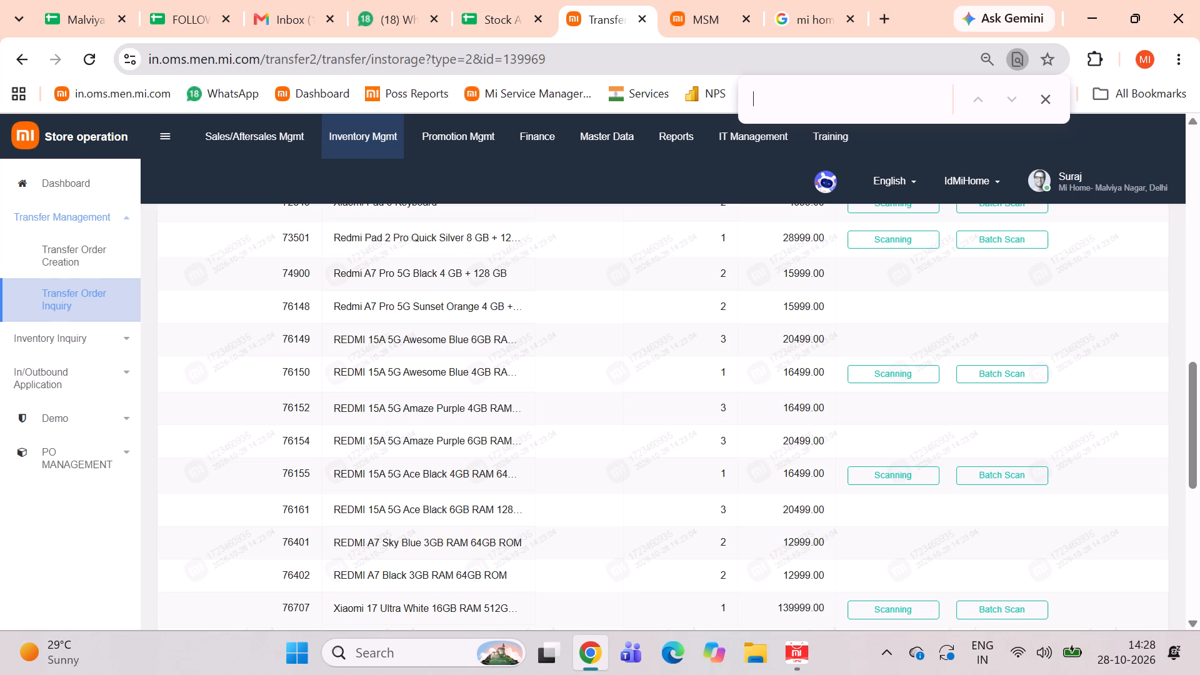
pyautogui.write('47')
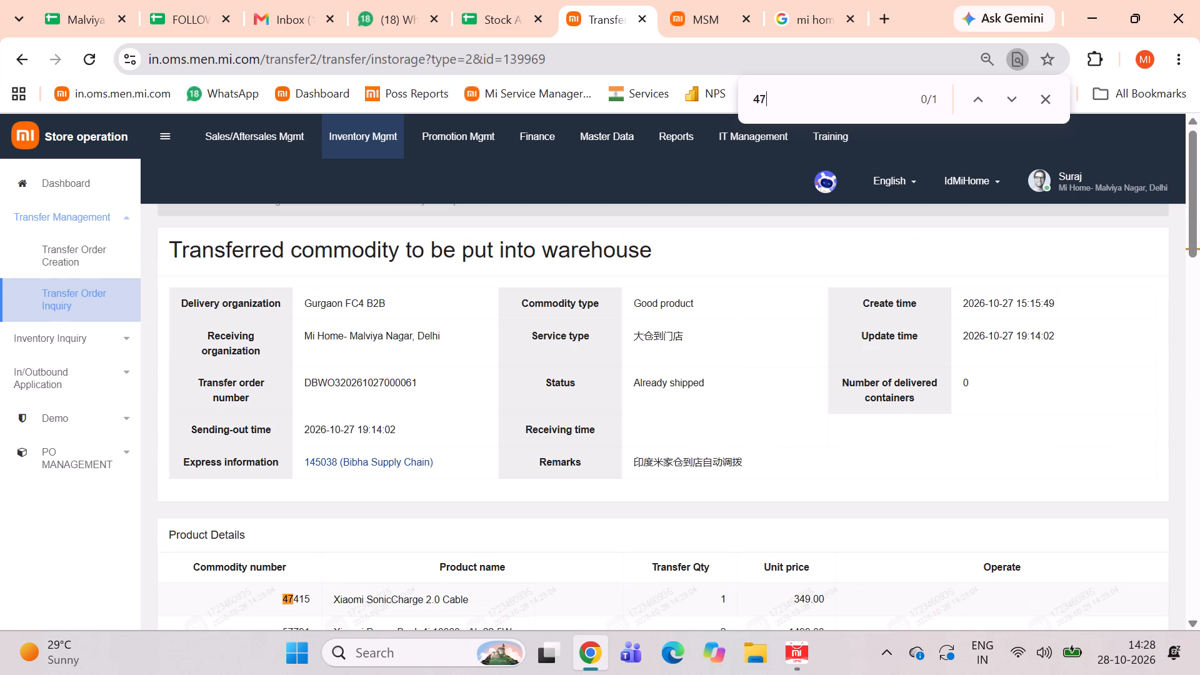
pyautogui.write('415')
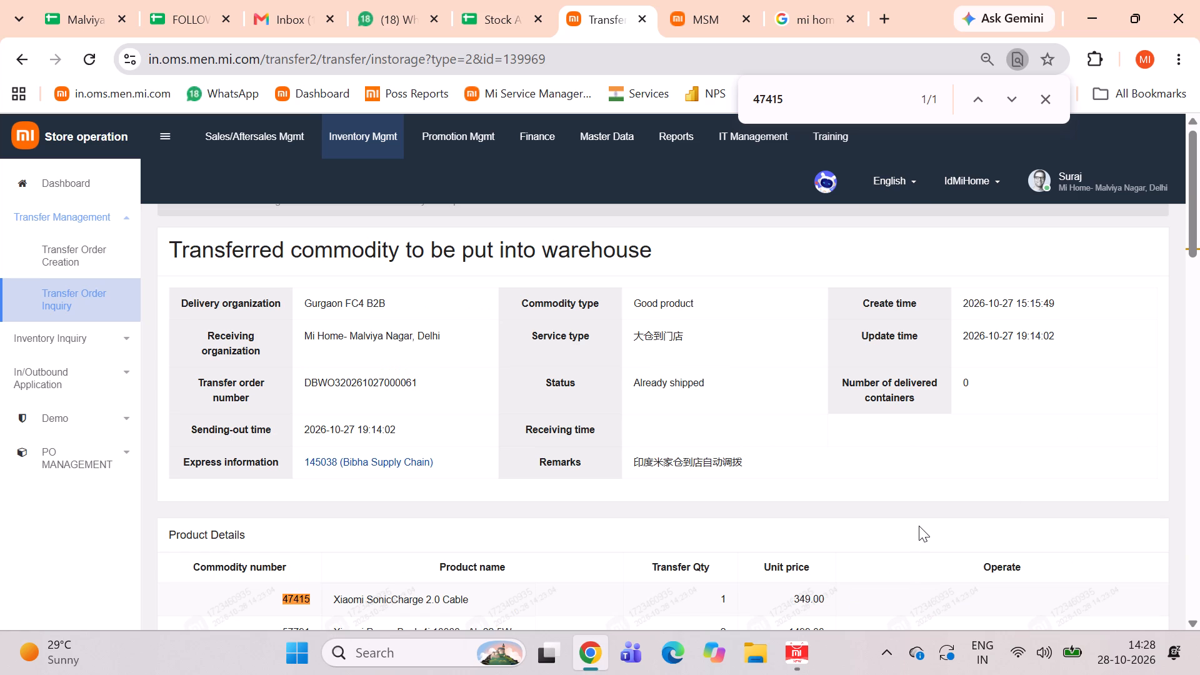
# Find commodity 57984, the Xiaomi Type-C Earphones Black, and scan in serial number 57984/ACAA6F6W116499.
pyautogui.click(809, 94)
pyautogui.press('BackSpace')
pyautogui.press('BackSpace')
pyautogui.press('BackSpace')
pyautogui.press('BackSpace')
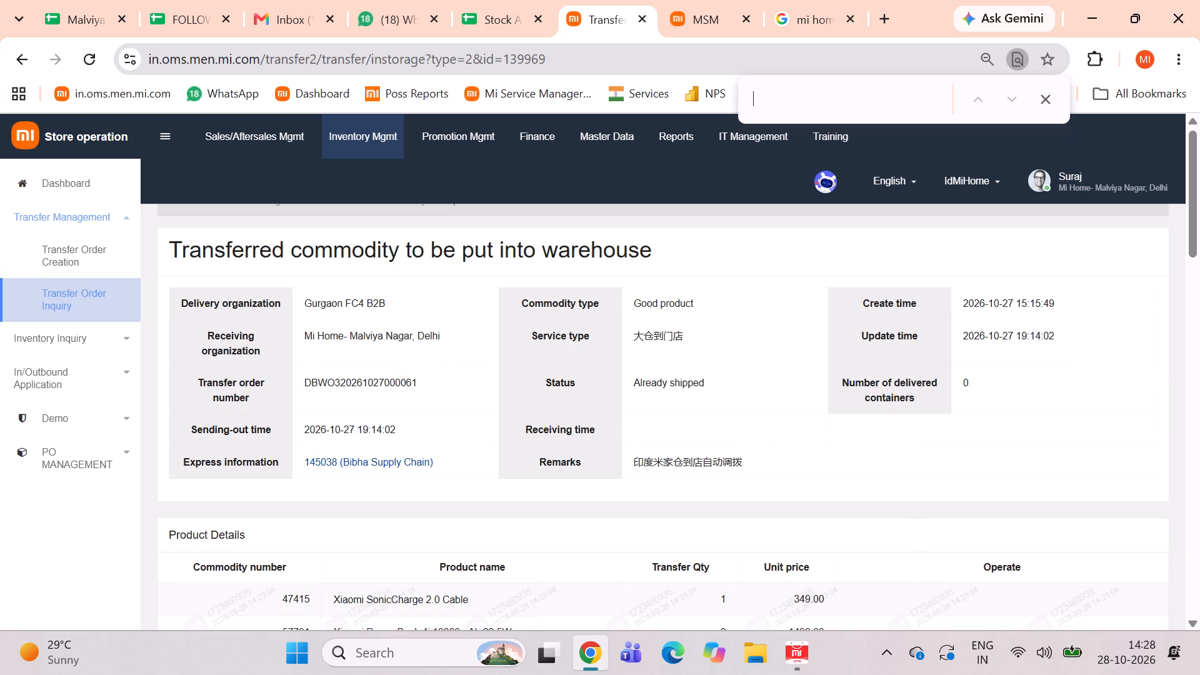
pyautogui.press('BackSpace')
pyautogui.press('BackSpace')
pyautogui.write('57')
pyautogui.write('984')
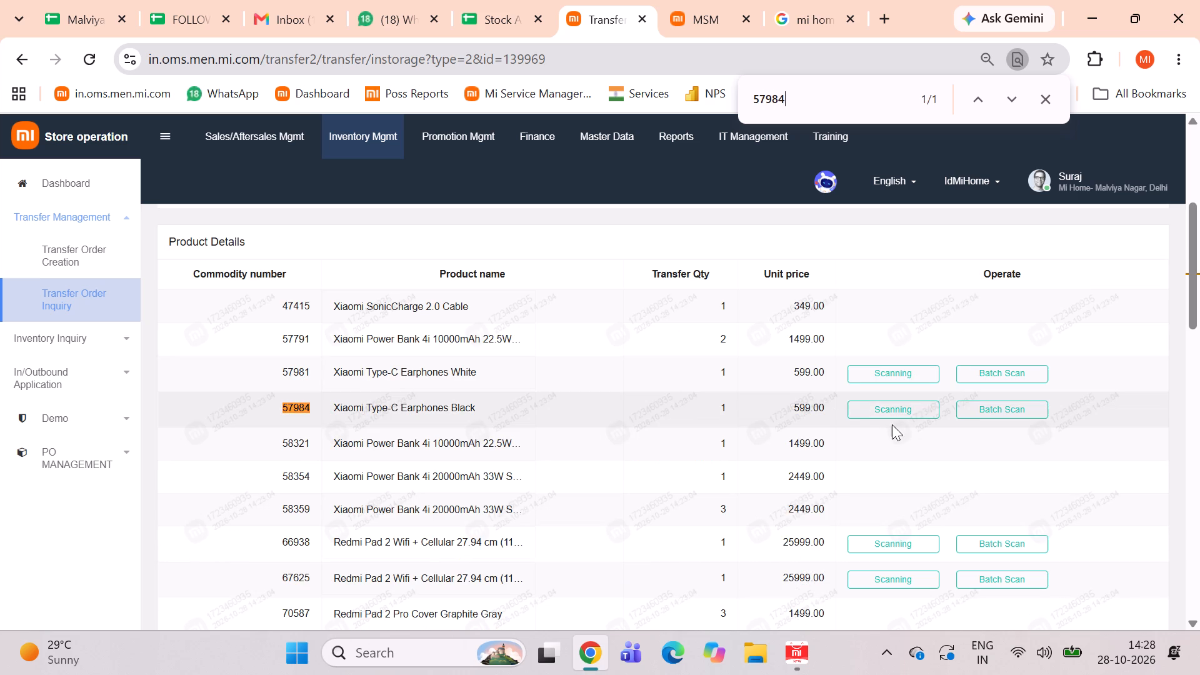
pyautogui.click(891, 408)
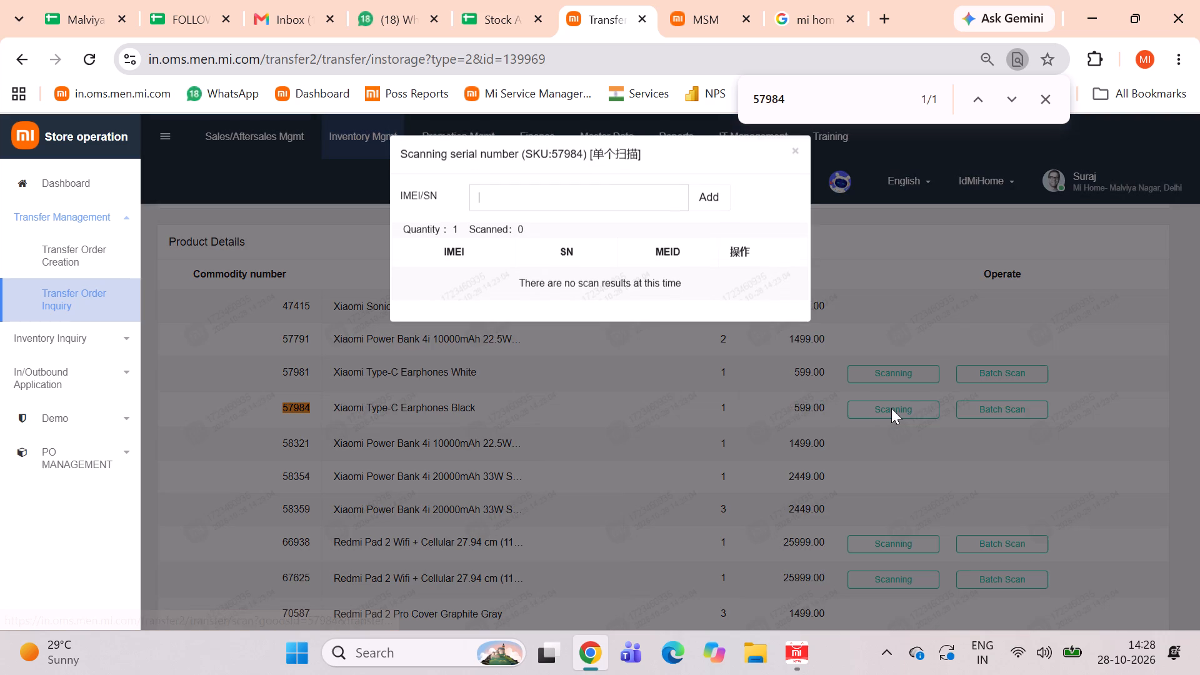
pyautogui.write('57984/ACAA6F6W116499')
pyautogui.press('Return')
# Scan in serial number 57981/ACAA6F6W302874 for commodity 57981, the Xiaomi Type-C Earphones White.
pyautogui.click(886, 376)
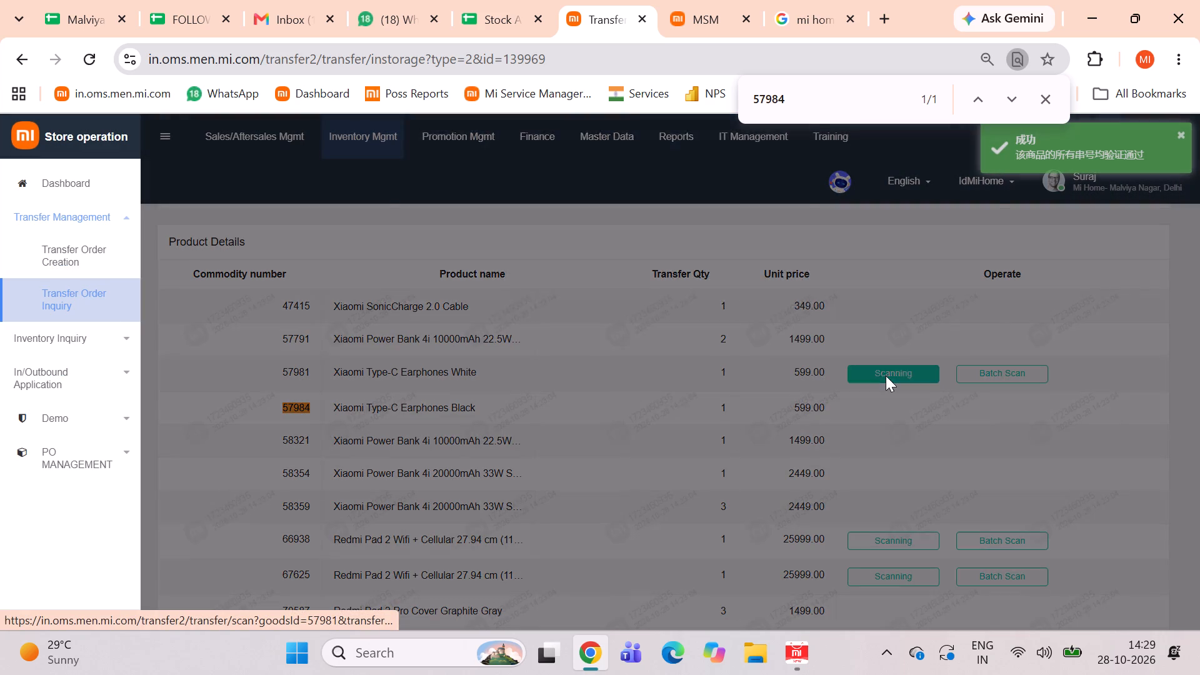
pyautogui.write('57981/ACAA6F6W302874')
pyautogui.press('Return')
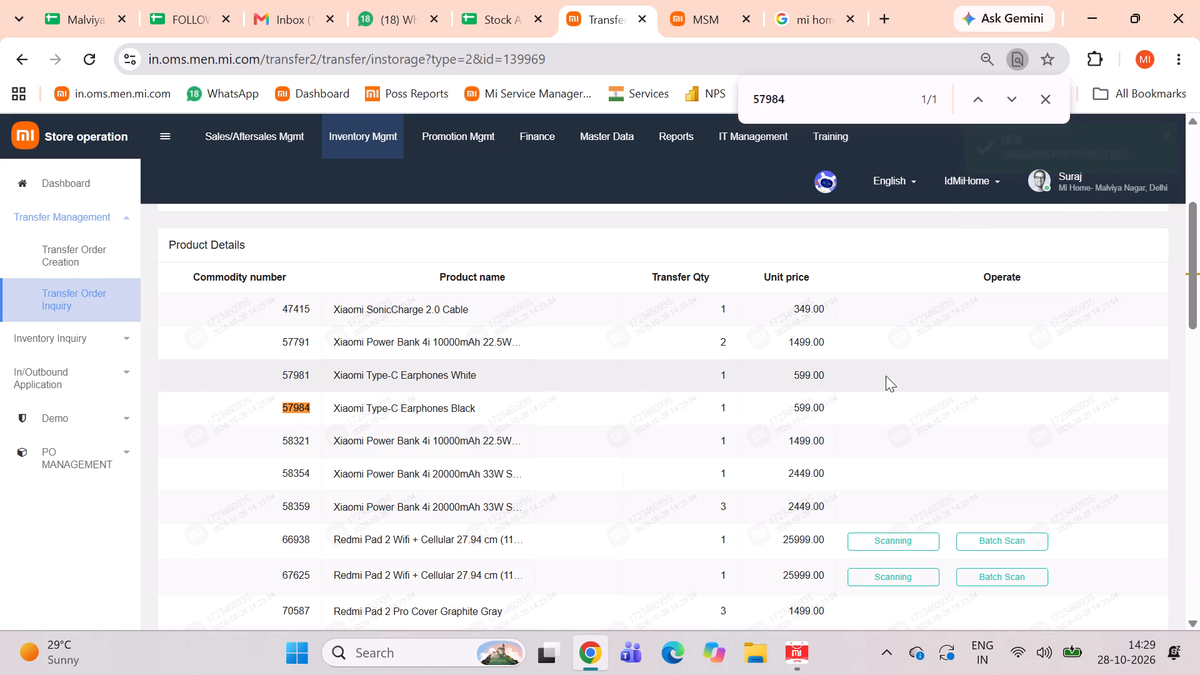
# Find commodity 76707, the Xiaomi 17 Ultra White 16GB, and scan in serial number 76707/F6P800602.
pyautogui.click(803, 96)
pyautogui.press('BackSpace')
pyautogui.press('BackSpace')
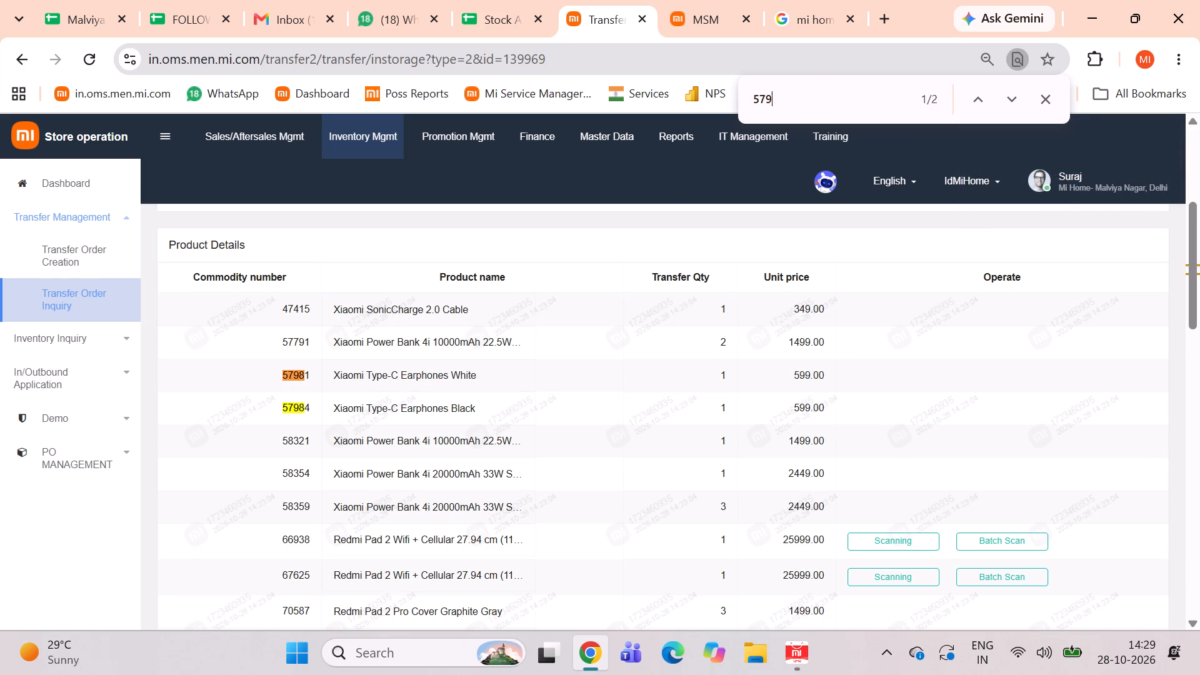
pyautogui.press('BackSpace')
pyautogui.press('BackSpace')
pyautogui.press('BackSpace')
pyautogui.press('BackSpace')
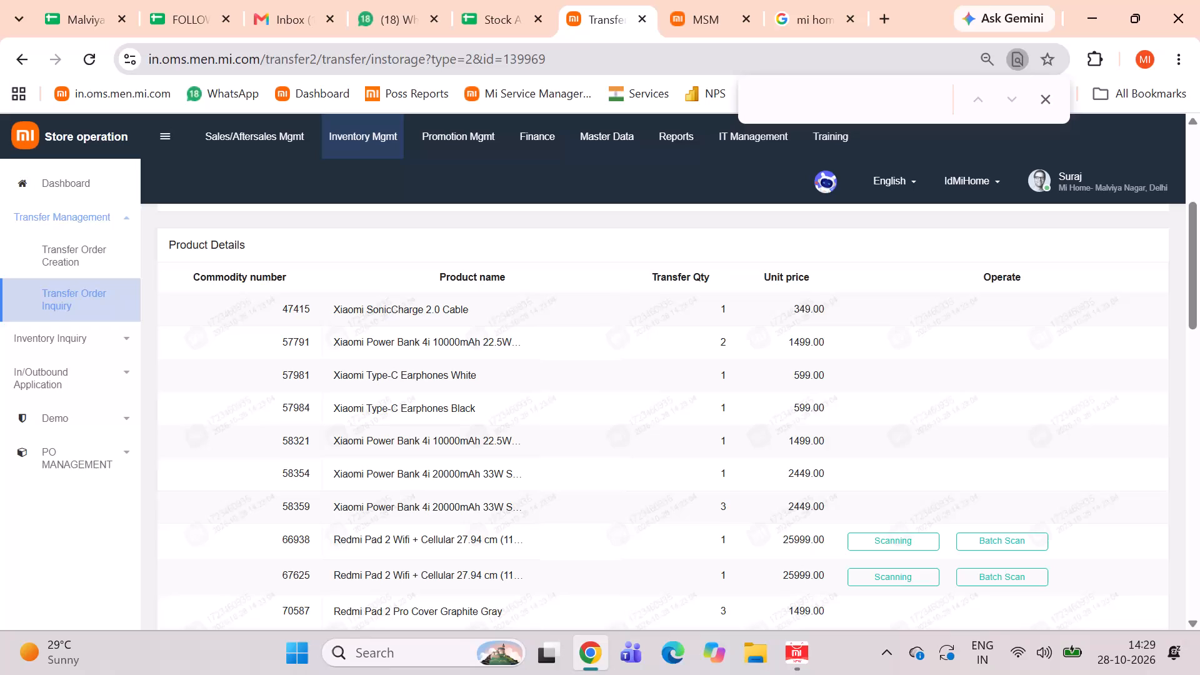
pyautogui.write('76')
pyautogui.write('707')
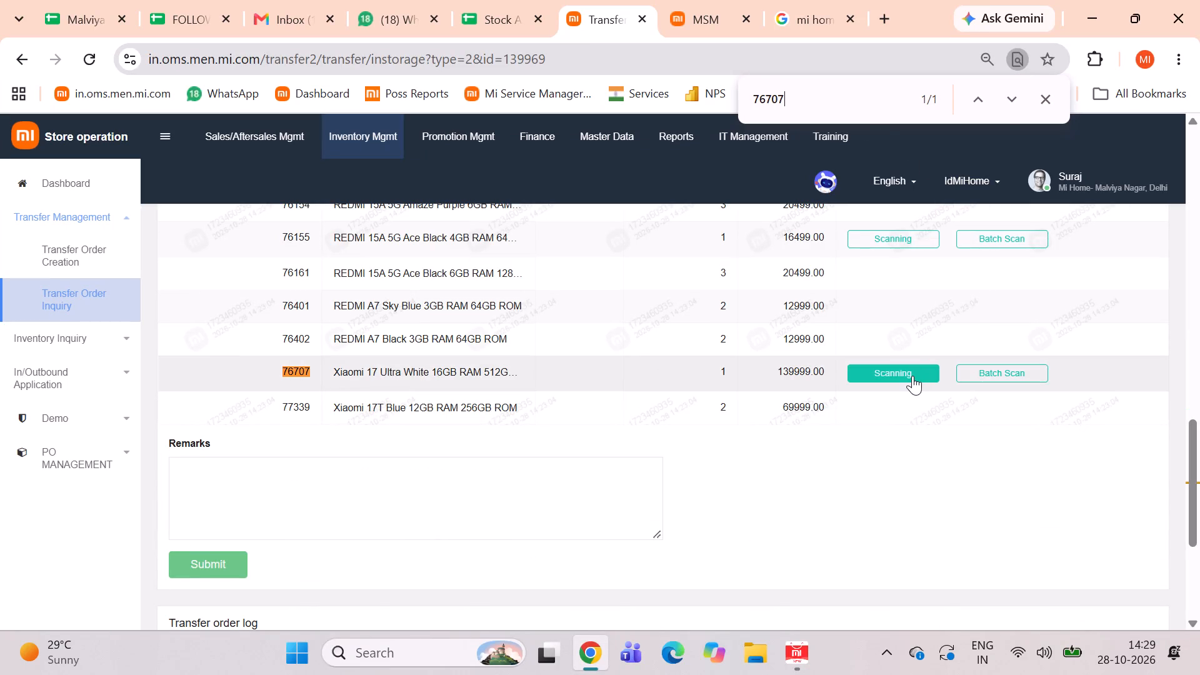
pyautogui.click(912, 376)
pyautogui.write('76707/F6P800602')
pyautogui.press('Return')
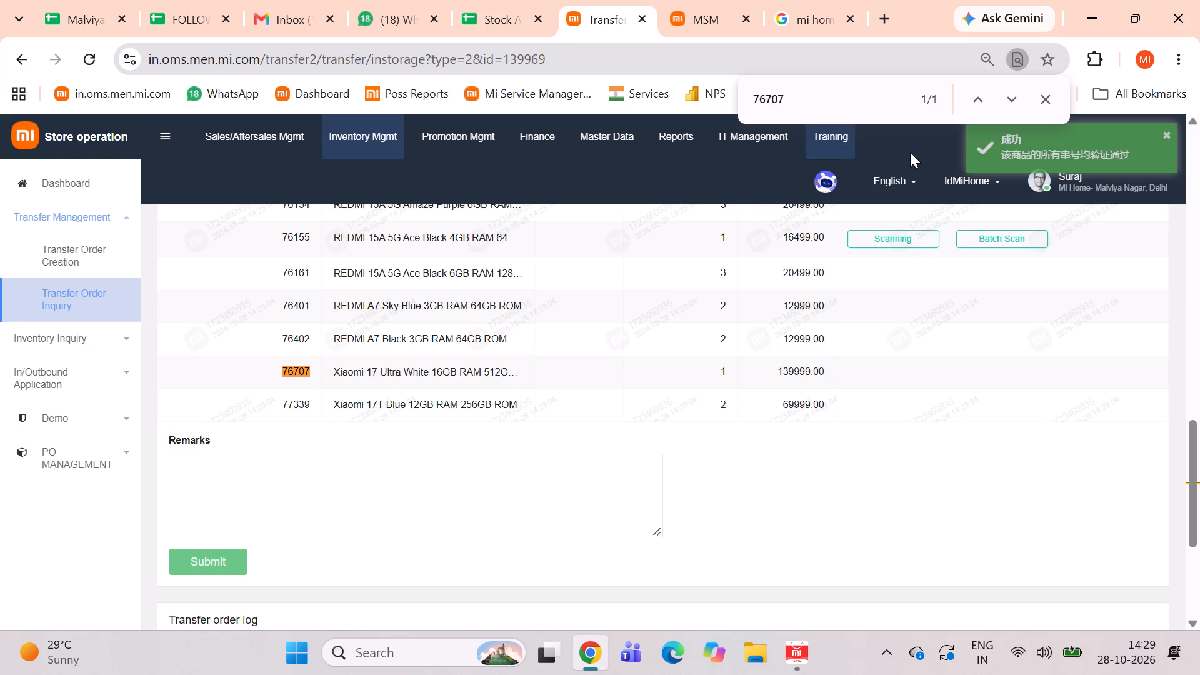
# Find commodity 71028, the REDMI Note 15 5G Mist Purple 8GB, and scan in serial number 71028/G6UT00384.
pyautogui.click(840, 97)
pyautogui.press('BackSpace')
pyautogui.press('BackSpace')
pyautogui.press('BackSpace')
pyautogui.press('BackSpace')
pyautogui.press('BackSpace')
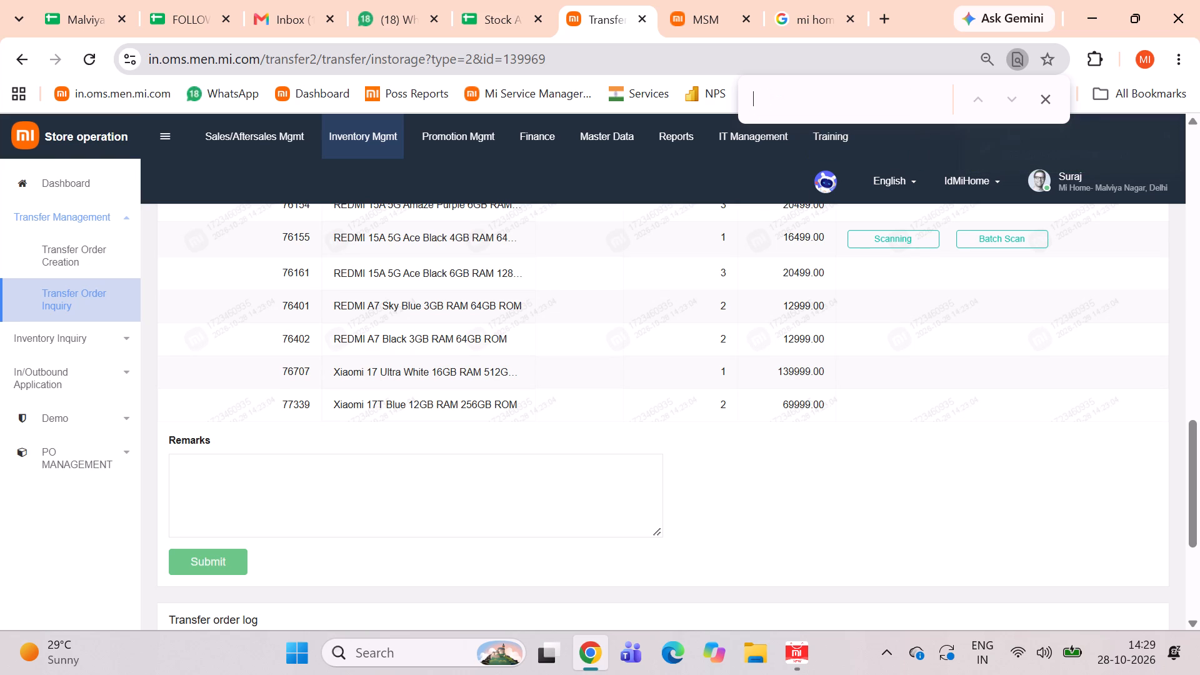
pyautogui.write('71')
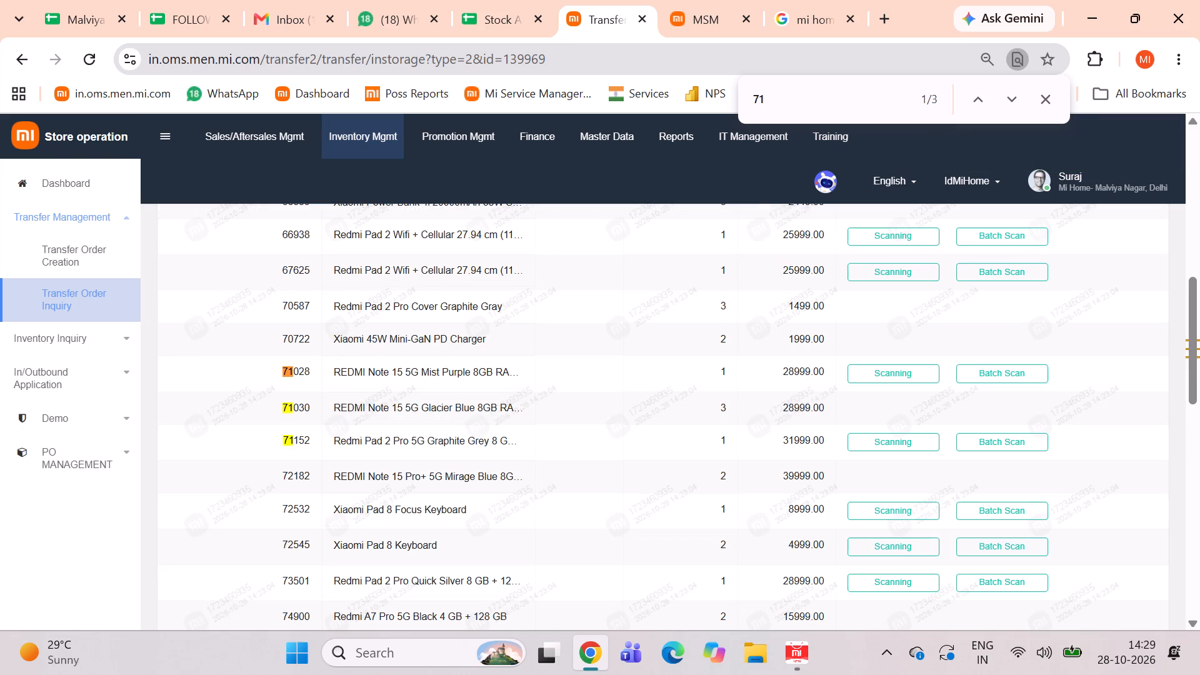
pyautogui.write('028')
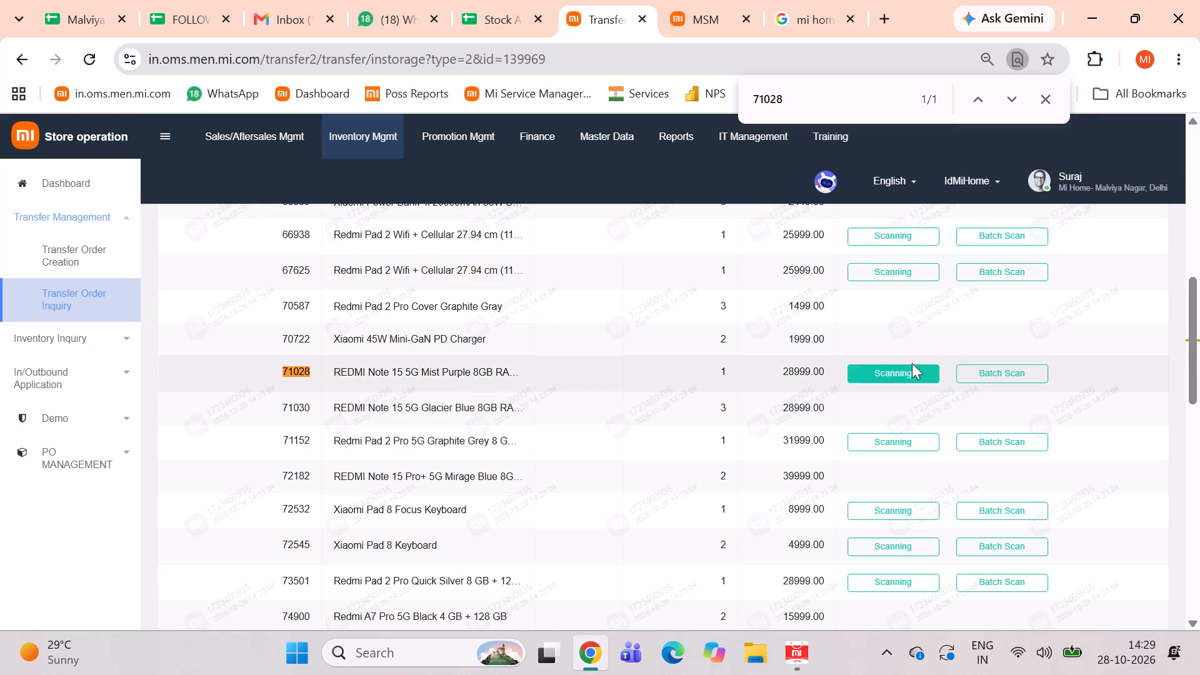
pyautogui.click(904, 366)
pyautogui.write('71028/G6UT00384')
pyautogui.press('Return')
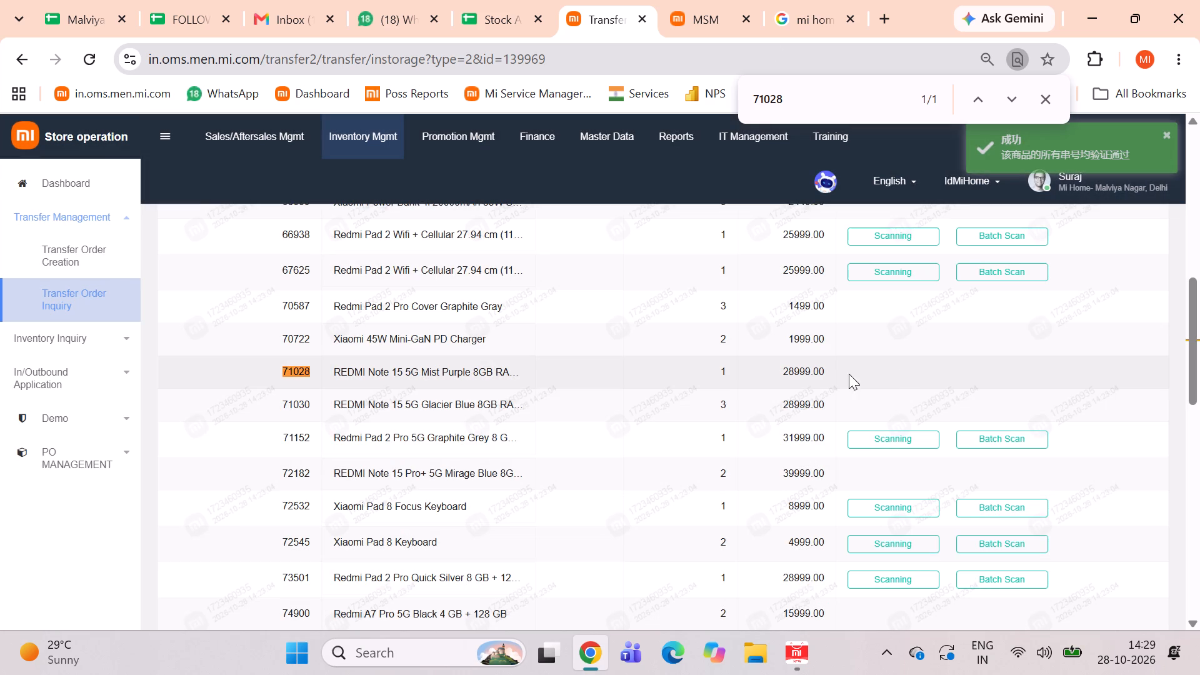
# Find commodity 76150, the REDMI 15A 5G Awesome Blue 4GB, and scan in serial number 76150/G6WH21859.
pyautogui.click(804, 98)
pyautogui.press('BackSpace')
pyautogui.press('BackSpace')
pyautogui.press('BackSpace')
pyautogui.press('BackSpace')
pyautogui.press('BackSpace')
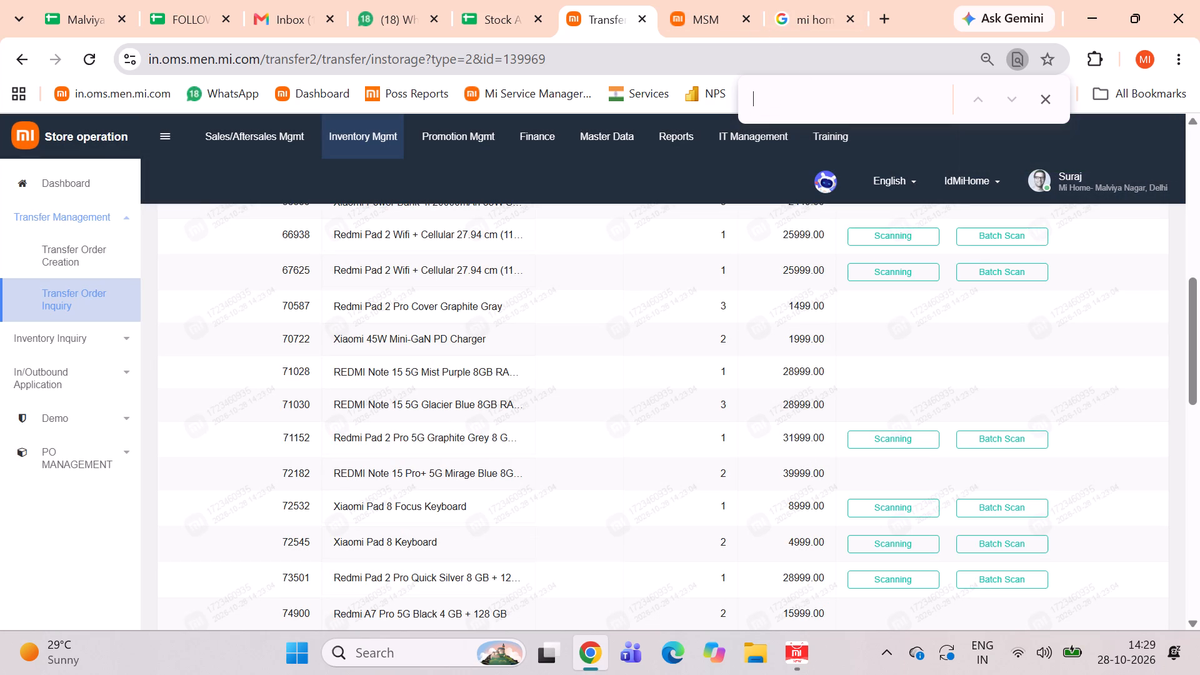
pyautogui.press('BackSpace')
pyautogui.write('76')
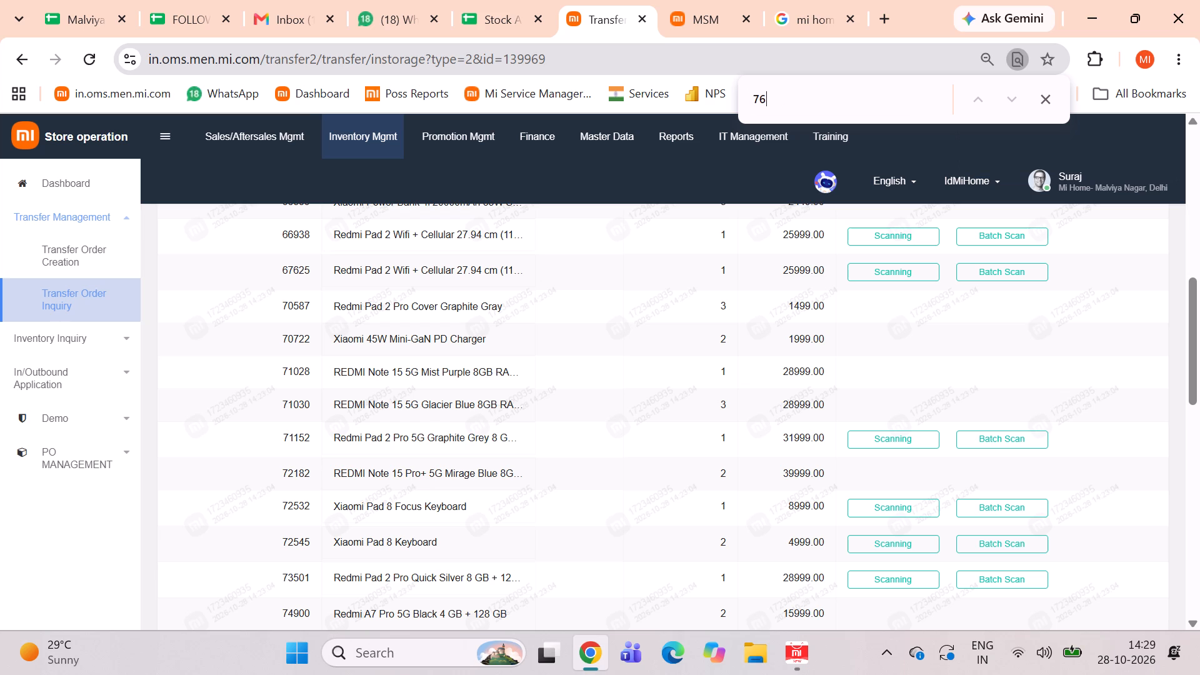
pyautogui.write('150')
pyautogui.click(882, 444)
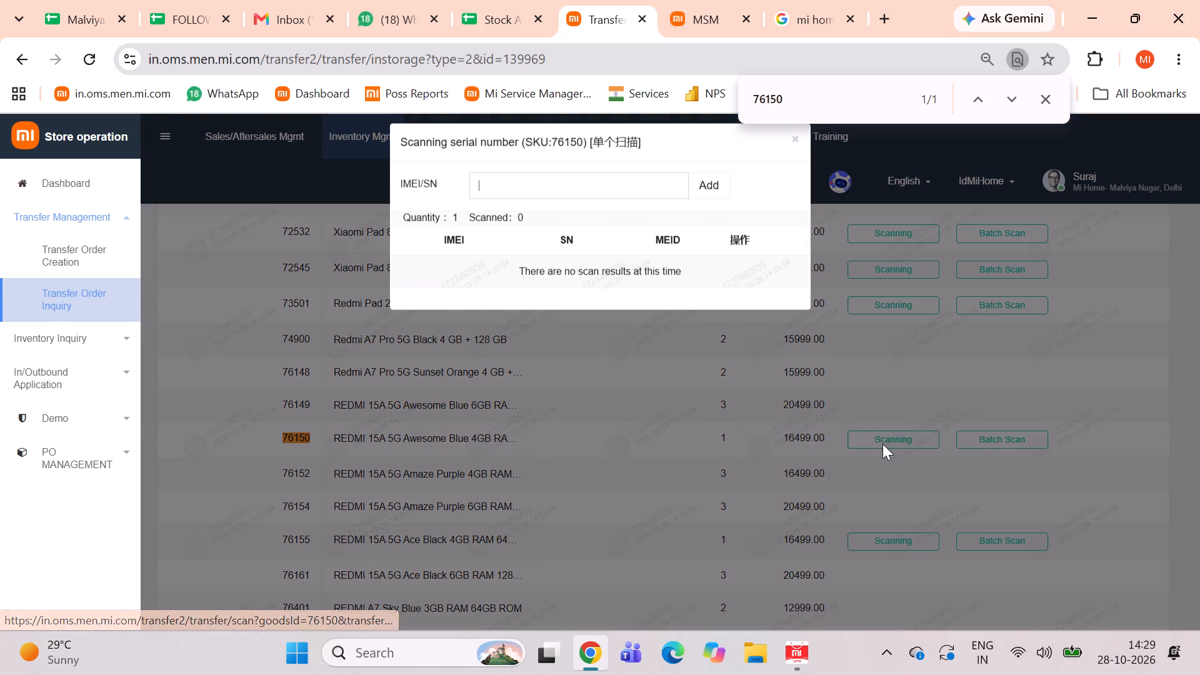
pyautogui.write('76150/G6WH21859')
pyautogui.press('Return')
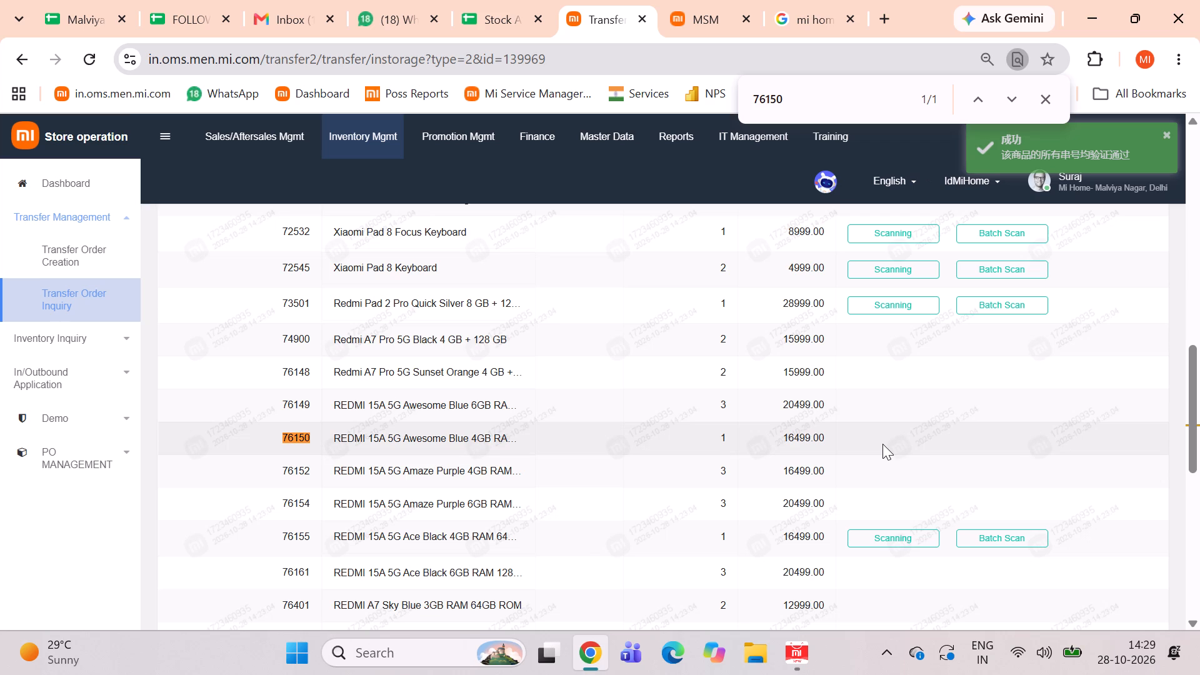
# Find commodity 76155, the REDMI 15A 5G Ace Black 4GB, and scan in serial number 76155/G6WM02461.
pyautogui.click(826, 107)
pyautogui.press('BackSpace')
pyautogui.press('BackSpace')
pyautogui.press('BackSpace')
pyautogui.press('BackSpace')
pyautogui.press('BackSpace')
pyautogui.press('BackSpace')
pyautogui.press('BackSpace')
pyautogui.press('BackSpace')
pyautogui.press('BackSpace')
pyautogui.press('BackSpace')
pyautogui.press('BackSpace')
pyautogui.press('BackSpace')
pyautogui.press('BackSpace')
pyautogui.press('BackSpace')
pyautogui.press('BackSpace')
pyautogui.write('76')
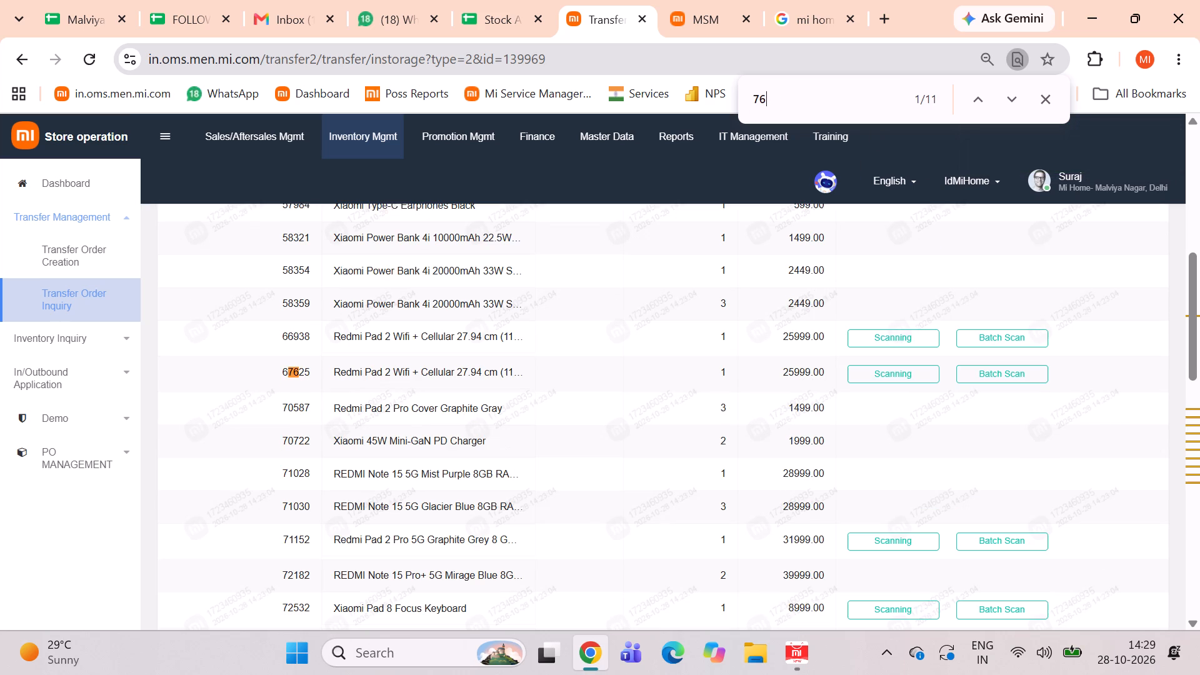
pyautogui.write('155')
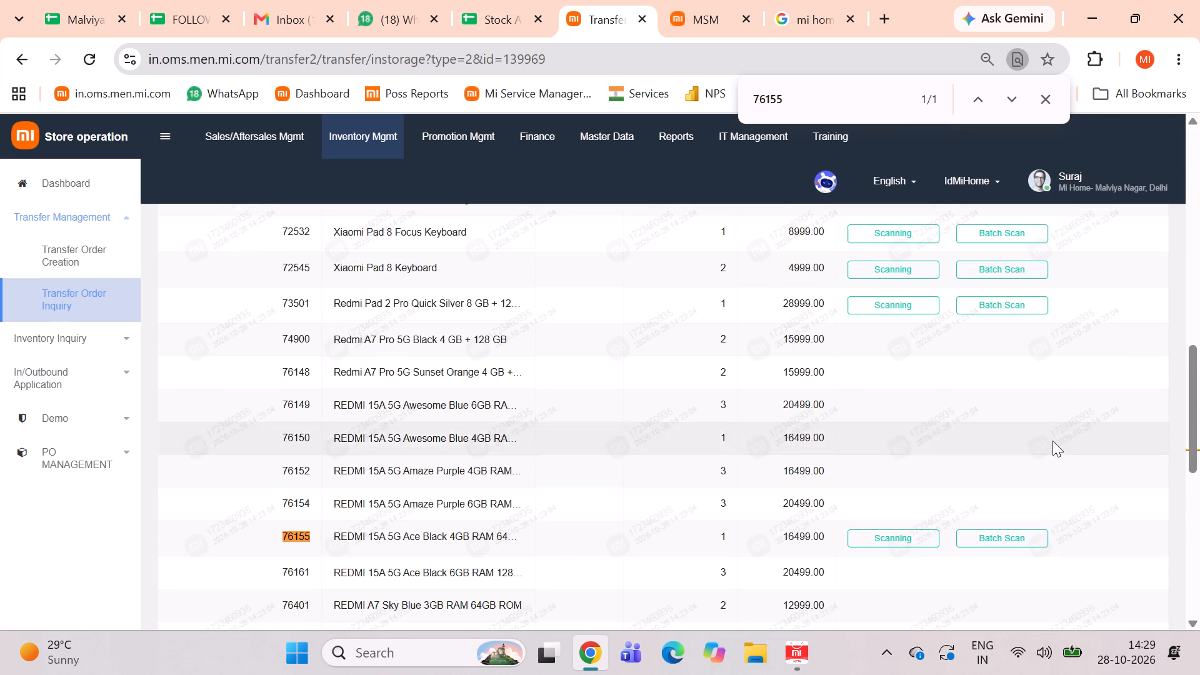
pyautogui.click(886, 536)
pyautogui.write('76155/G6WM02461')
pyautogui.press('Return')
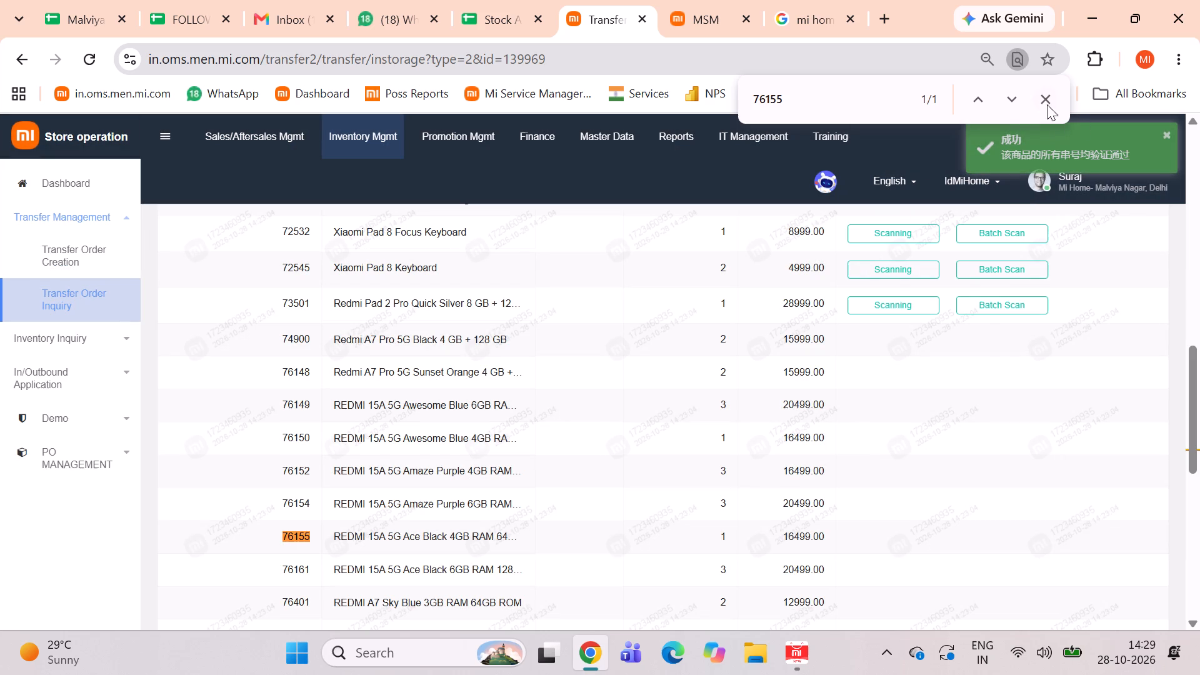
pyautogui.click(1049, 103)
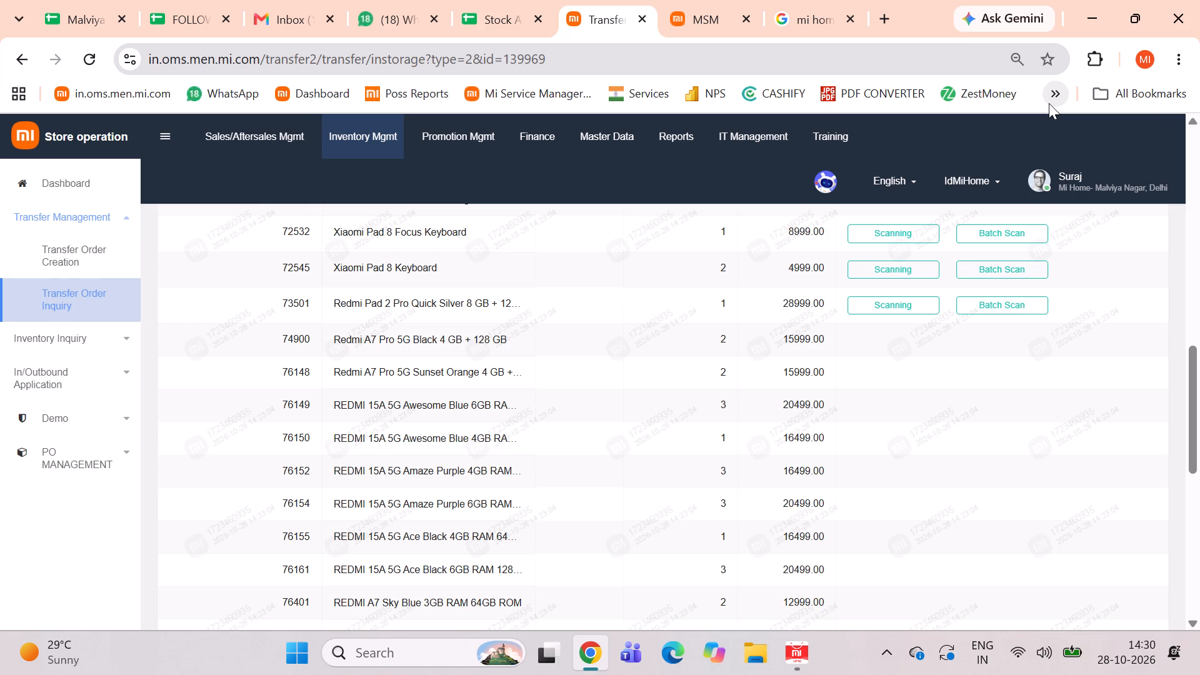
# Scan in serial number 72532/U6SD00681 for commodity 72532, the Xiaomi Pad 8 Focus Keyboard.
pyautogui.click(910, 239)
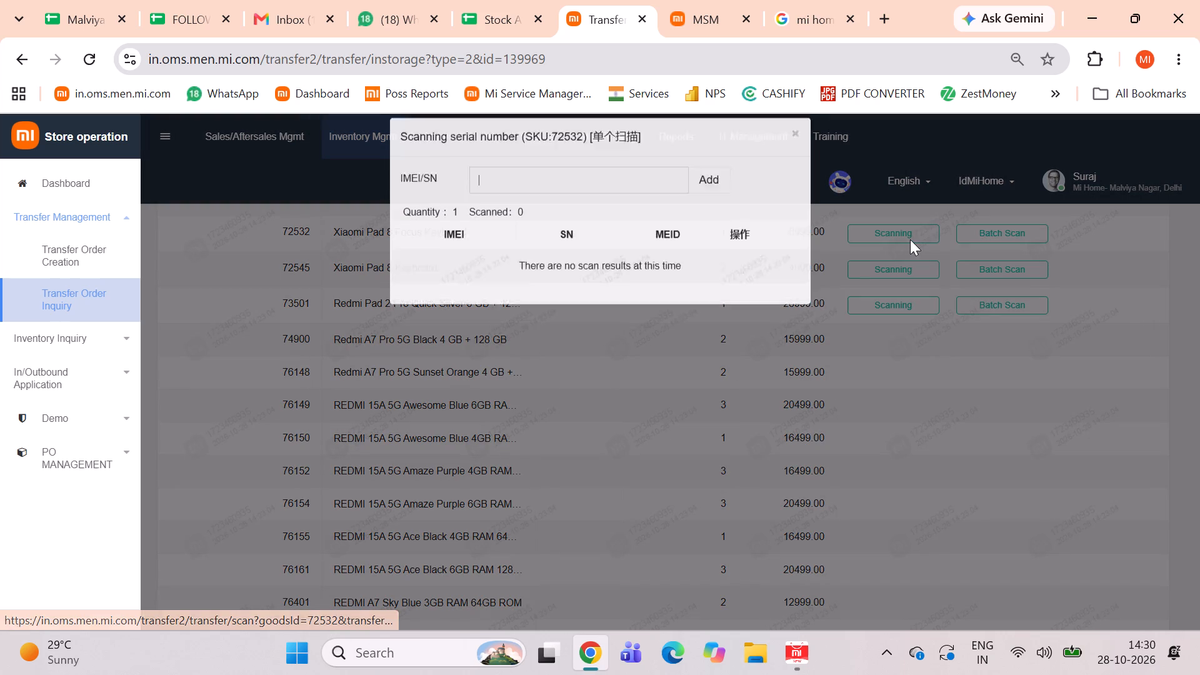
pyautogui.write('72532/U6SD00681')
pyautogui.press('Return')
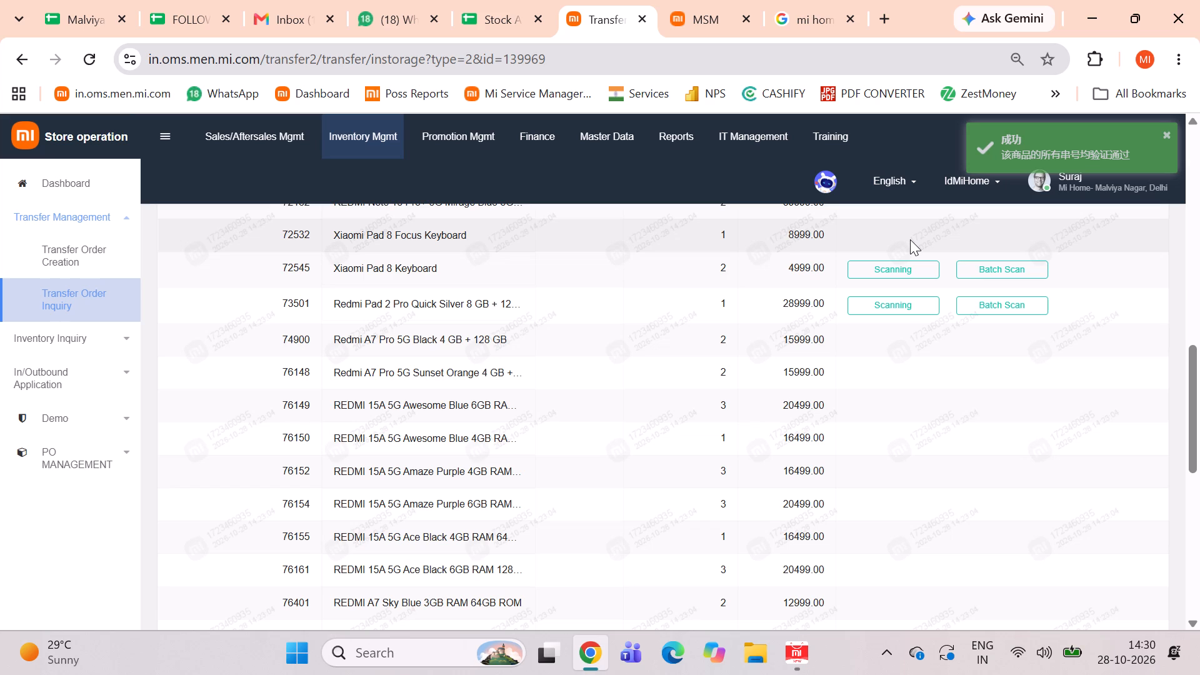
# Scan in serial numbers 72545/T6SH01334 and 72545/T6SH00421 for commodity 72545, the Xiaomi Pad 8 Keyboard.
pyautogui.click(895, 277)
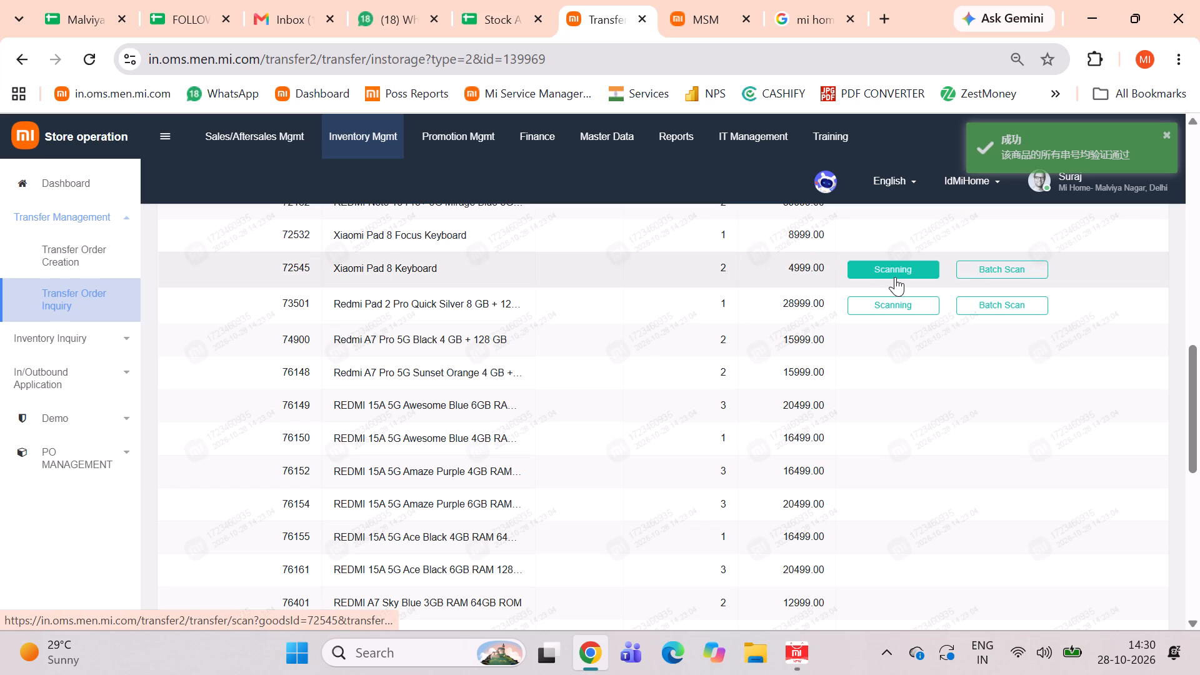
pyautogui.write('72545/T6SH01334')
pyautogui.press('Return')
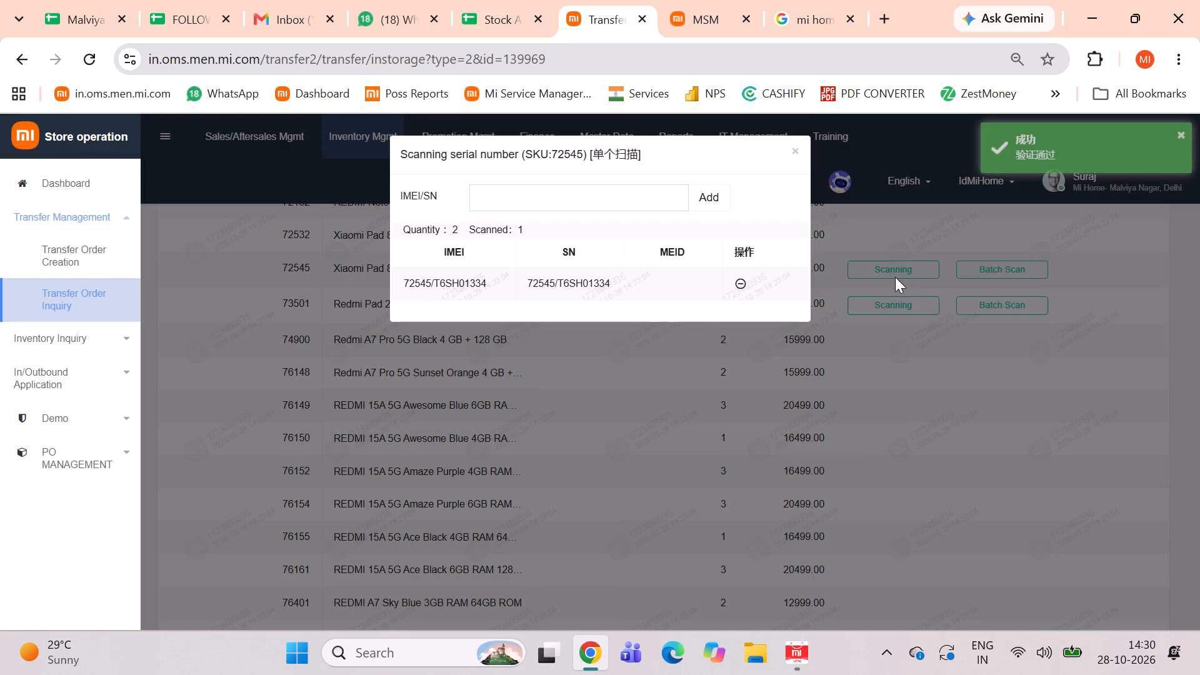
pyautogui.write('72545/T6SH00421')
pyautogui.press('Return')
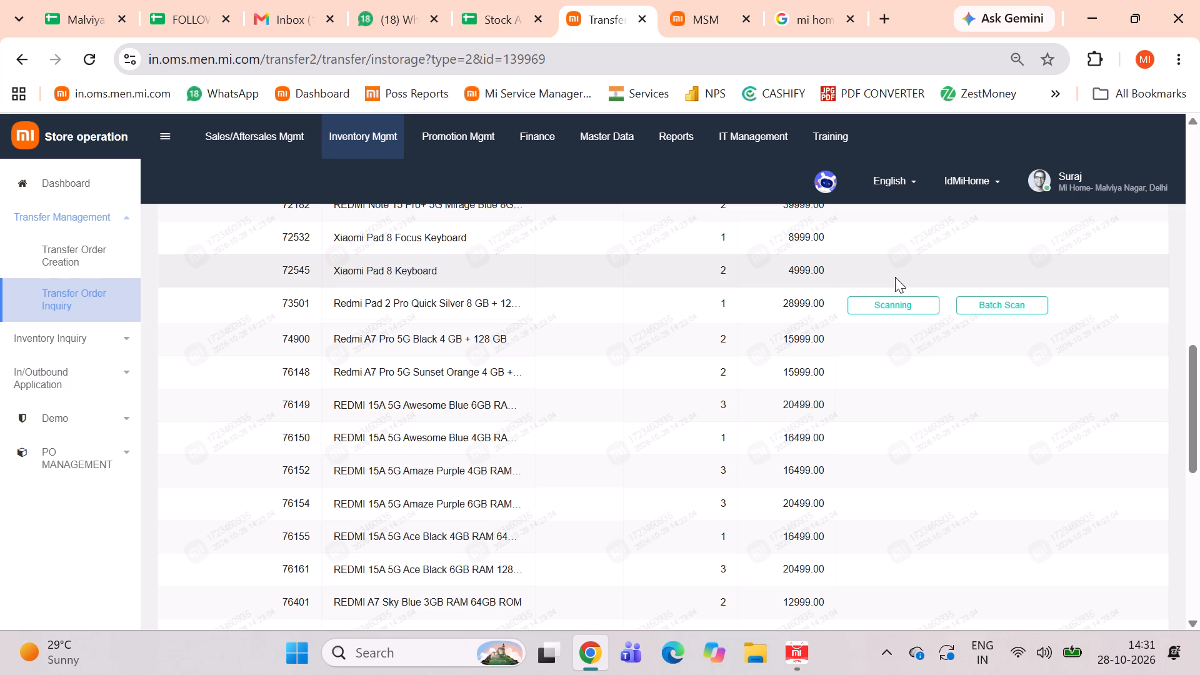
# Find commodity 66938, the Redmi Pad 2 Wifi + Cellular, and scan in serial number 66938/G6WM02610.
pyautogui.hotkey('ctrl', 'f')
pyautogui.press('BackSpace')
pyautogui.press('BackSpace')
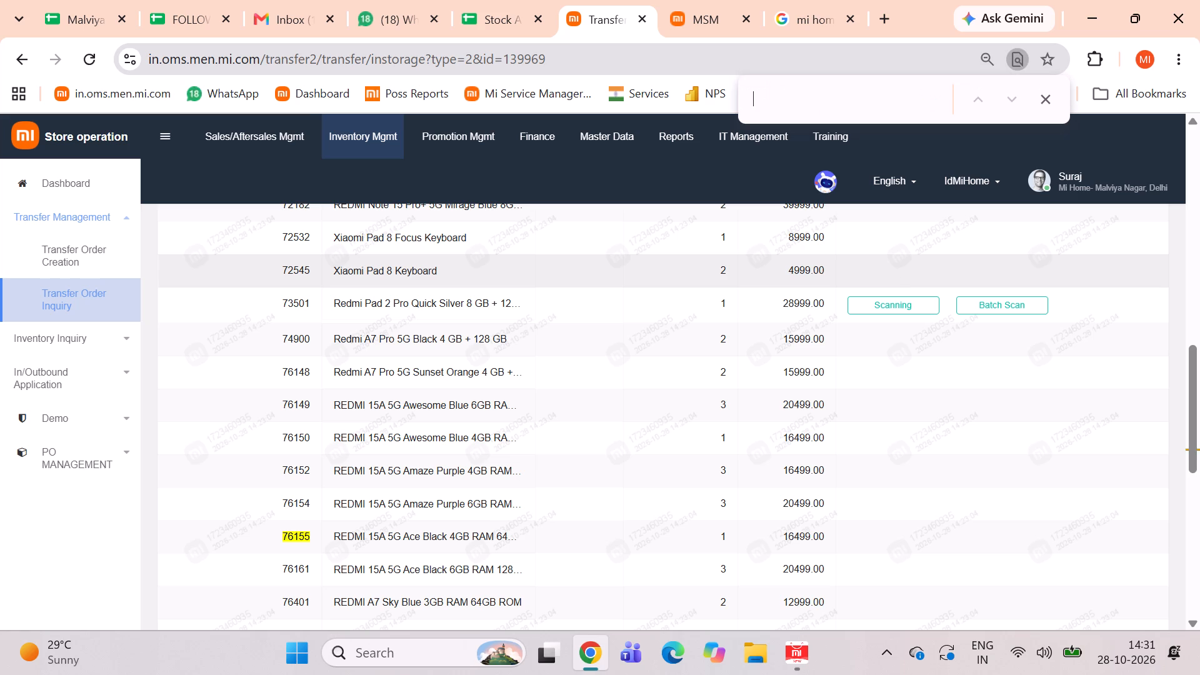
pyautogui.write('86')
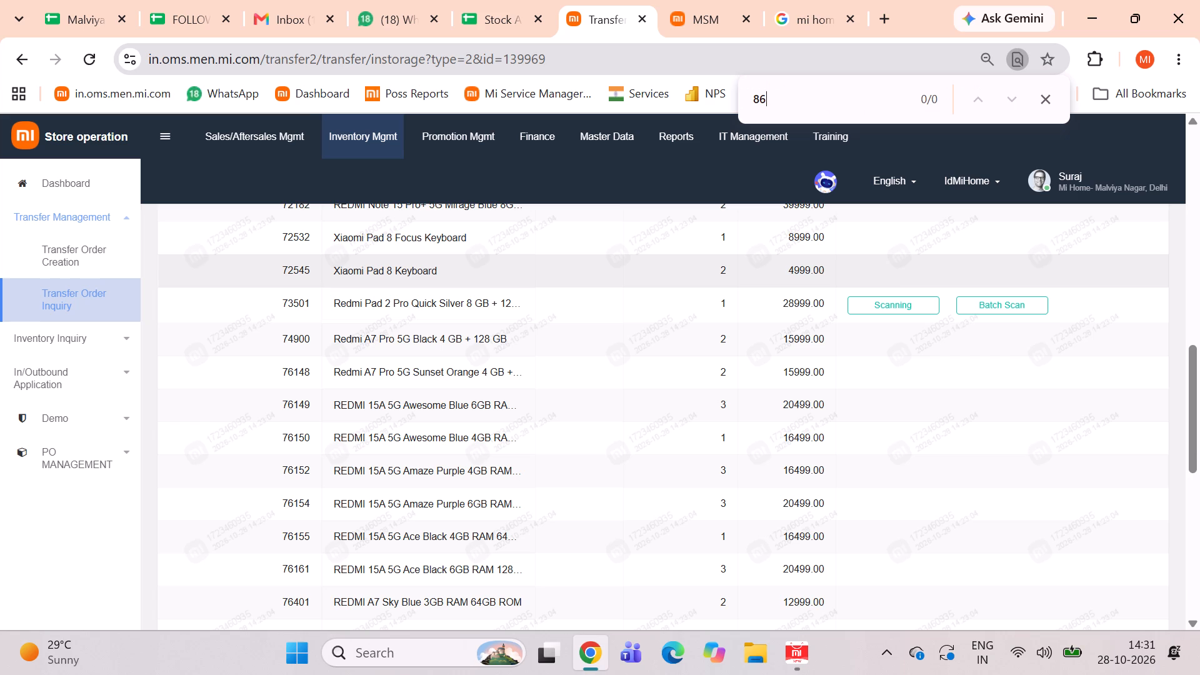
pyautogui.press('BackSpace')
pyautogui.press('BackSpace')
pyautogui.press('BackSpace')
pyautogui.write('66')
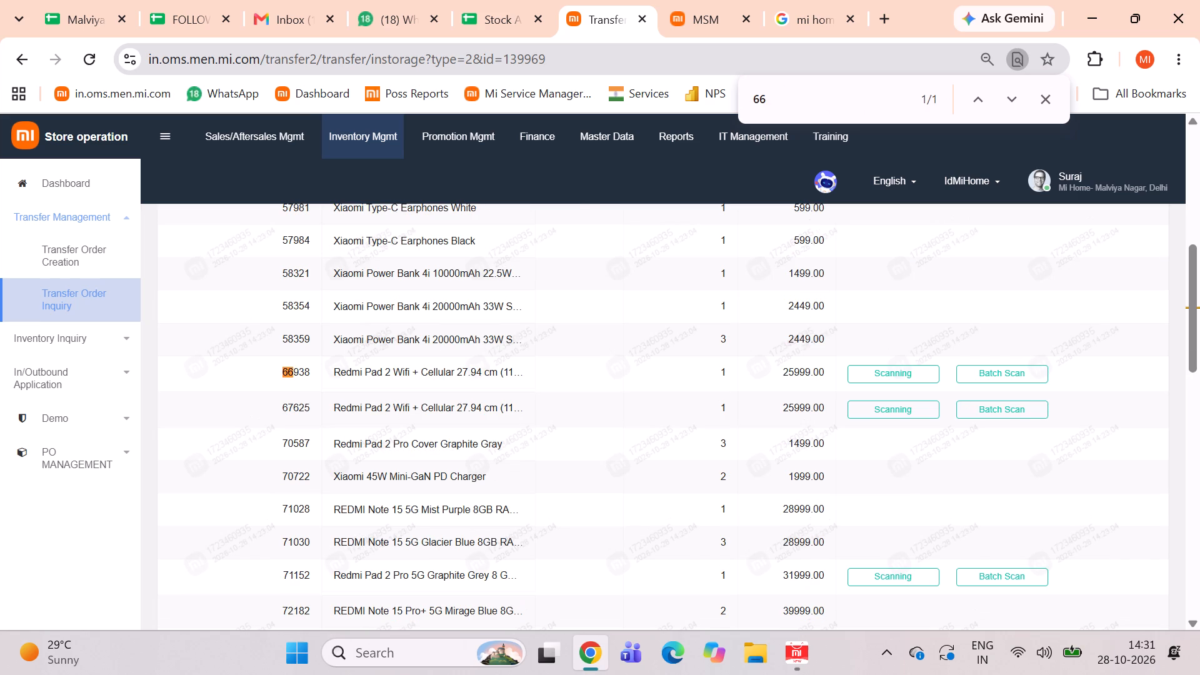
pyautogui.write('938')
pyautogui.click(931, 375)
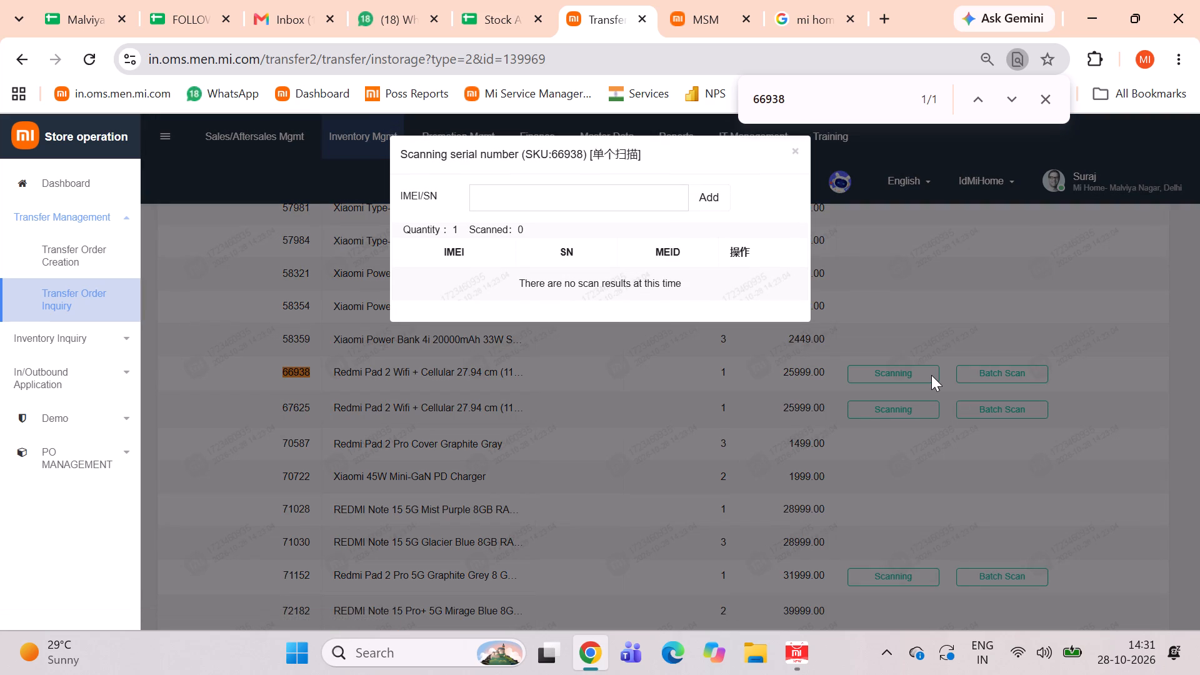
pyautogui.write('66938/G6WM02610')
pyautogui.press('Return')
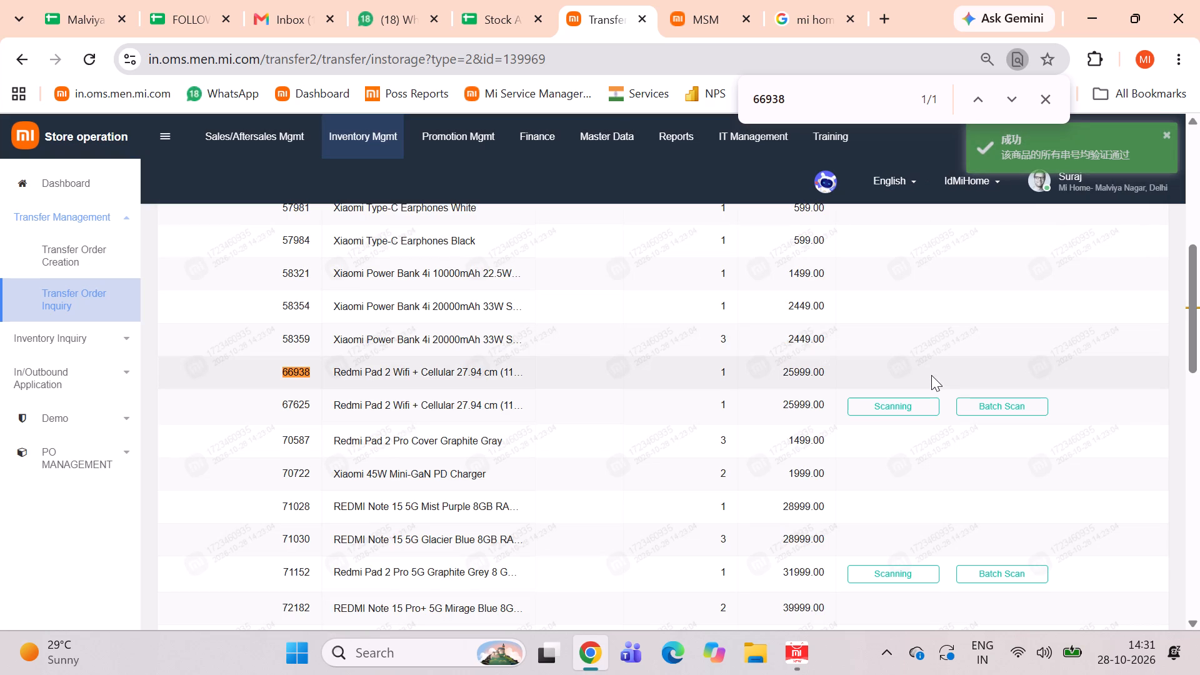
# Find commodity 67625, the other Redmi Pad 2 Wifi + Cellular, and scan in serial number 67625/G6WT00440.
pyautogui.click(816, 106)
pyautogui.press('BackSpace')
pyautogui.press('BackSpace')
pyautogui.press('BackSpace')
pyautogui.press('BackSpace')
pyautogui.press('BackSpace')
pyautogui.press('BackSpace')
pyautogui.press('BackSpace')
pyautogui.press('BackSpace')
pyautogui.press('BackSpace')
pyautogui.press('BackSpace')
pyautogui.press('BackSpace')
pyautogui.press('BackSpace')
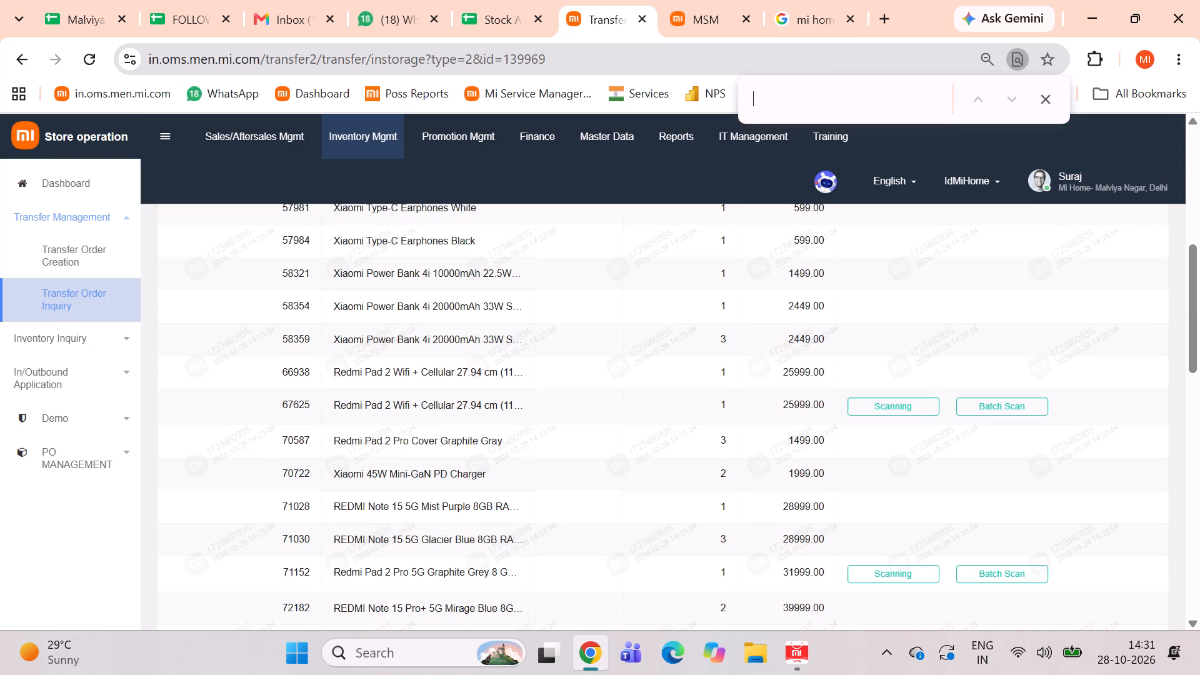
pyautogui.write('67')
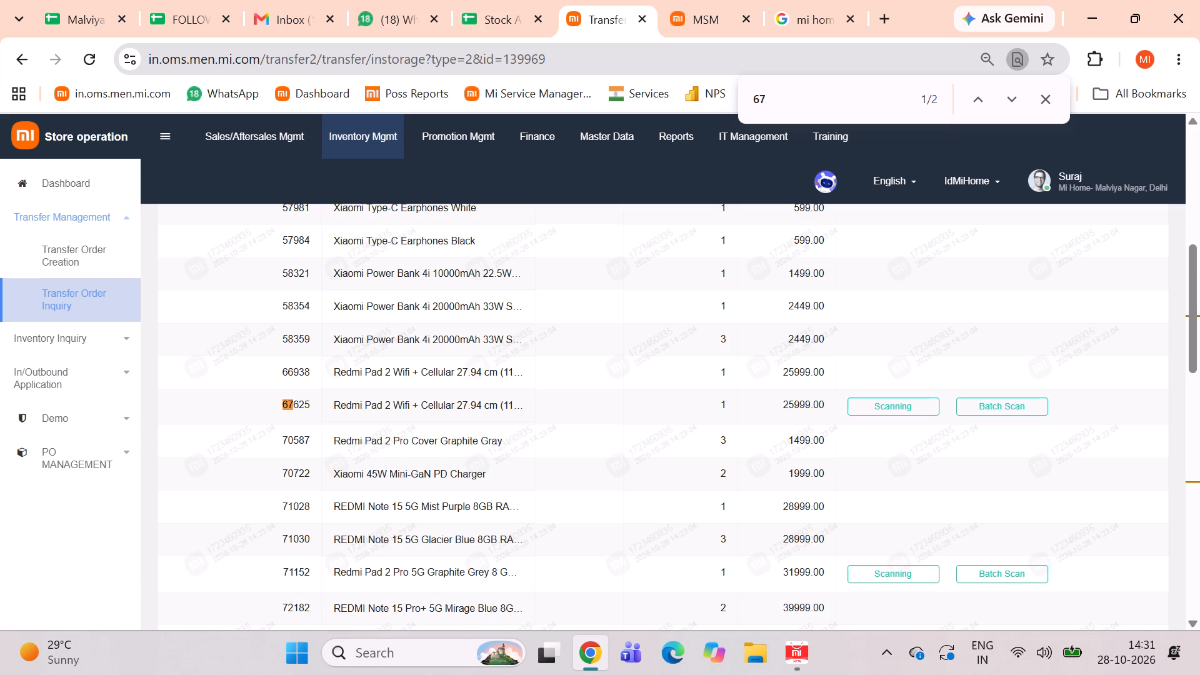
pyautogui.write('625')
pyautogui.click(884, 412)
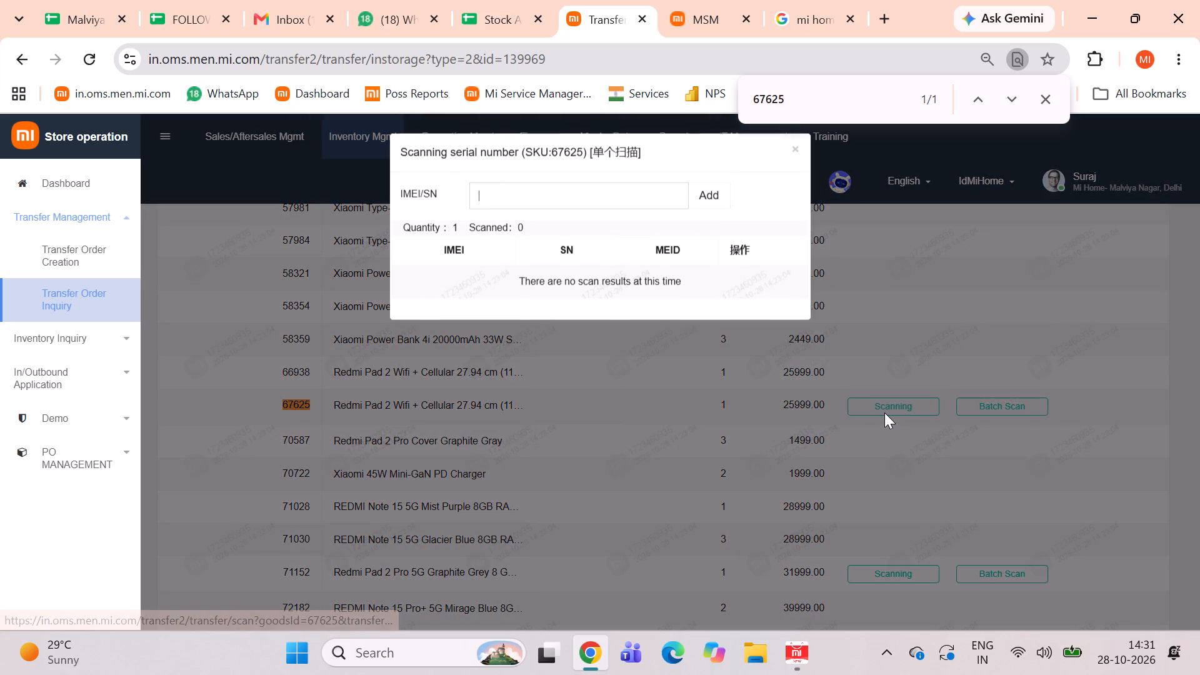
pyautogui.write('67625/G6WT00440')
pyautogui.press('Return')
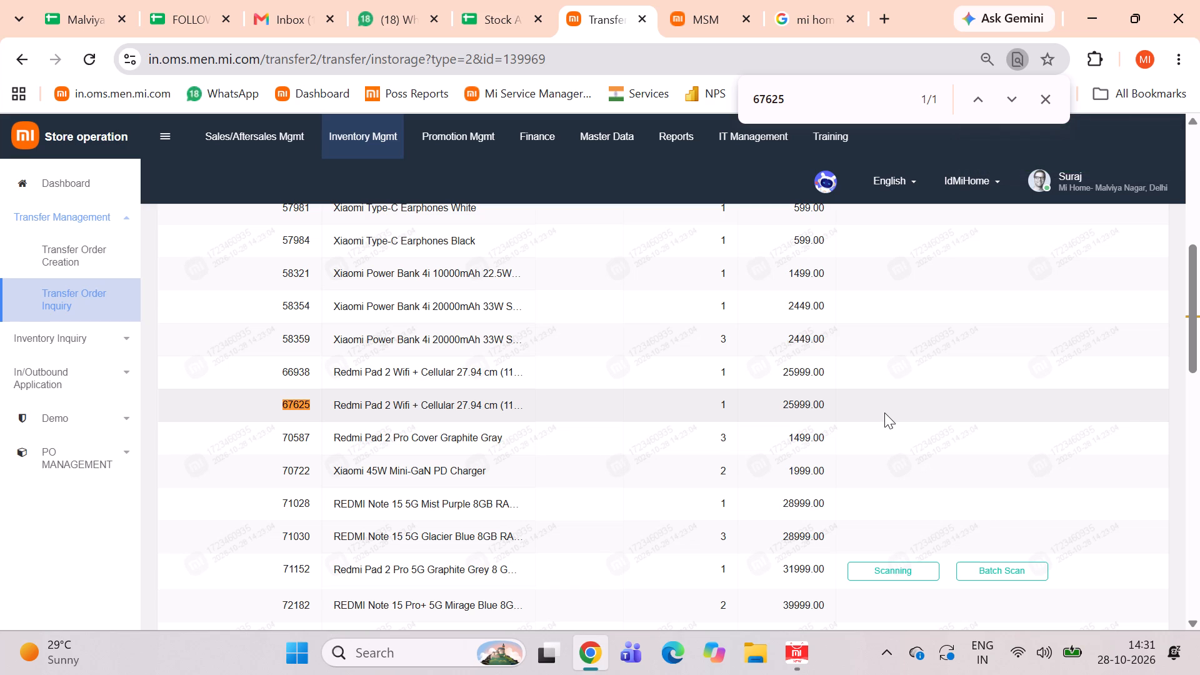
# Search the product list for commodity 70587, the Redmi Pad 2 Pro Cover Graphite Gray, and check its scanning status.
pyautogui.click(834, 111)
pyautogui.press('BackSpace')
pyautogui.press('BackSpace')
pyautogui.press('BackSpace')
pyautogui.press('BackSpace')
pyautogui.press('BackSpace')
pyautogui.press('BackSpace')
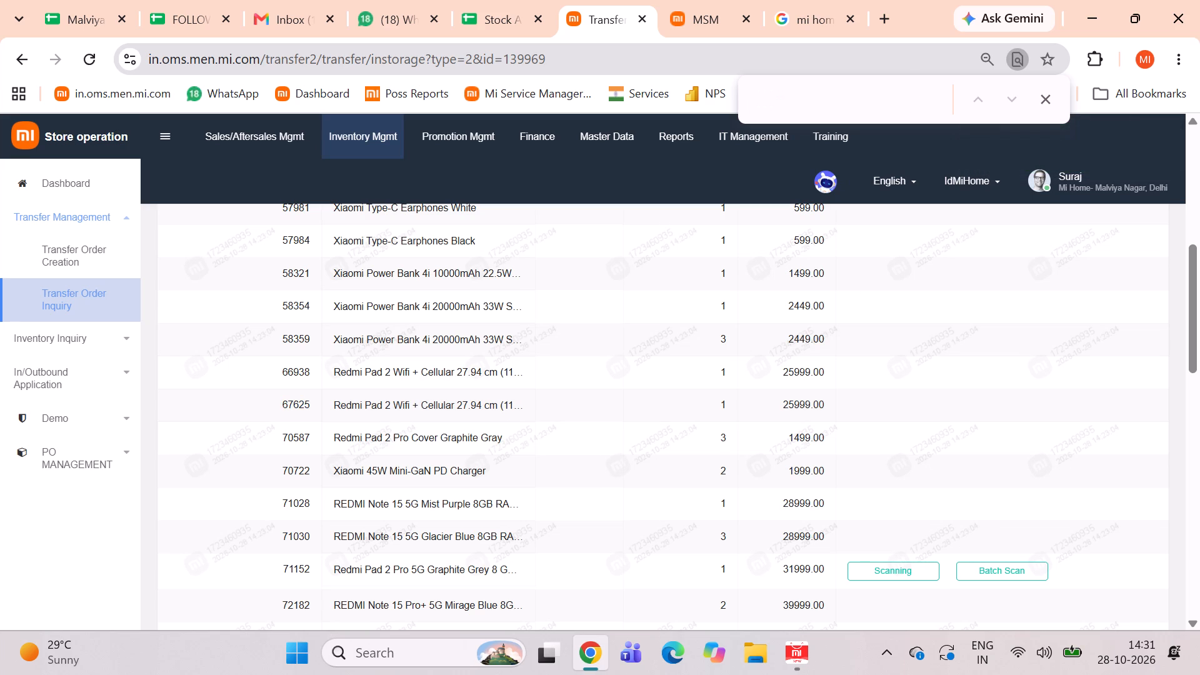
pyautogui.write('70')
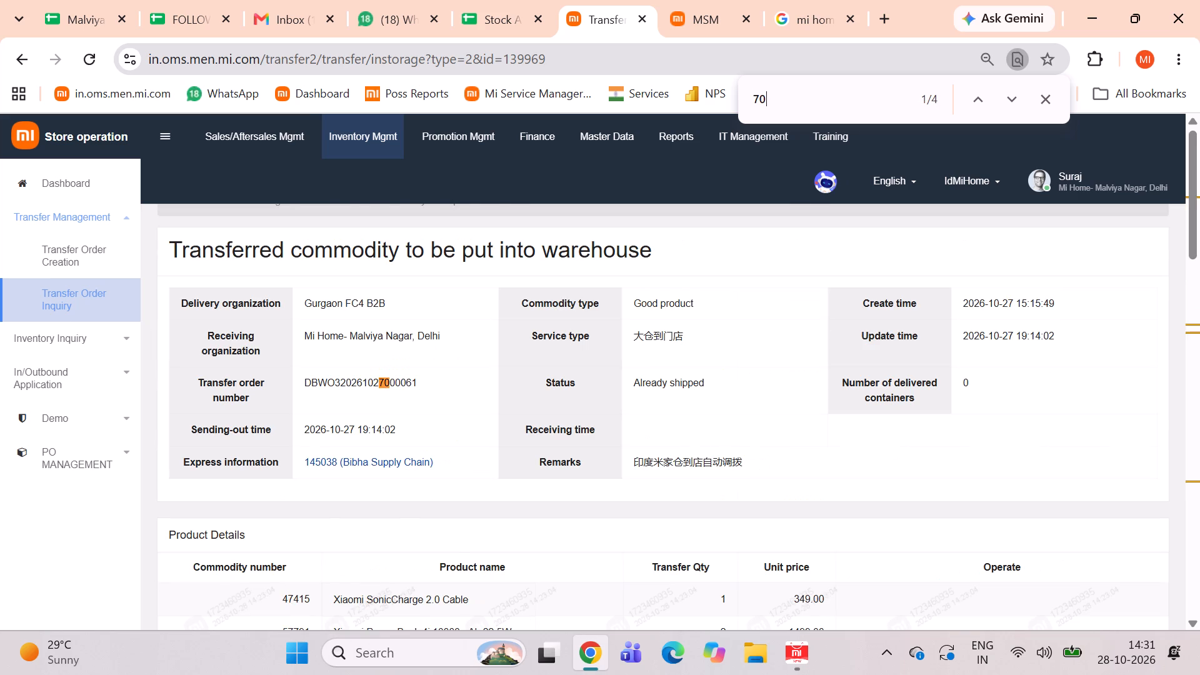
pyautogui.write('587')
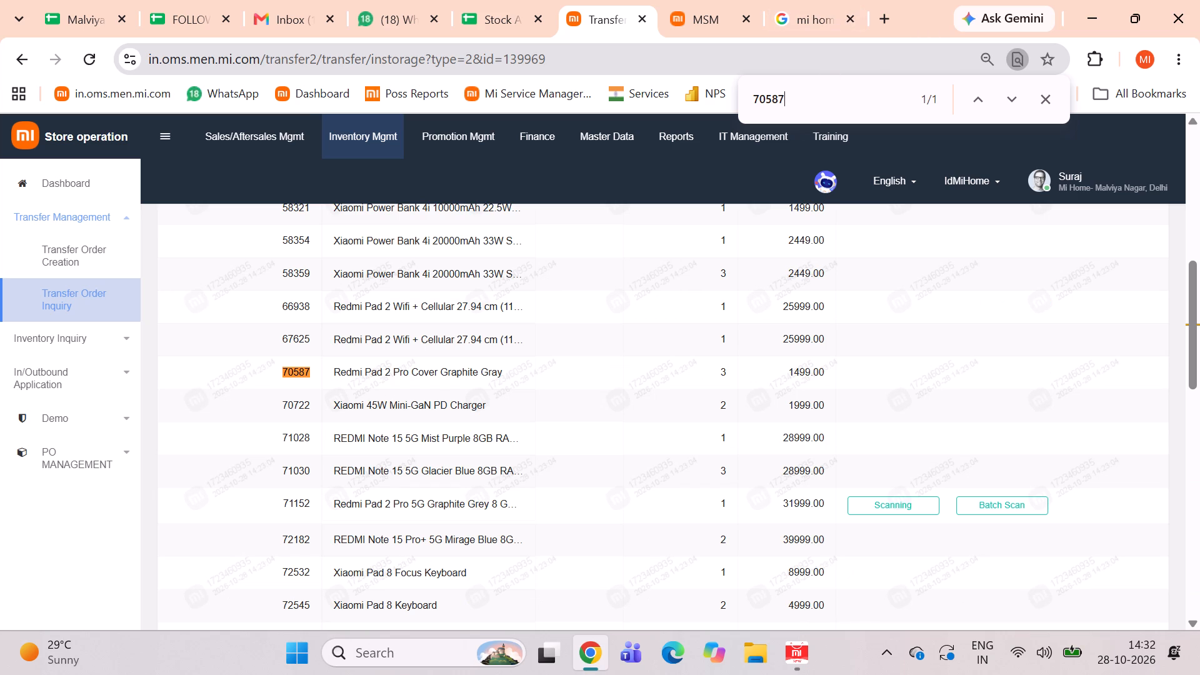
# Find commodity 71152, the Redmi Pad 2 Pro 5G Graphite Grey, and scan in serial number 71152/G6XE00778.
pyautogui.press('BackSpace')
pyautogui.press('BackSpace')
pyautogui.press('BackSpace')
pyautogui.press('BackSpace')
pyautogui.press('BackSpace')
pyautogui.press('BackSpace')
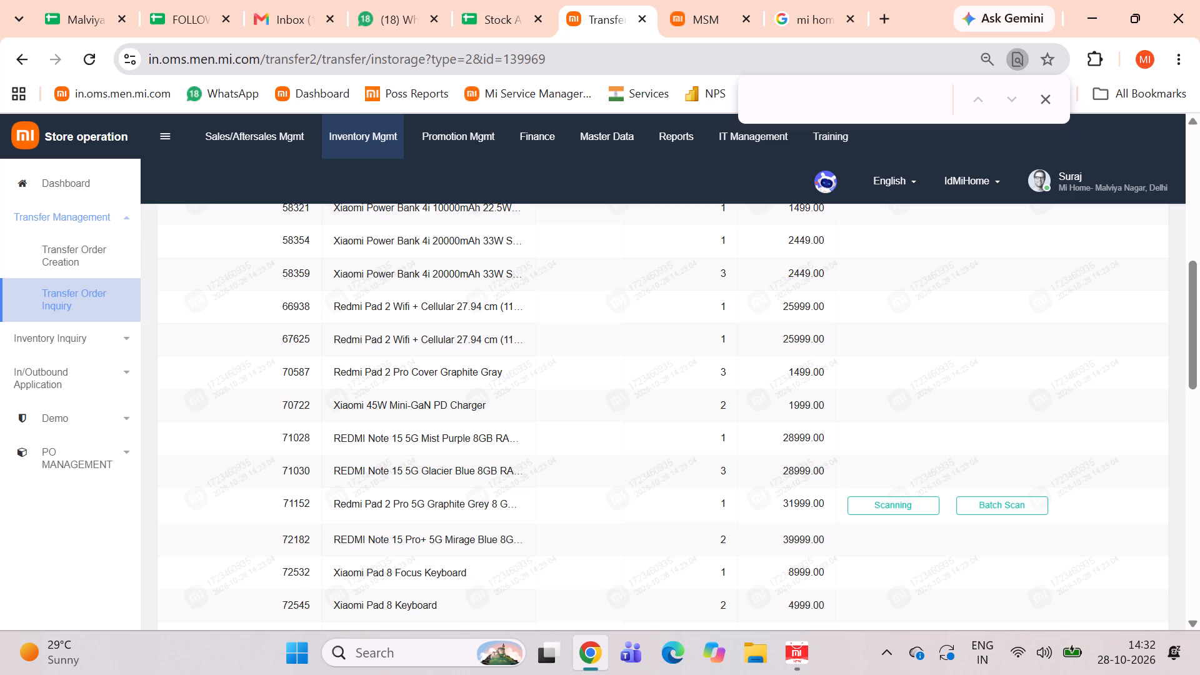
pyautogui.write('711')
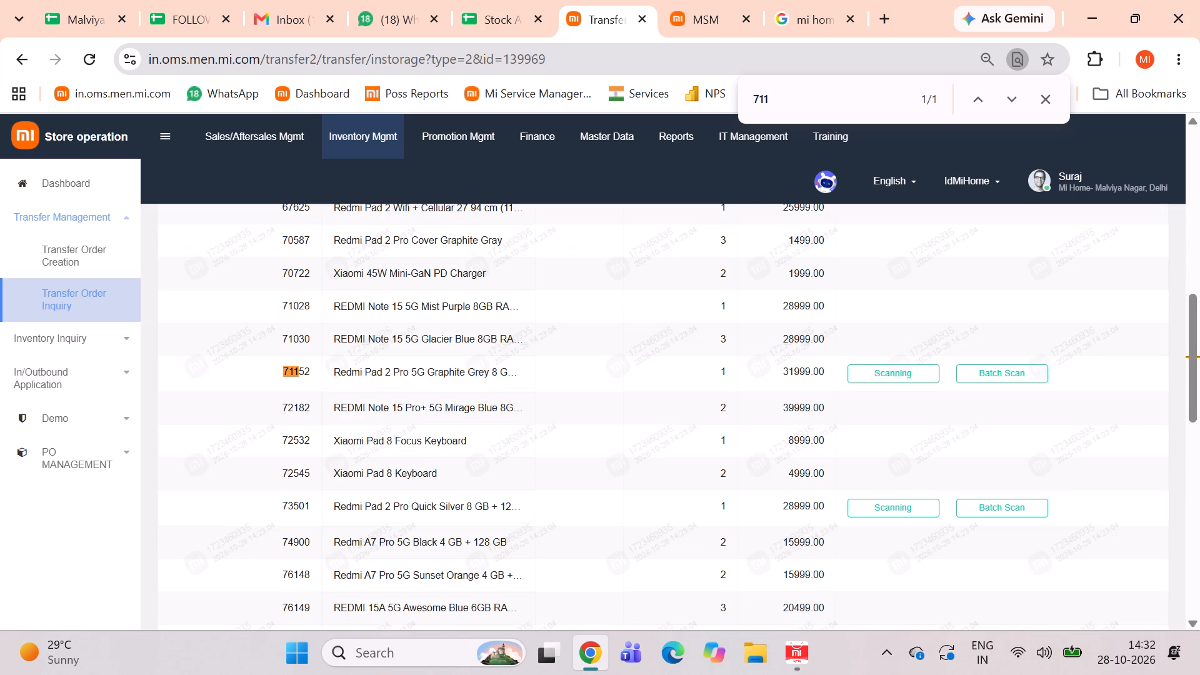
pyautogui.write('52')
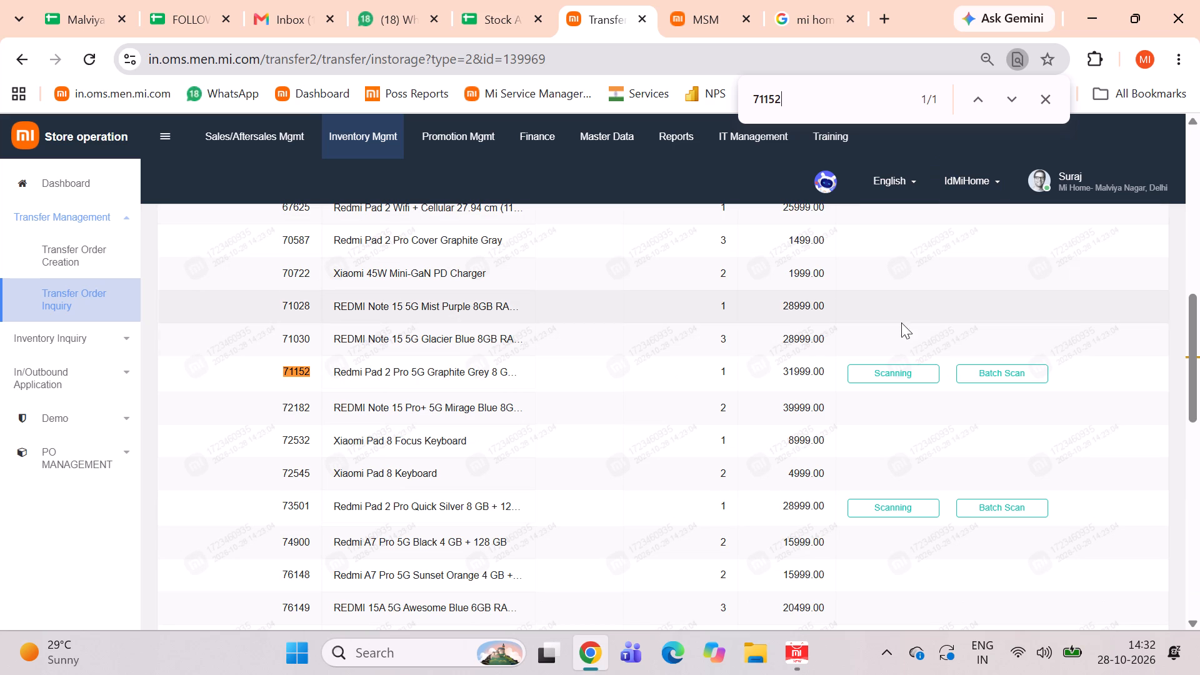
pyautogui.click(887, 375)
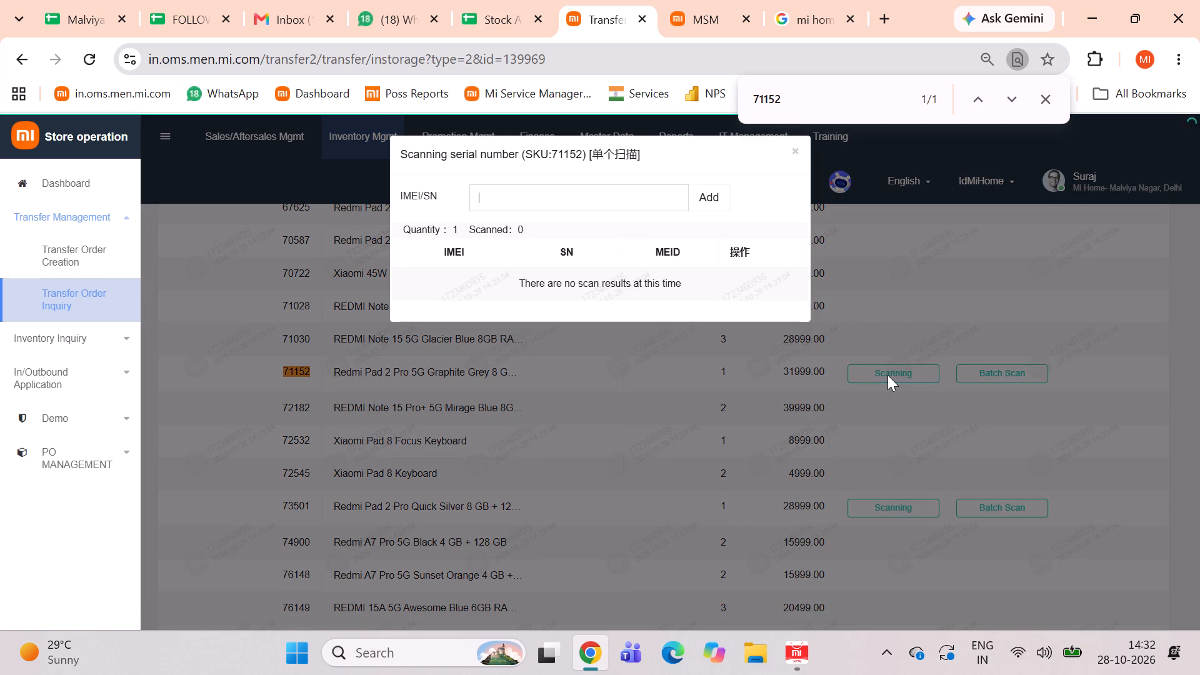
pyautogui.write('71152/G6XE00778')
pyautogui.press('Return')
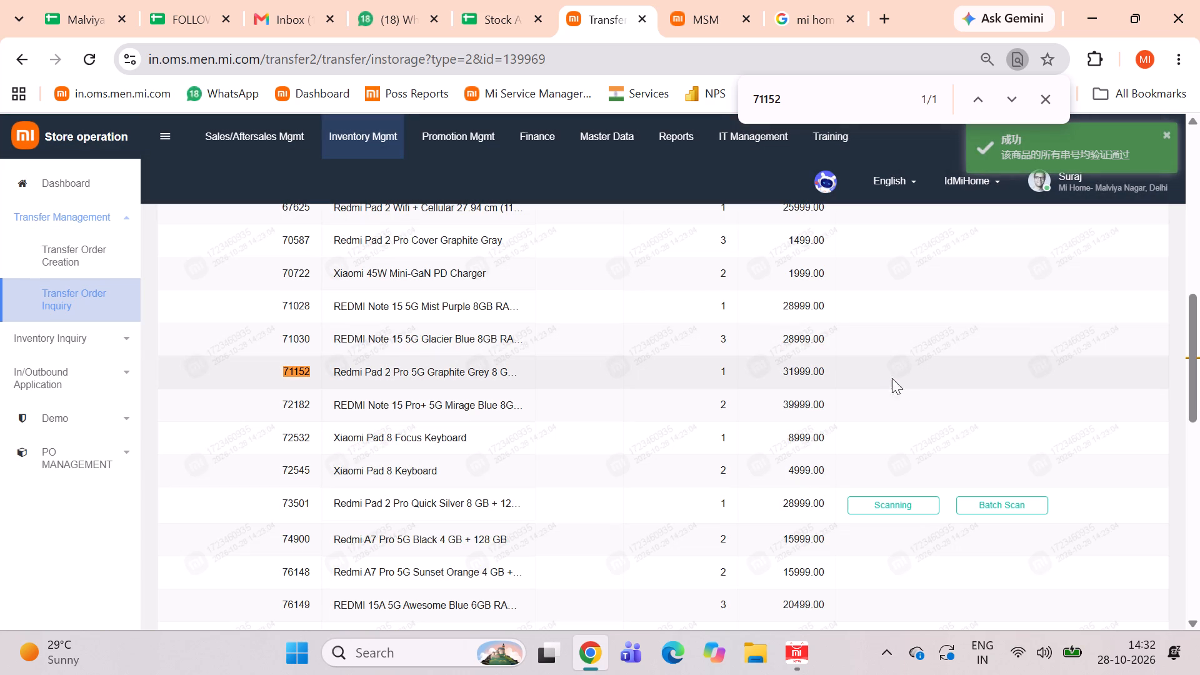
# Scan in serial number 73501/G6WM01054 for commodity 73501, the Redmi Pad 2 Pro Quick Silver.
pyautogui.click(892, 506)
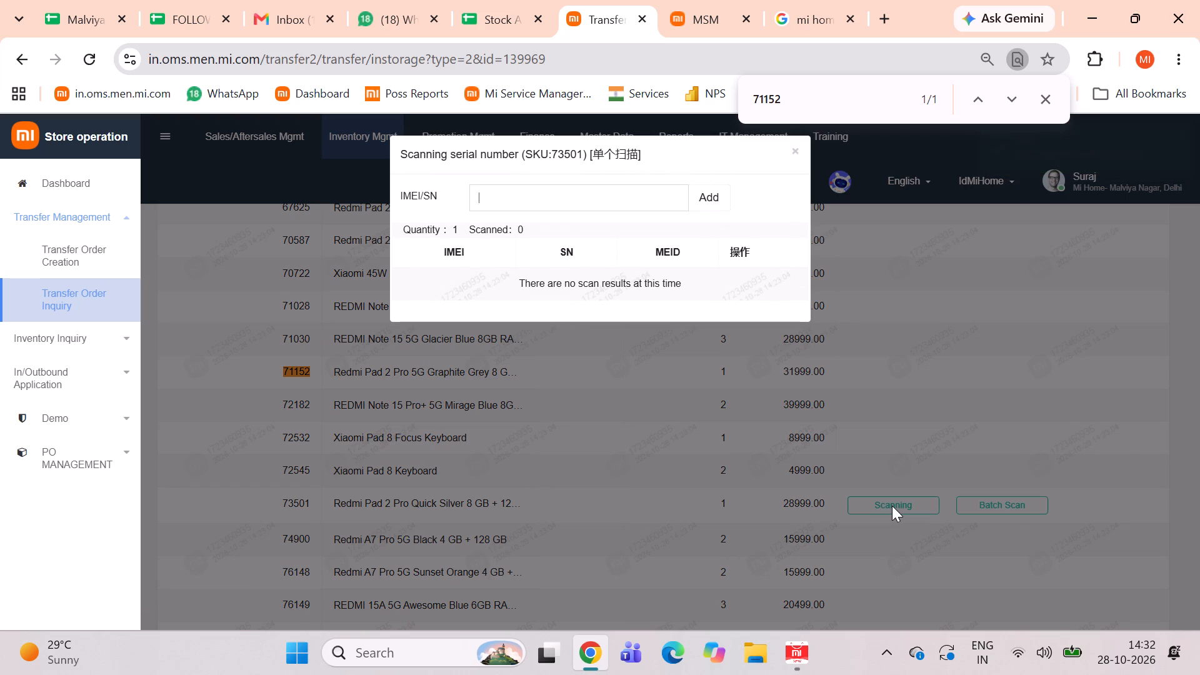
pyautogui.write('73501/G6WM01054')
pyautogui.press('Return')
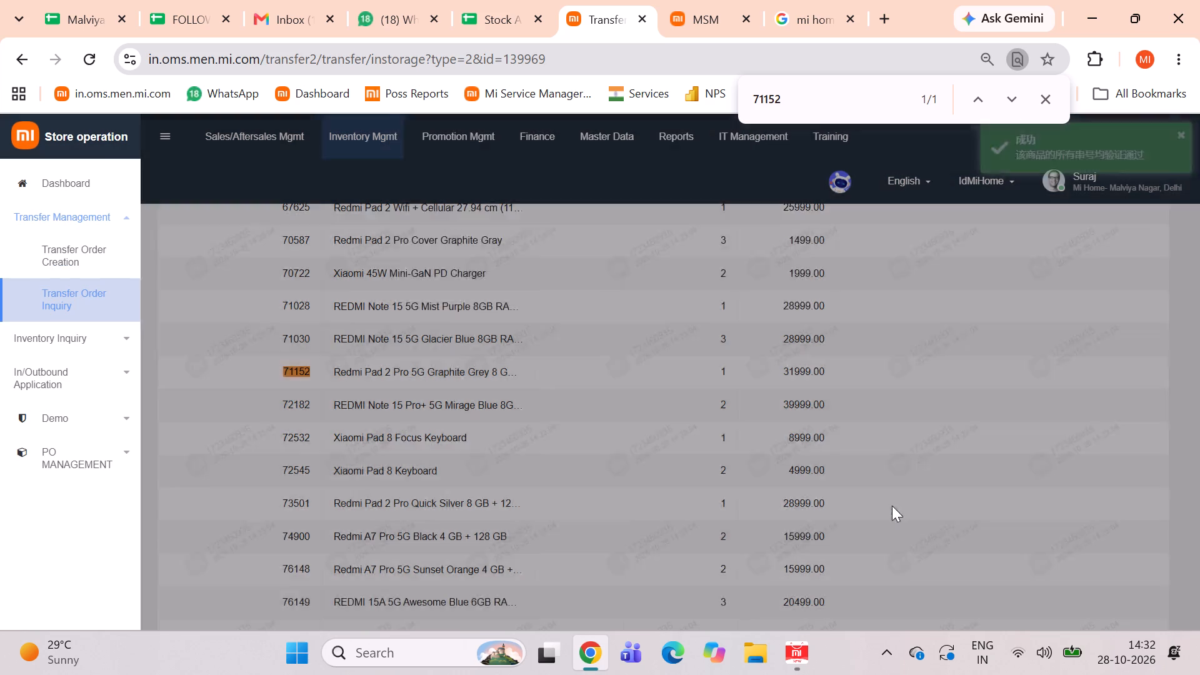
# Review every line of transfer order 139969's product details for items that still need serial numbers scanned.
pyautogui.scroll(-3, 892, 506)
pyautogui.scroll(1, 892, 506)
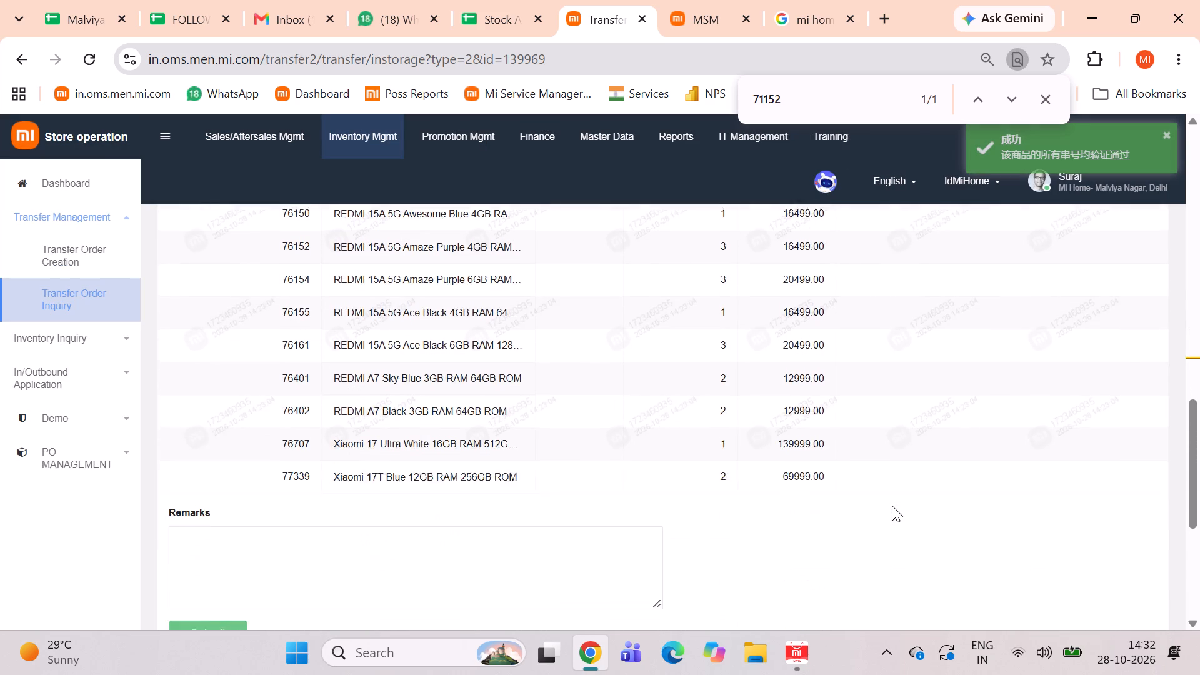
pyautogui.scroll(2, 892, 506)
pyautogui.scroll(-2, 892, 506)
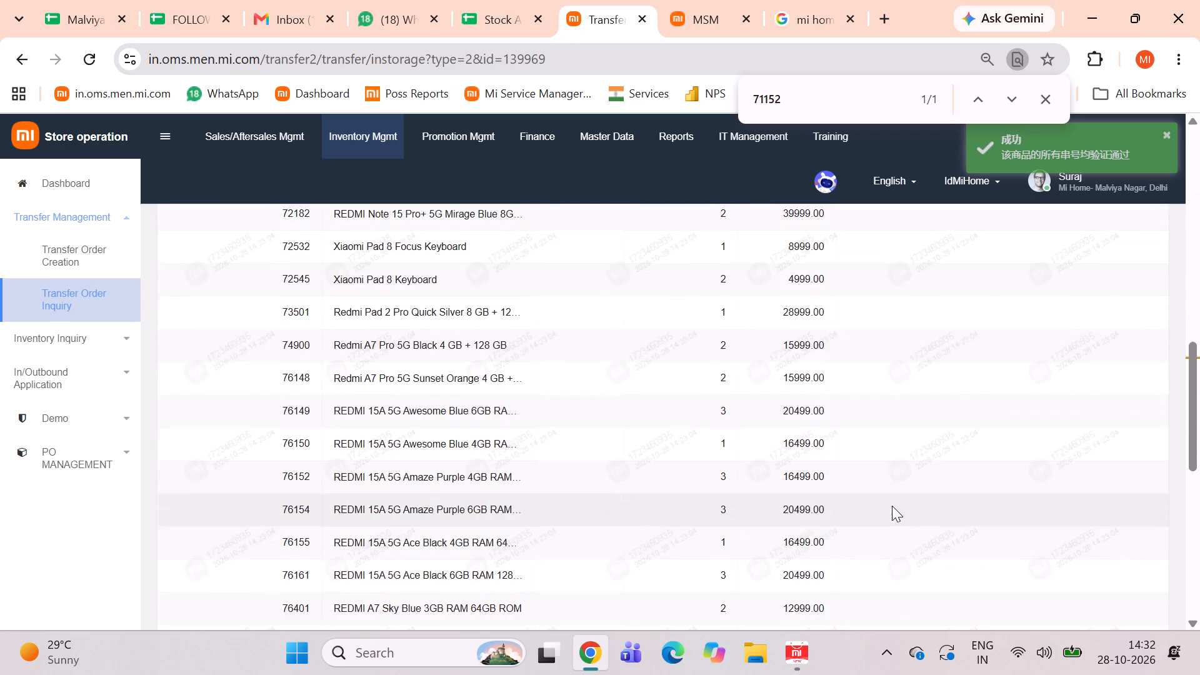
pyautogui.scroll(-3, 892, 506)
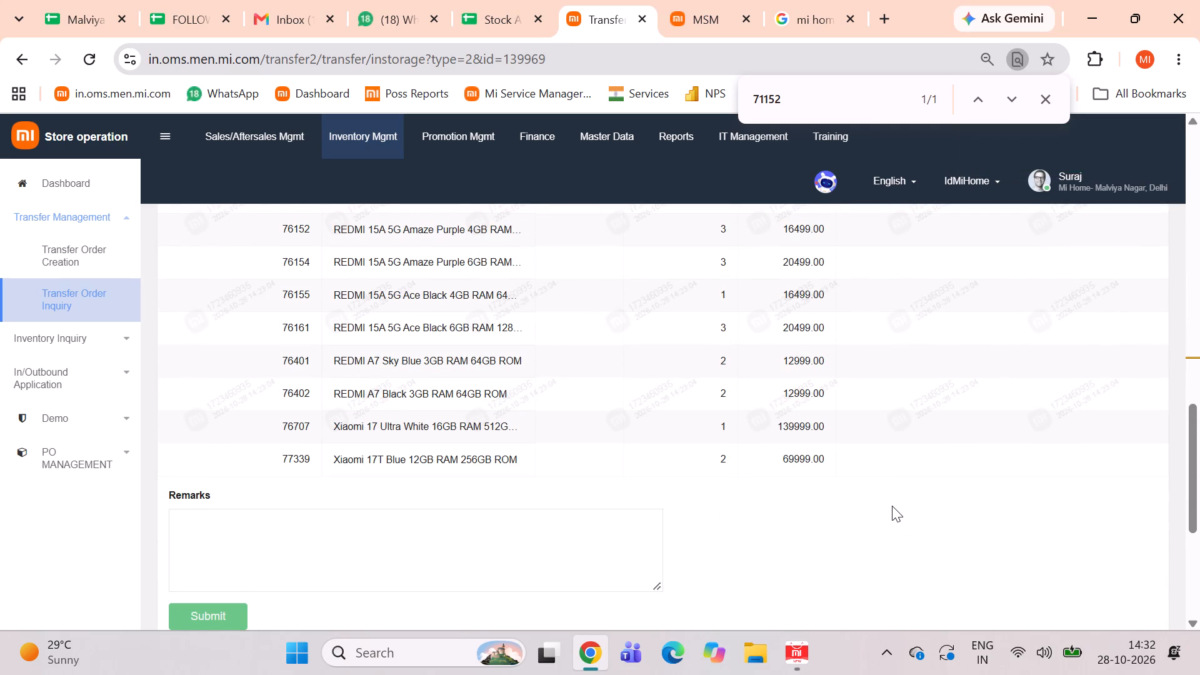
pyautogui.scroll(3, 892, 506)
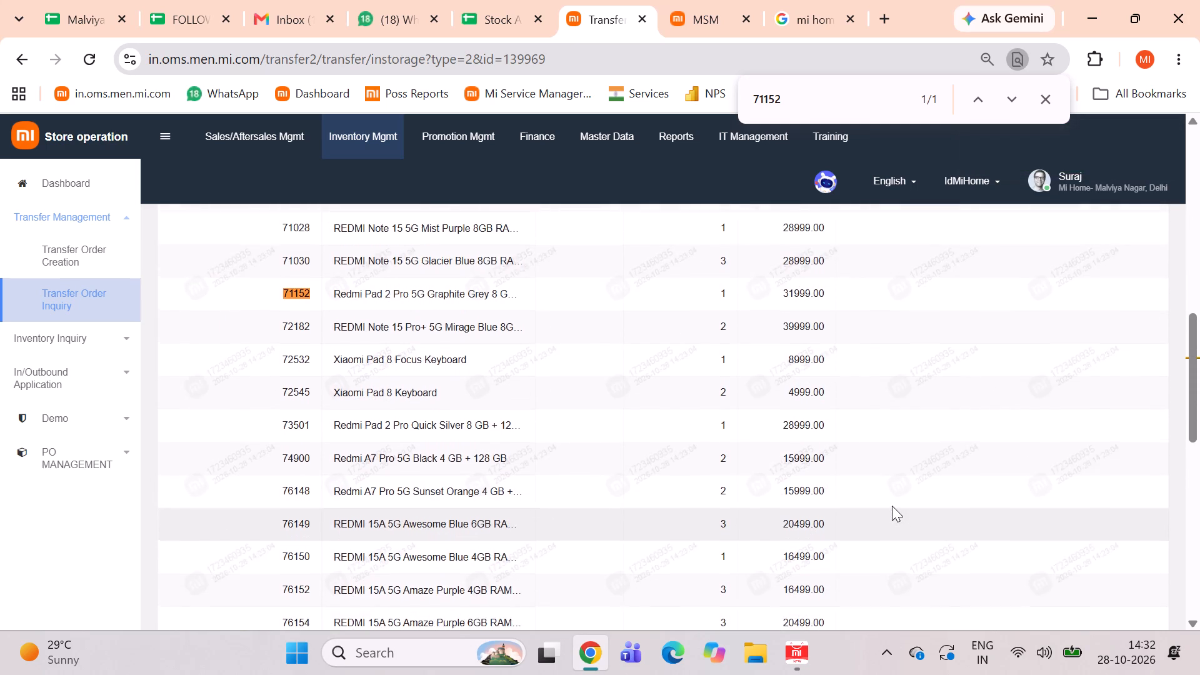
pyautogui.scroll(4, 892, 506)
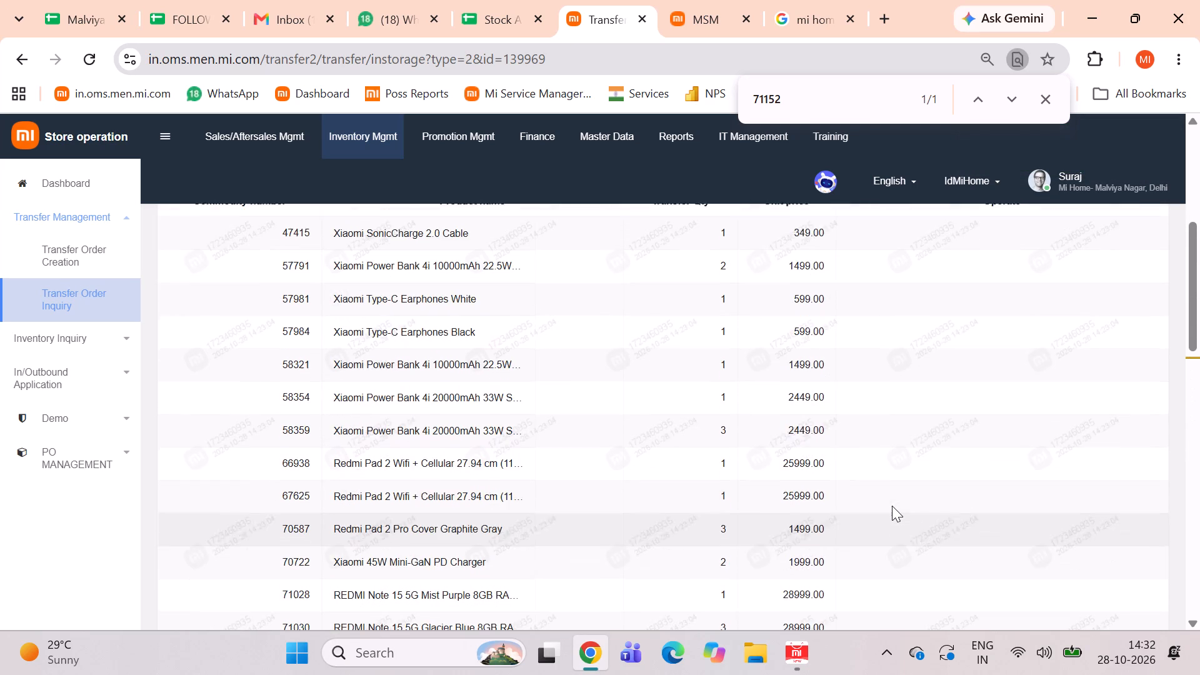
pyautogui.scroll(1, 892, 506)
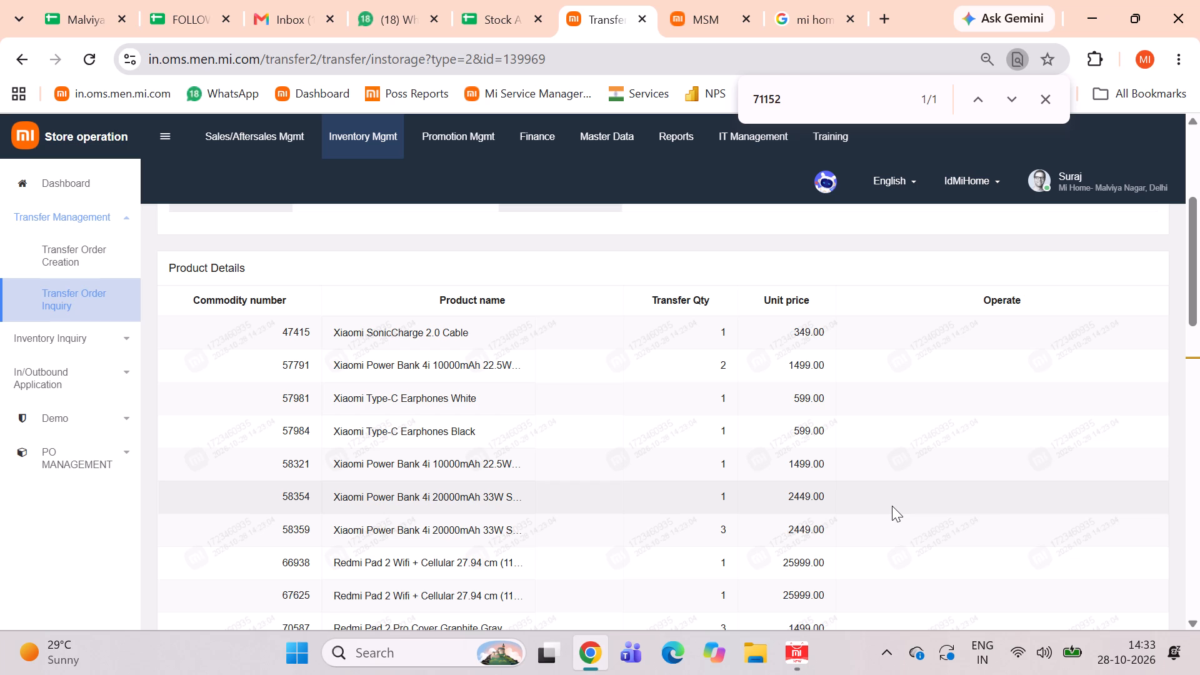
pyautogui.scroll(-1, 892, 506)
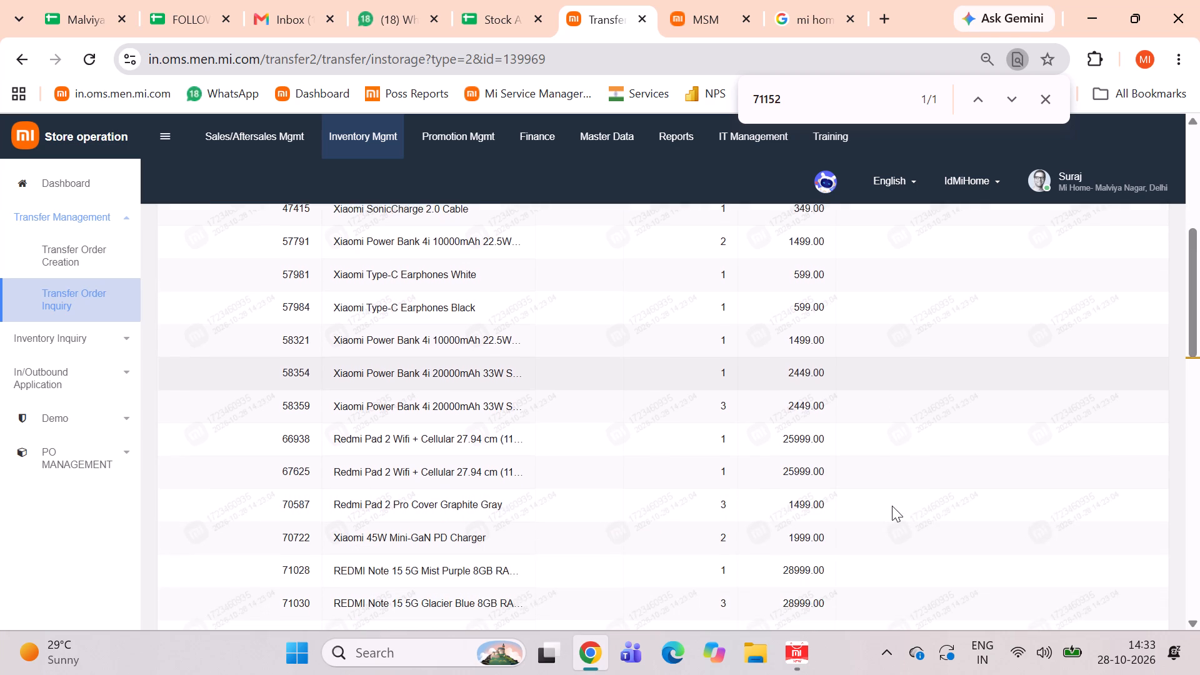
pyautogui.scroll(-2, 892, 506)
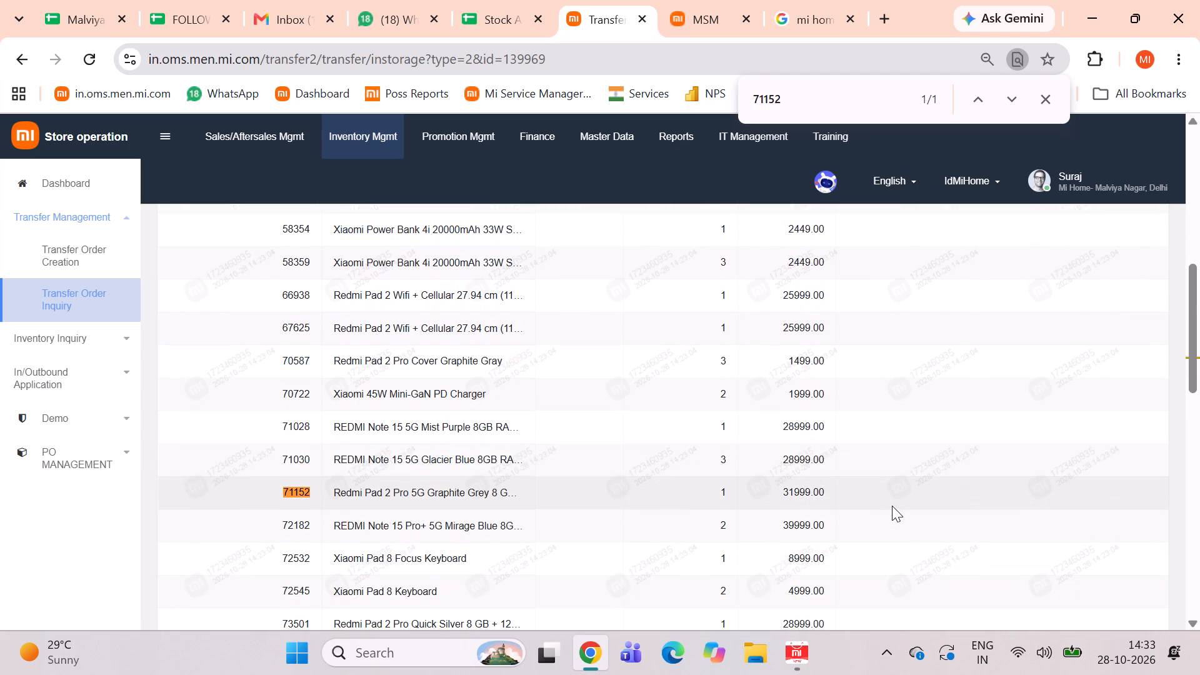
pyautogui.scroll(-3, 892, 506)
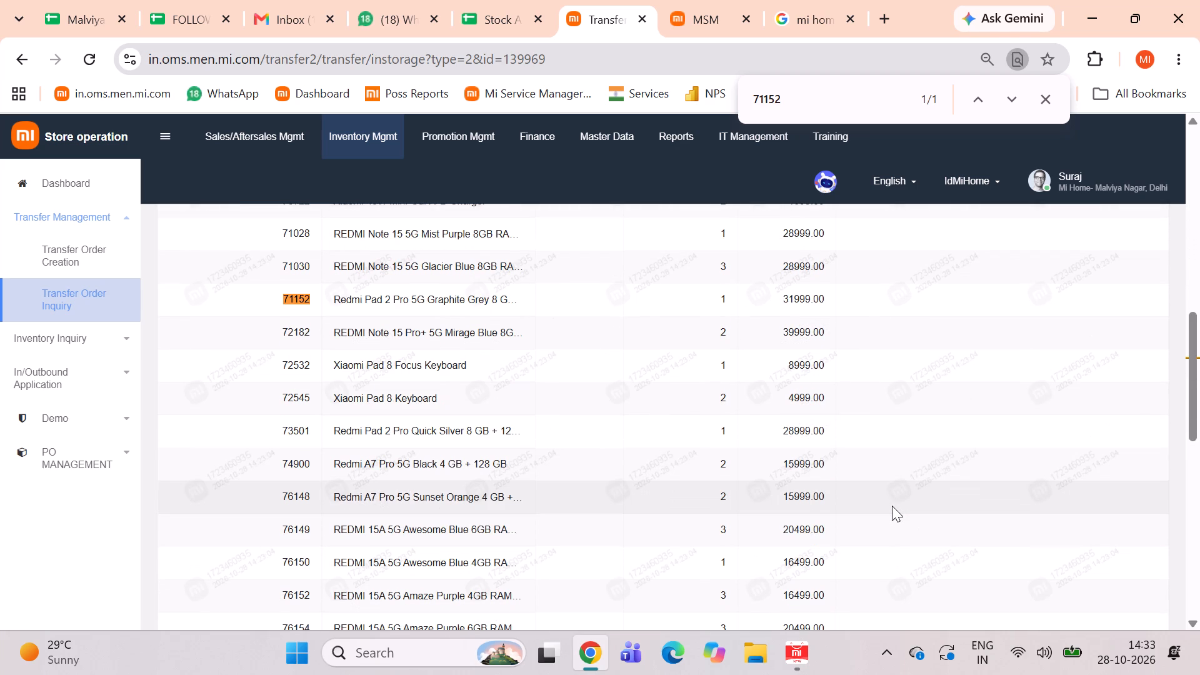
pyautogui.scroll(-2, 892, 506)
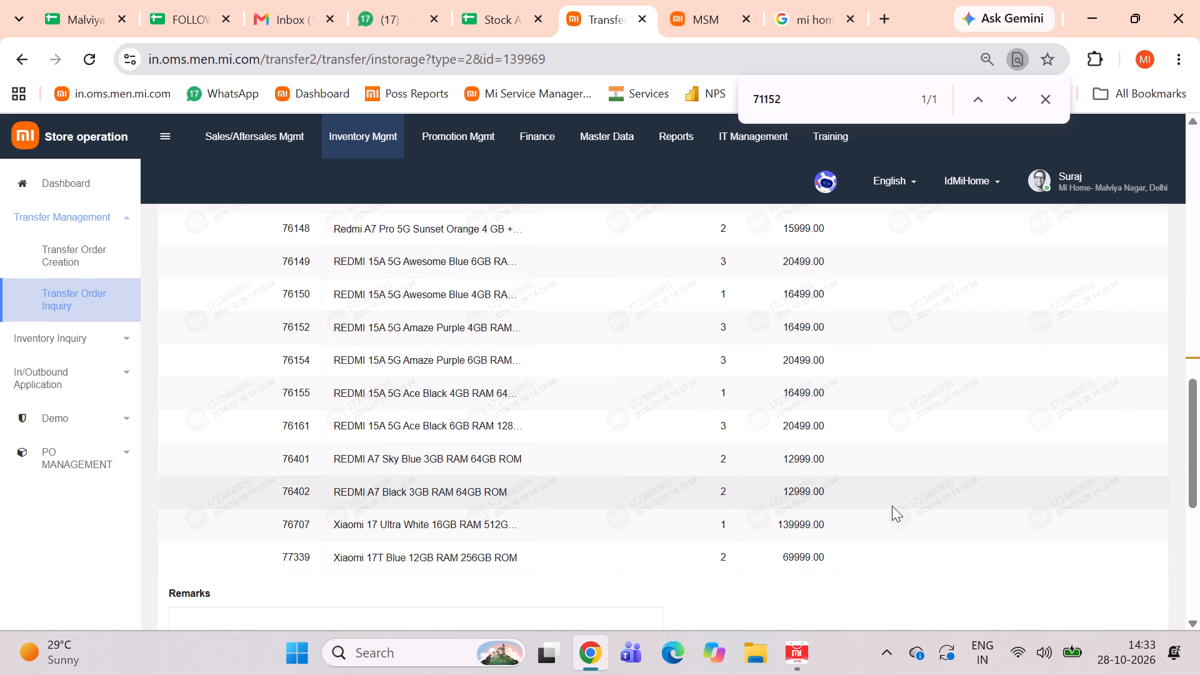
pyautogui.scroll(1, 892, 506)
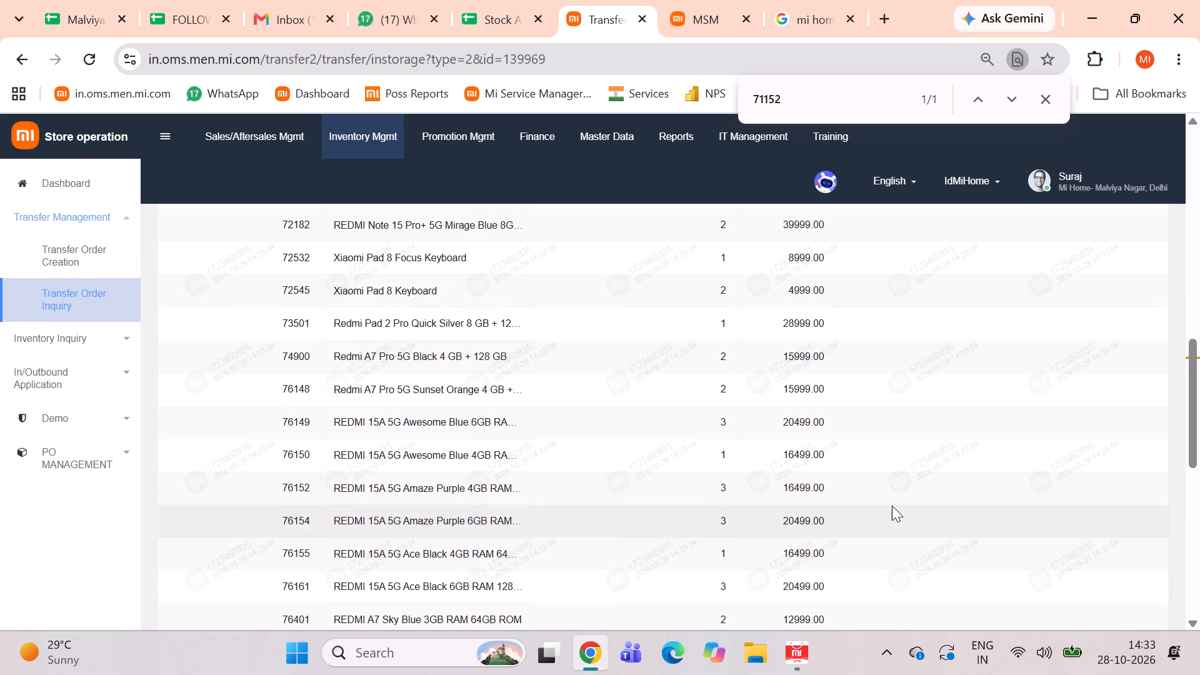
# Search the product list for commodity 58359, the Xiaomi Power Bank 4i 20000mAh, and check its scanning status.
pyautogui.click(807, 96)
pyautogui.press('BackSpace')
pyautogui.press('BackSpace')
pyautogui.press('BackSpace')
pyautogui.press('BackSpace')
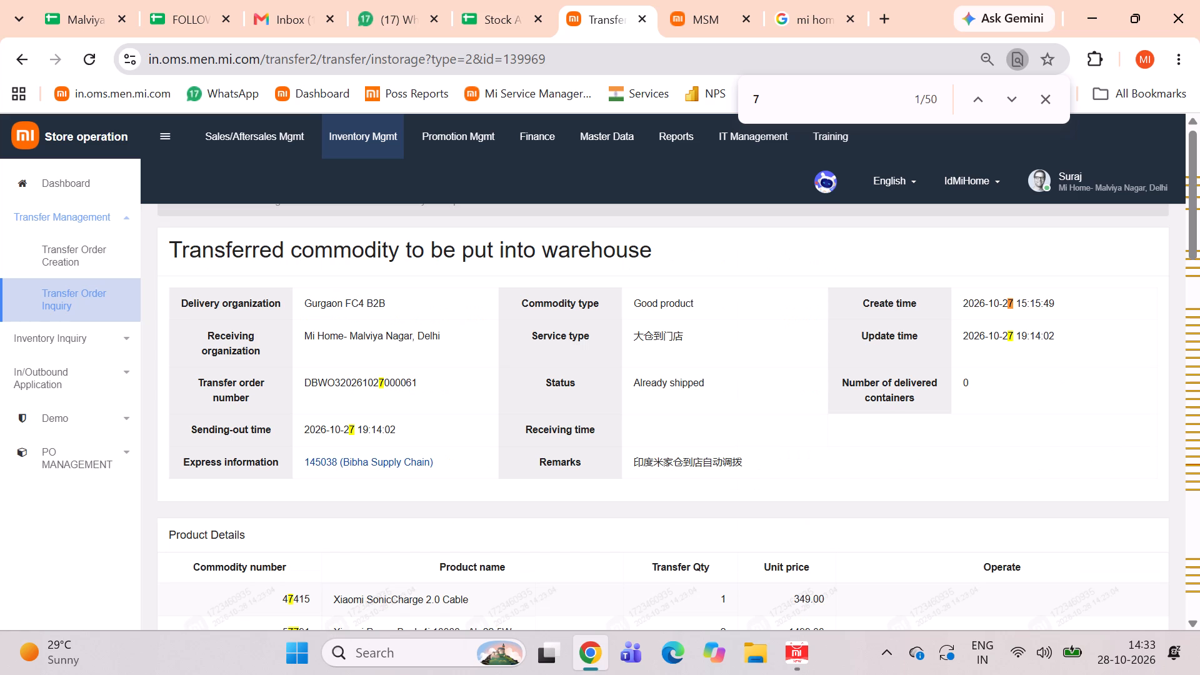
pyautogui.write('58')
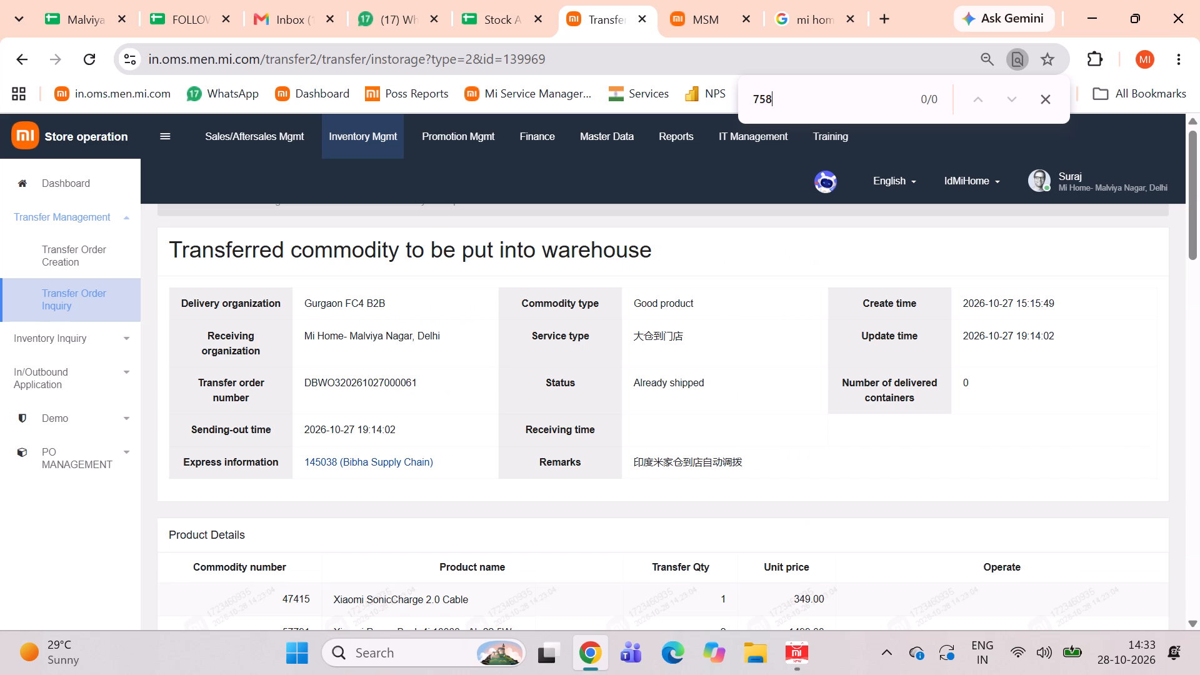
pyautogui.write('359')
pyautogui.press('BackSpace')
pyautogui.press('BackSpace')
pyautogui.press('BackSpace')
pyautogui.press('BackSpace')
pyautogui.press('BackSpace')
pyautogui.press('BackSpace')
pyautogui.press('BackSpace')
pyautogui.write('78359')
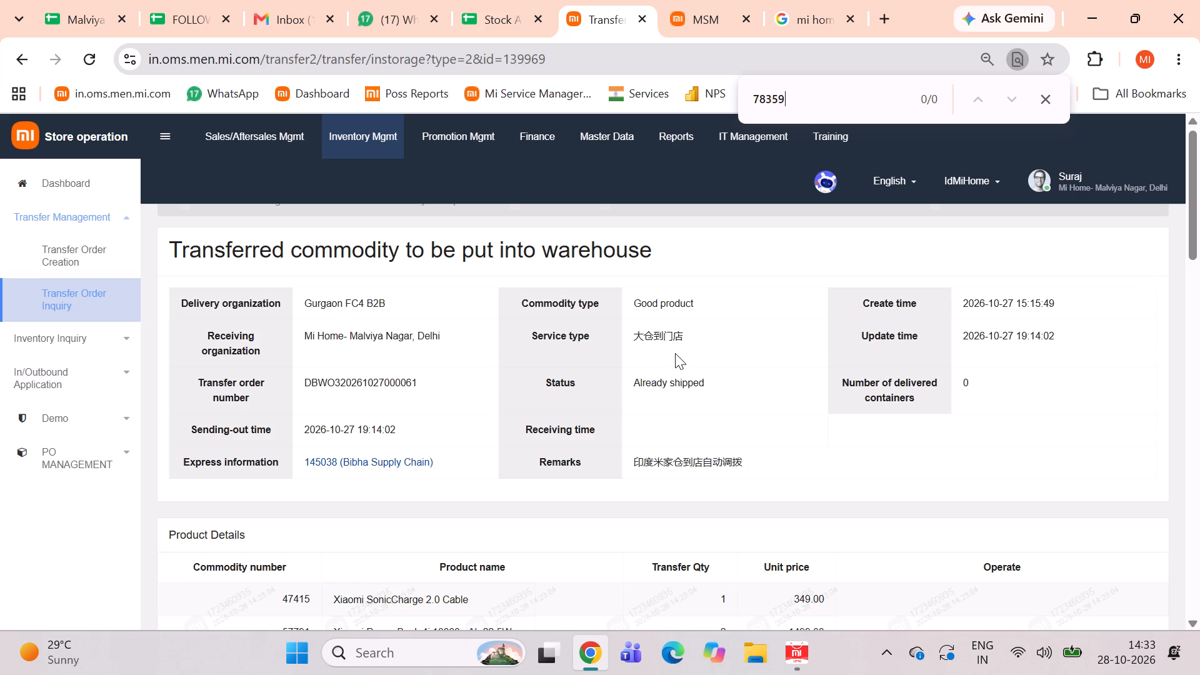
pyautogui.scroll(-7, 675, 353)
pyautogui.scroll(1, 675, 353)
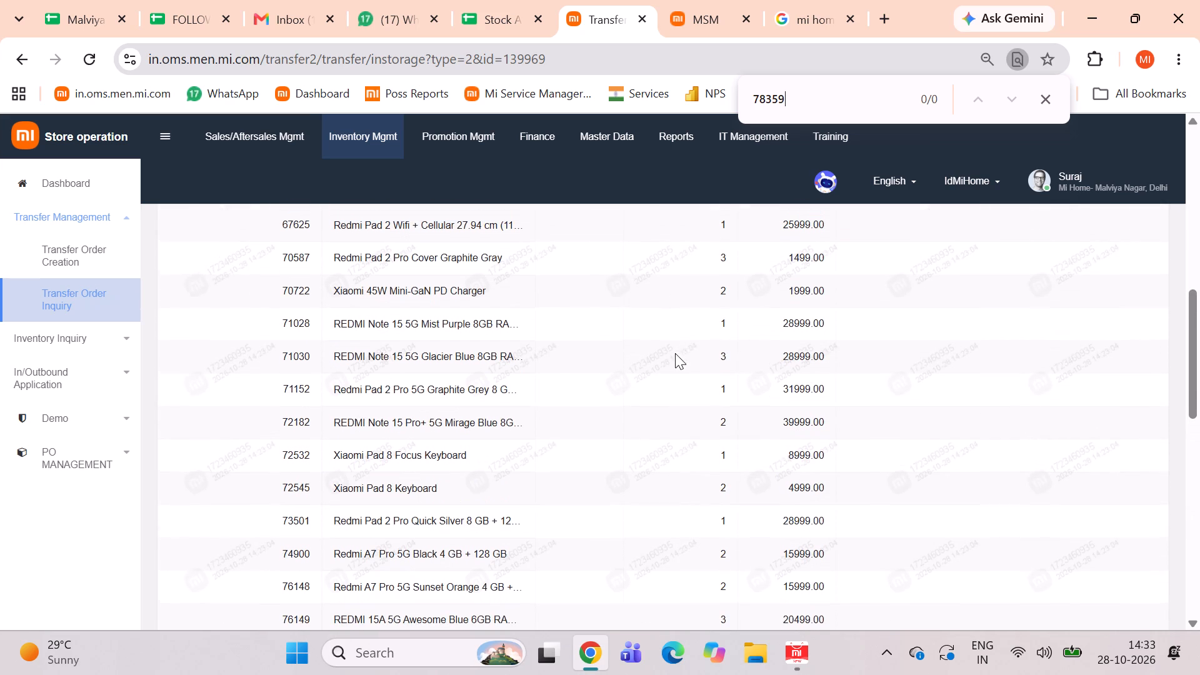
pyautogui.press('BackSpace')
pyautogui.press('BackSpace')
pyautogui.press('BackSpace')
pyautogui.press('BackSpace')
pyautogui.press('BackSpace')
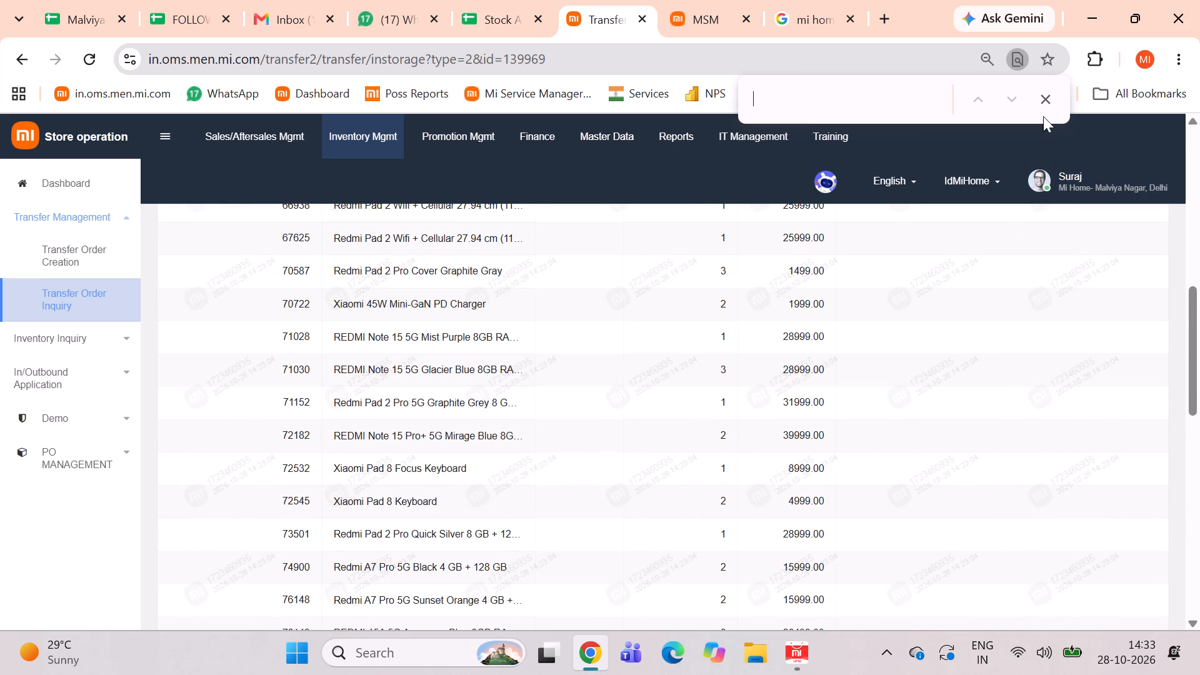
pyautogui.click(1042, 100)
pyautogui.hotkey('ctrl', 'f')
pyautogui.write('78359')
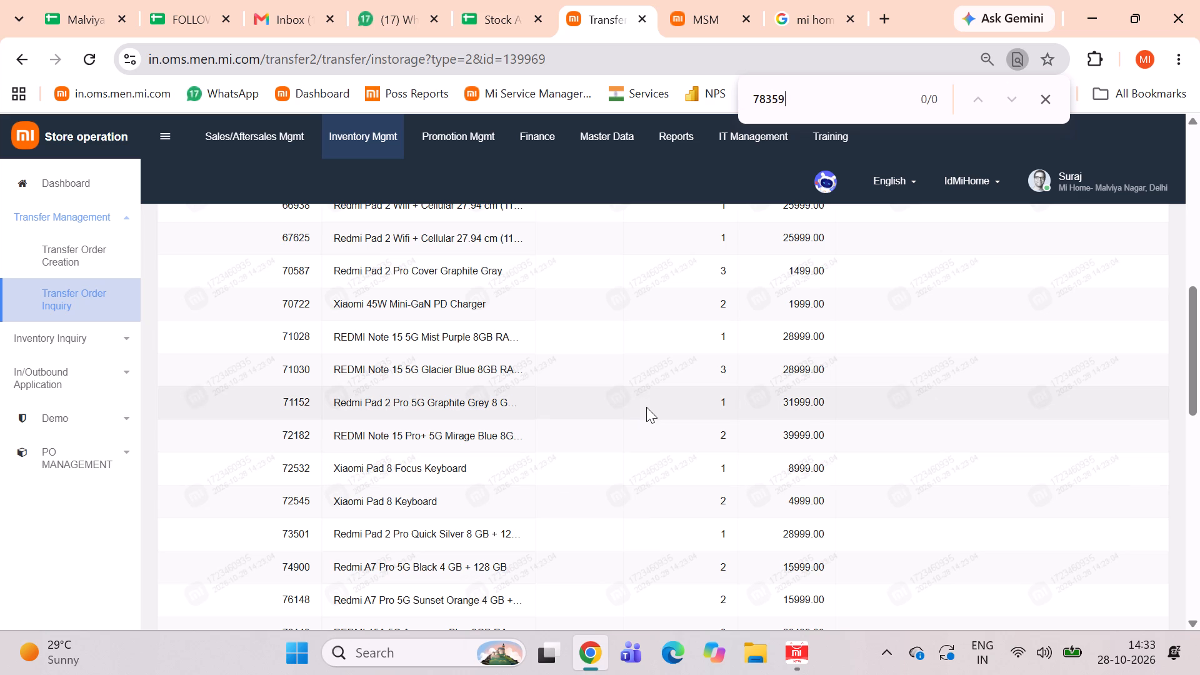
pyautogui.click(761, 107)
pyautogui.press('BackSpace')
pyautogui.press('5')
pyautogui.press('Right')
pyautogui.scroll(3, 837, 392)
pyautogui.scroll(-1, 837, 392)
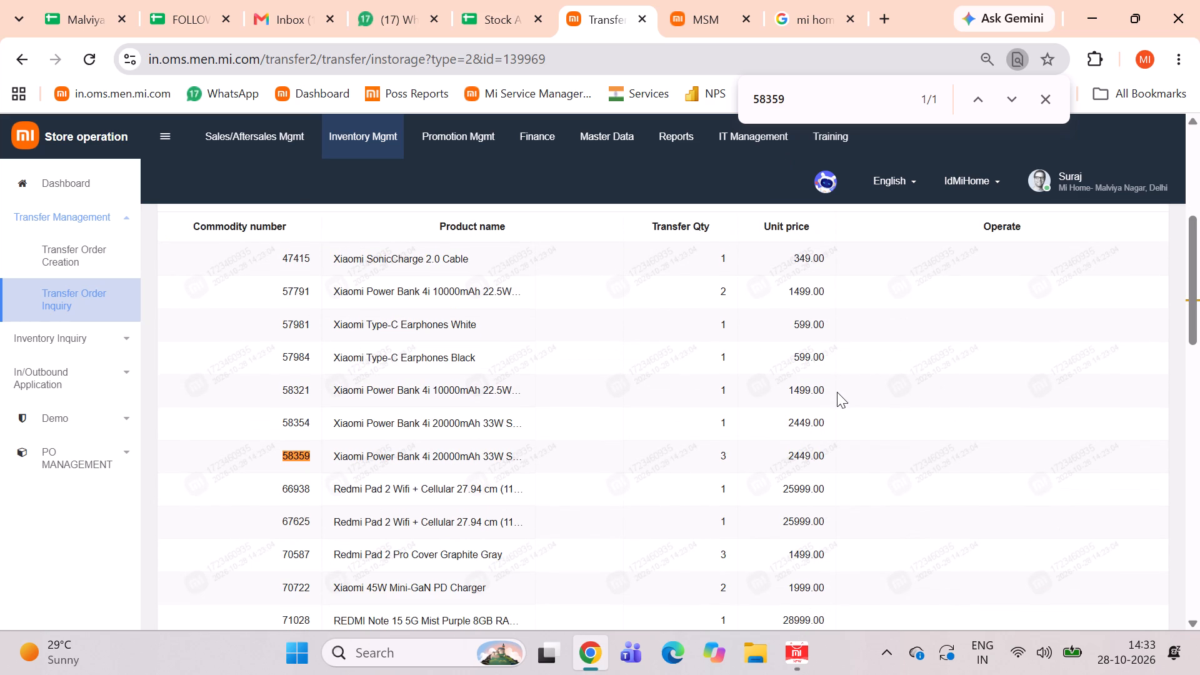
# Enter the remark "ok" for transfer order 139969 and submit its receipt into stock.
pyautogui.scroll(-6, 837, 392)
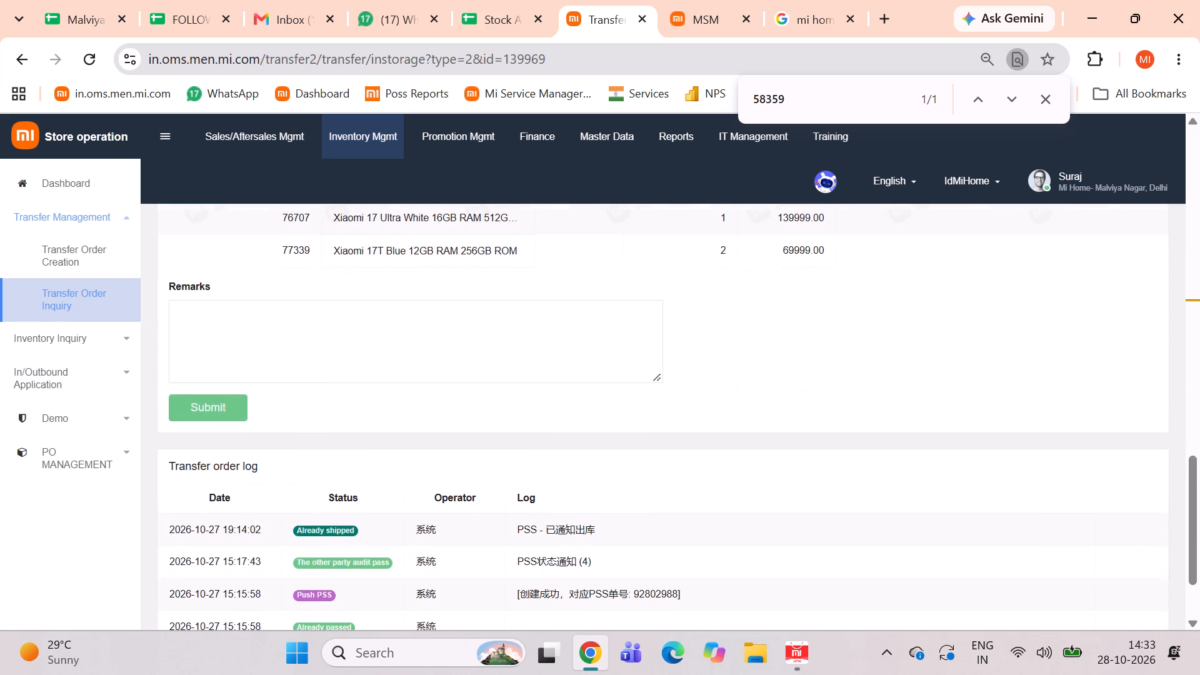
pyautogui.click(438, 345)
pyautogui.write('ok')
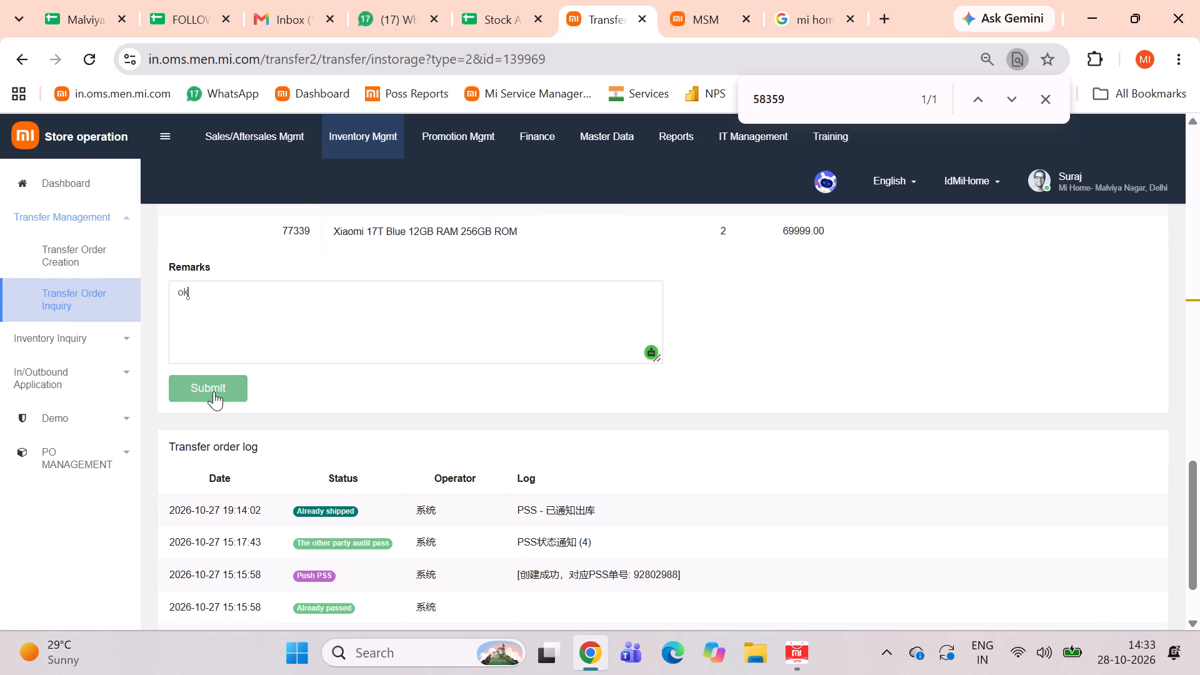
pyautogui.click(214, 391)
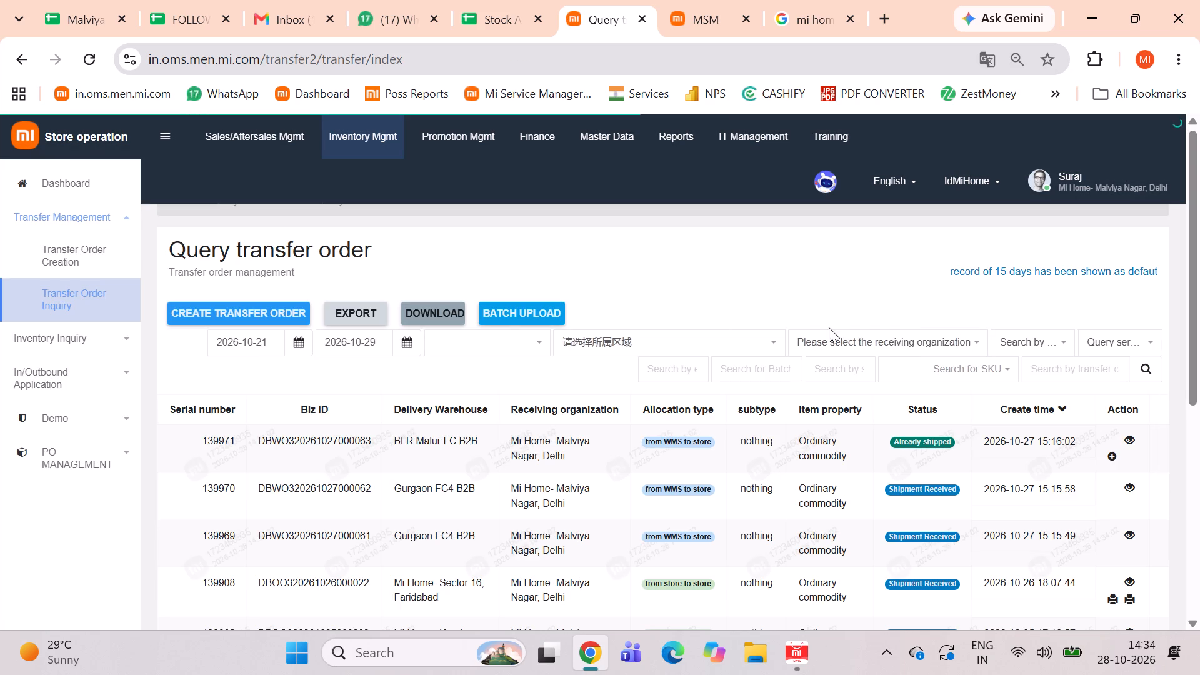
# Examine the product and serial number details of transfer order 139971, and return to the transfer order list.
pyautogui.click(1127, 441)
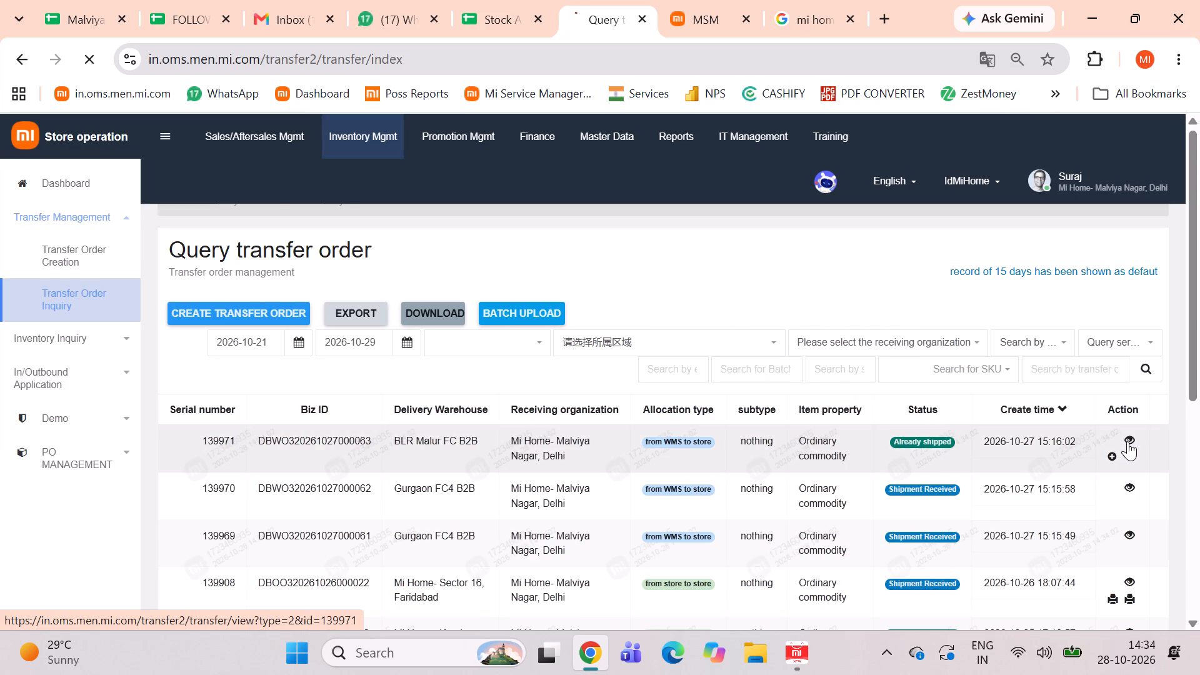
pyautogui.hscroll(2, 645, 419)
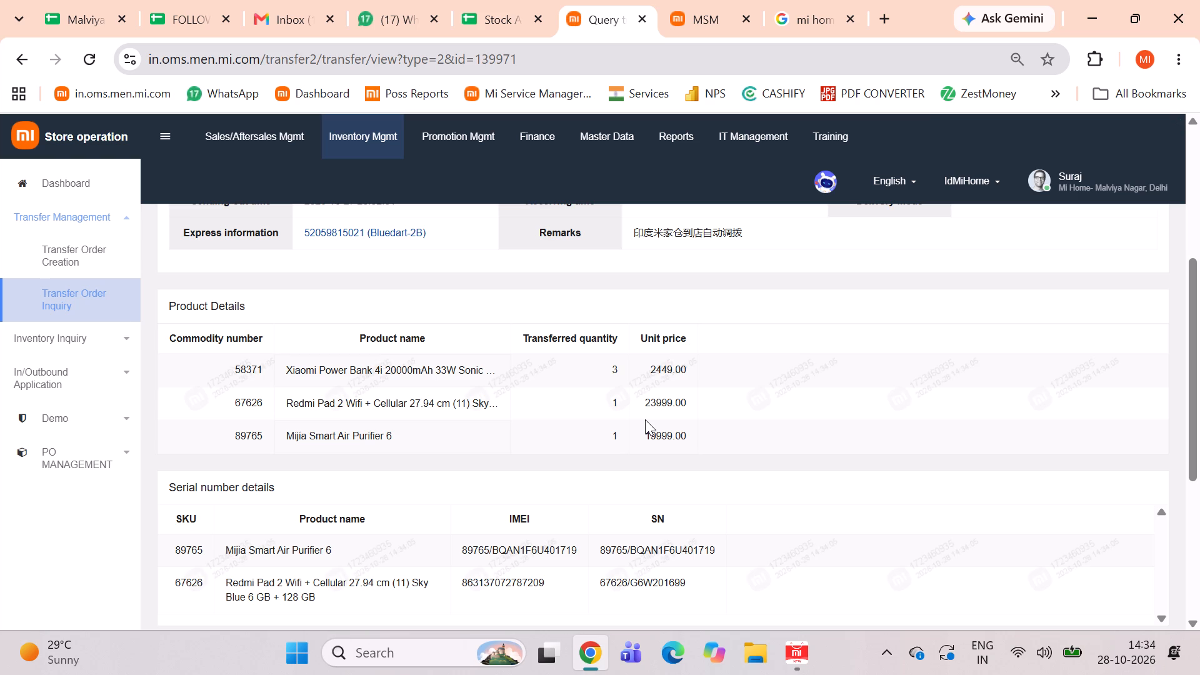
pyautogui.hscroll(2, 645, 419)
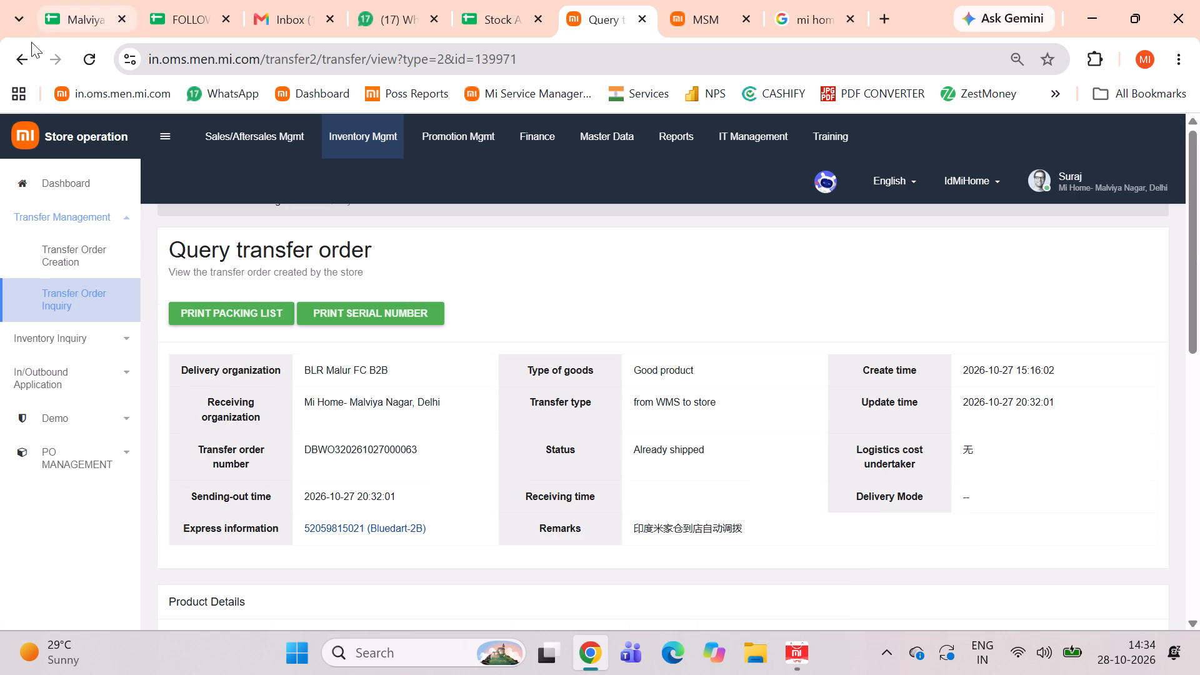
pyautogui.click(24, 57)
pyautogui.scroll(-2, 982, 506)
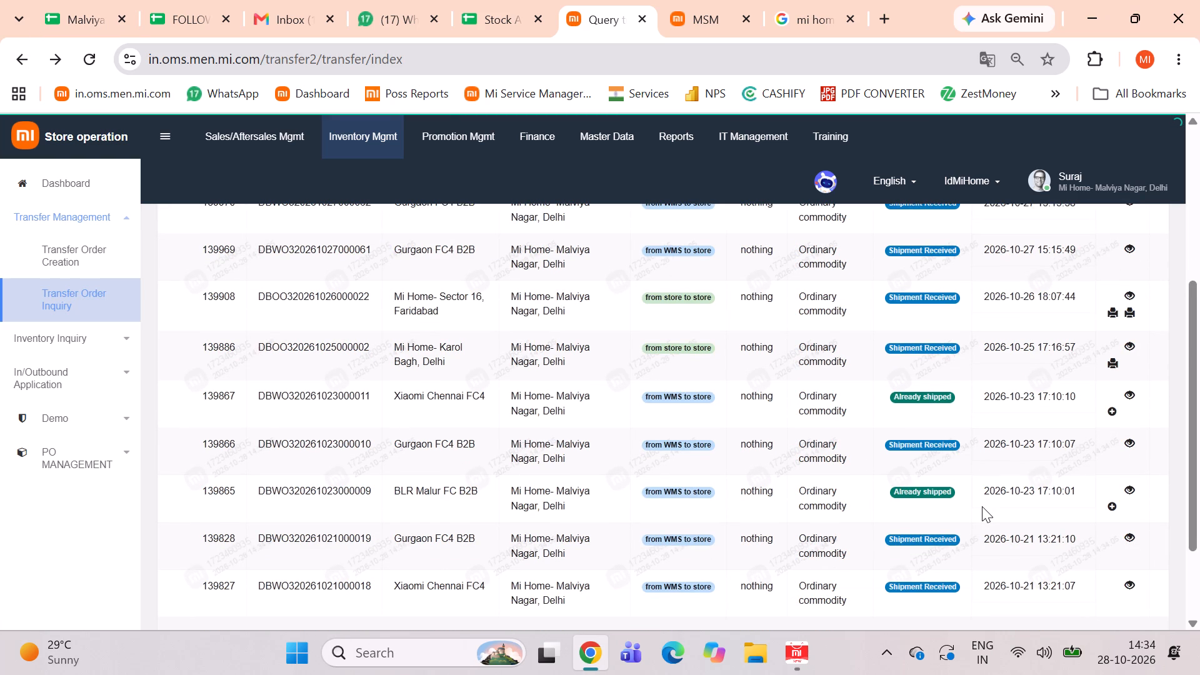
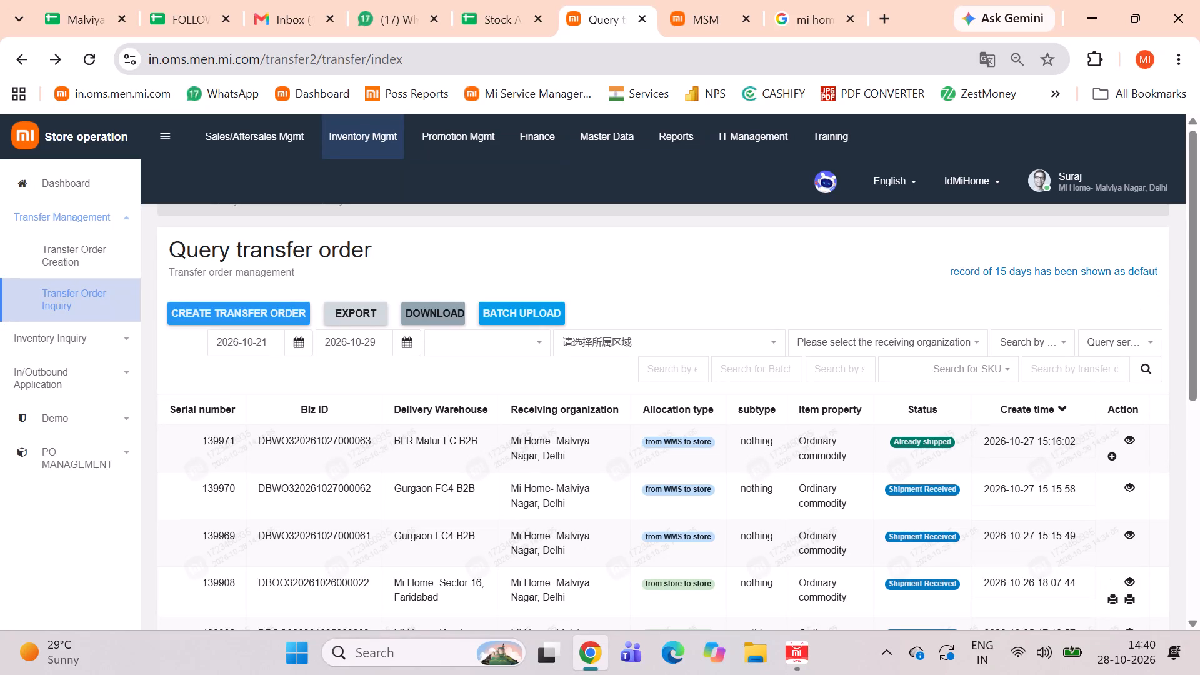
# Search the transfer orders for "pad 8".
pyautogui.click(1066, 367)
pyautogui.press('BackSpace')
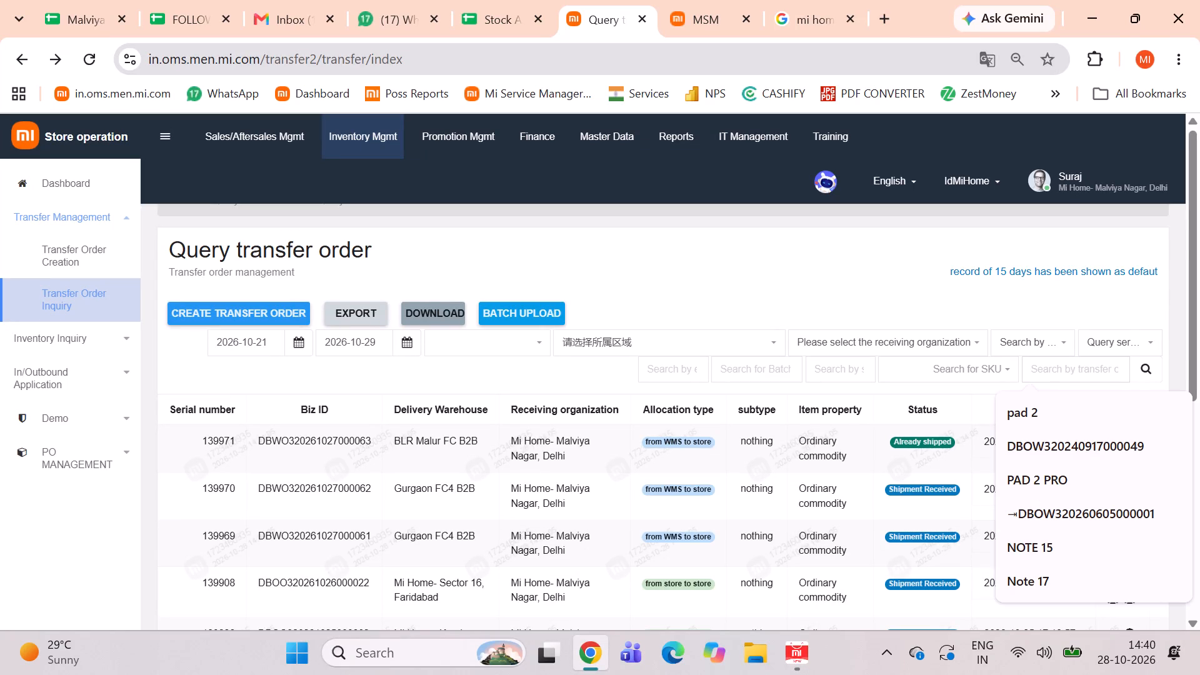
pyautogui.press('BackSpace')
pyautogui.press('BackSpace')
pyautogui.write('pad')
pyautogui.press('space')
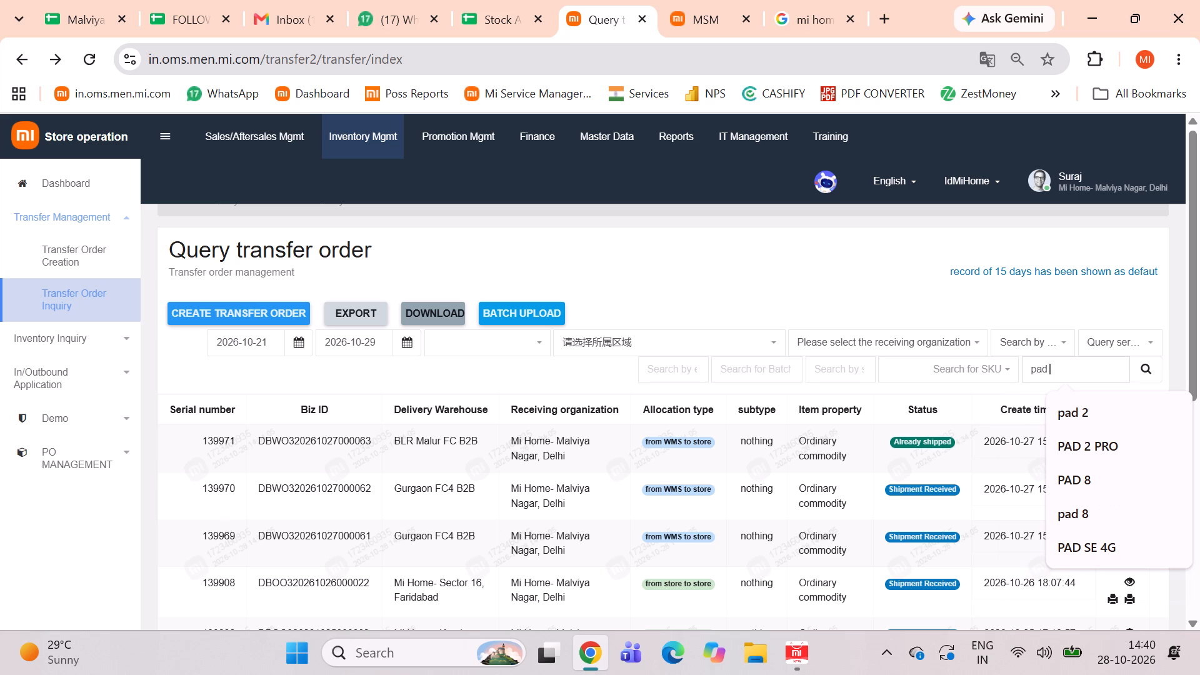
pyautogui.press('8')
pyautogui.press('Return')
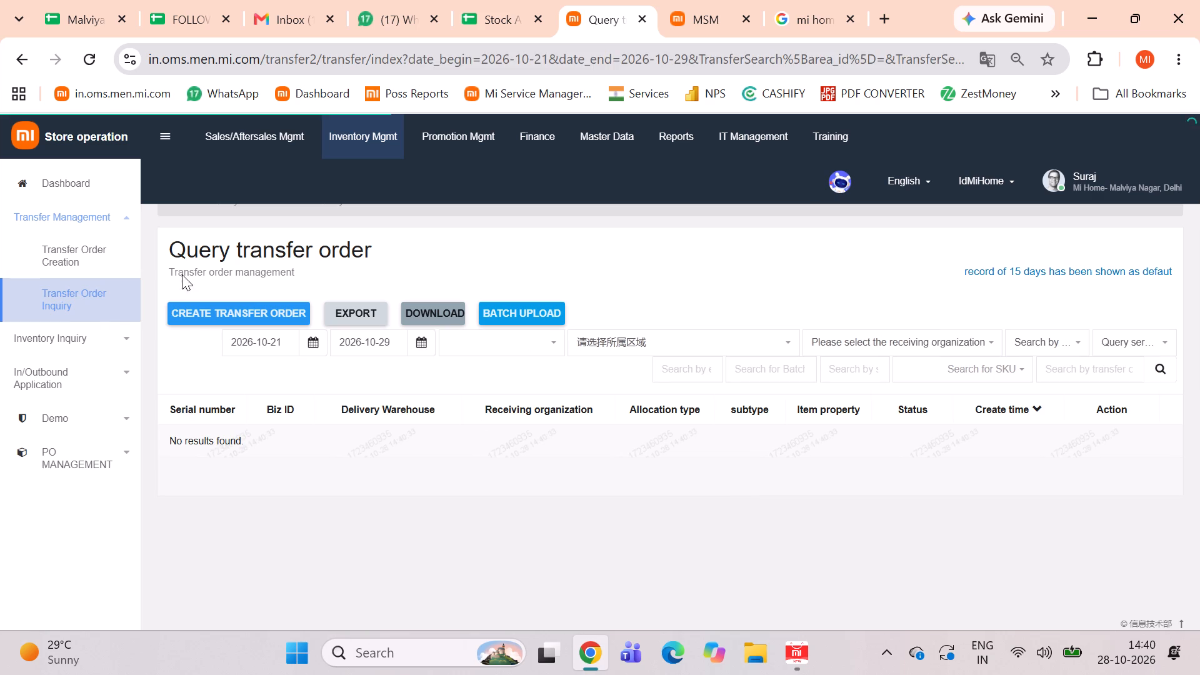
# Search Mi Home Malviya Nagar's physical inventory for the product name "pad 8".
pyautogui.click(99, 349)
pyautogui.click(48, 332)
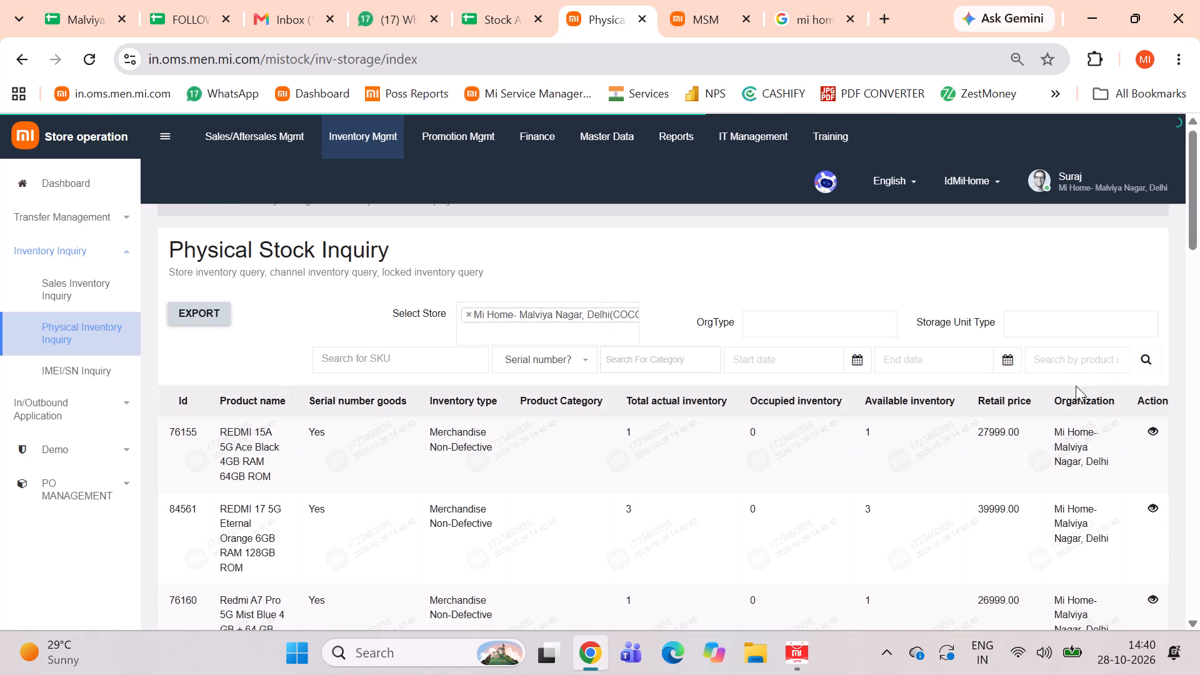
pyautogui.click(1057, 366)
pyautogui.write('padv 8')
pyautogui.press('Return')
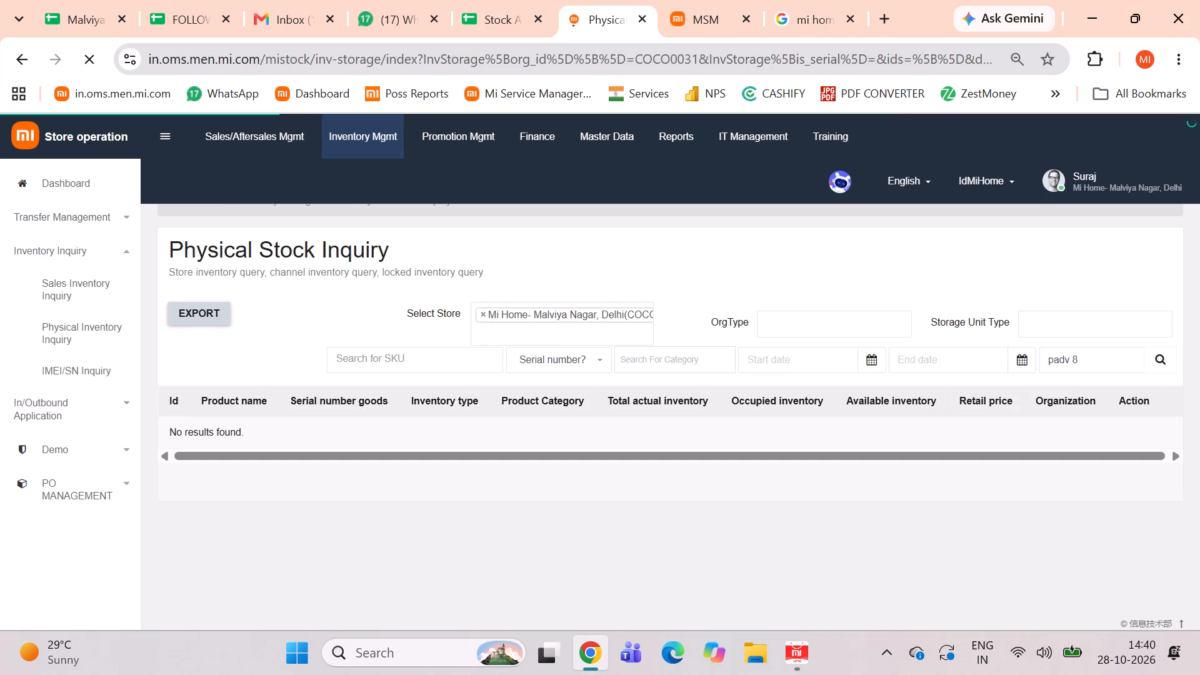
pyautogui.click(1086, 364)
pyautogui.press('Left')
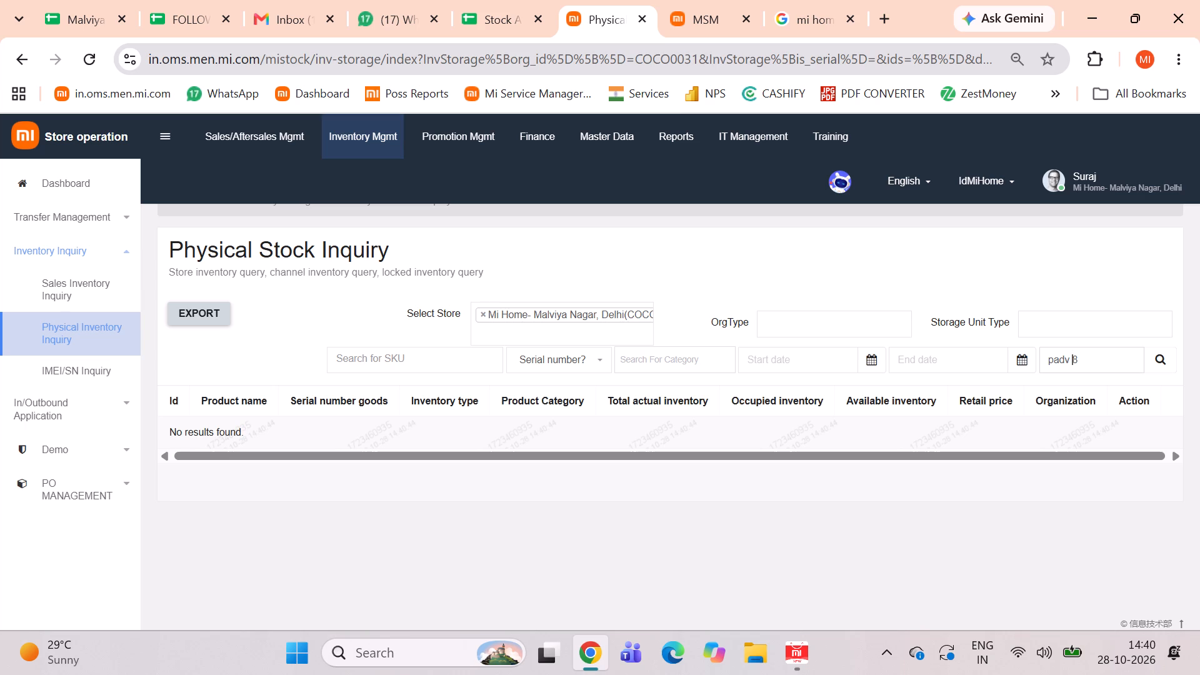
pyautogui.press('Left')
pyautogui.press('BackSpace')
pyautogui.press('Return')
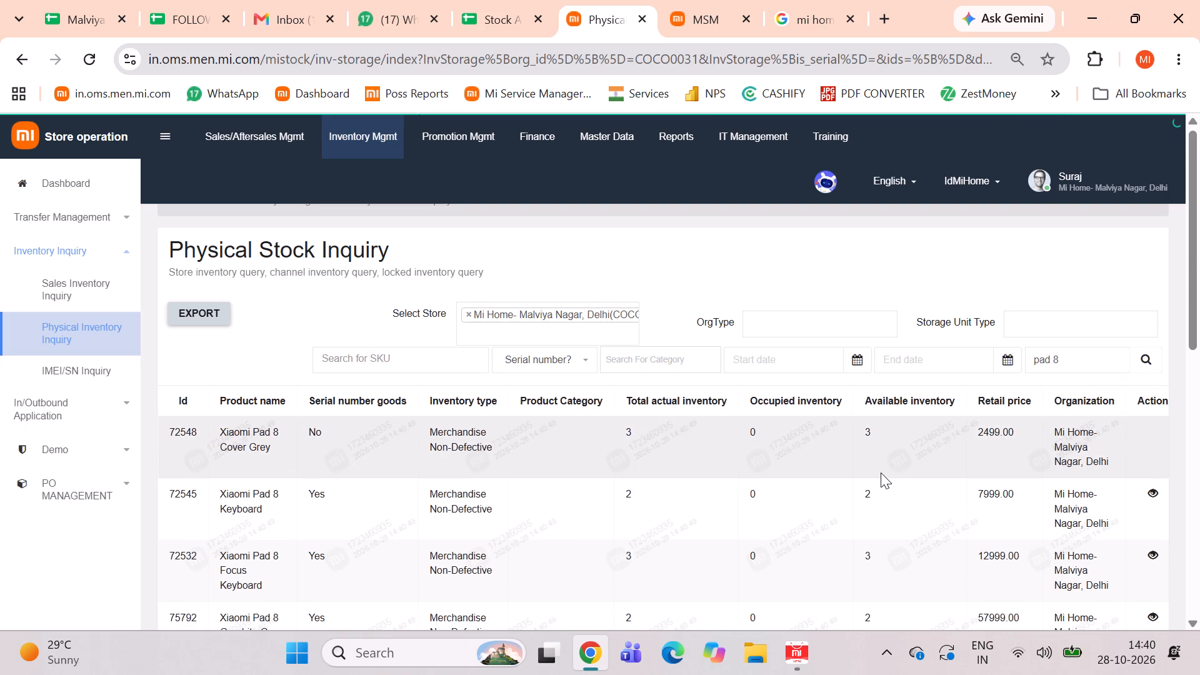
# Find the Xiaomi Pad 8 Graphite Grey 8 GB + 128 GB Standard, copy its product ID 72666, and switch to another app.
pyautogui.scroll(-1, 881, 472)
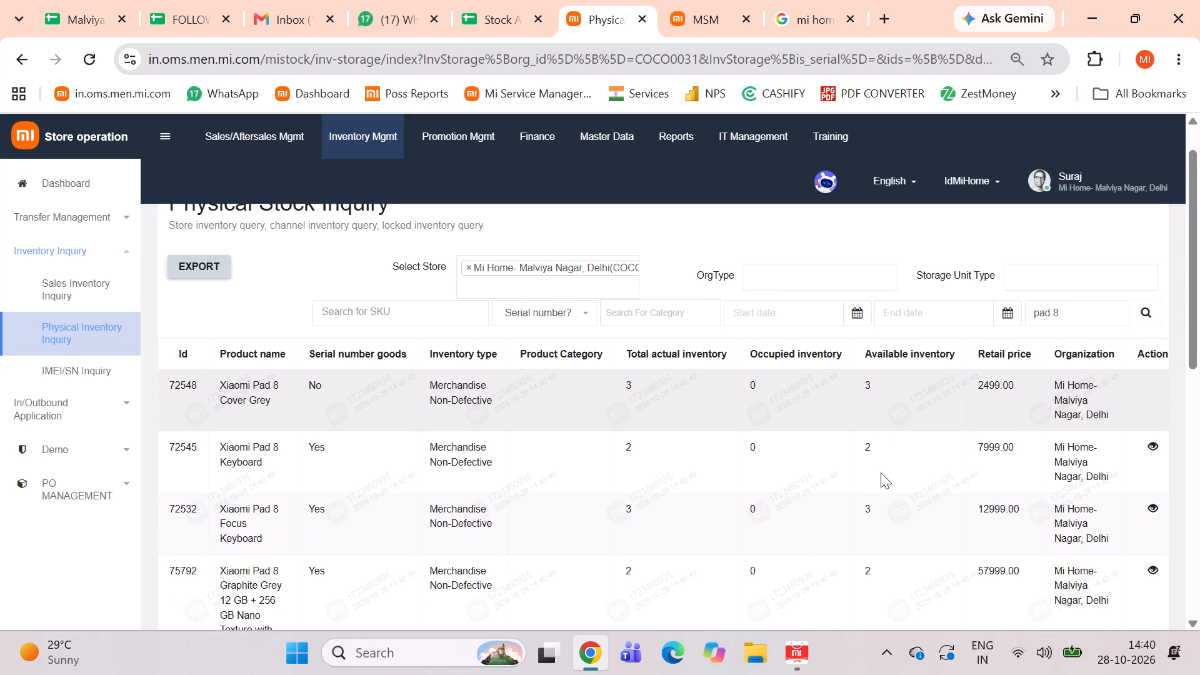
pyautogui.scroll(-2, 881, 472)
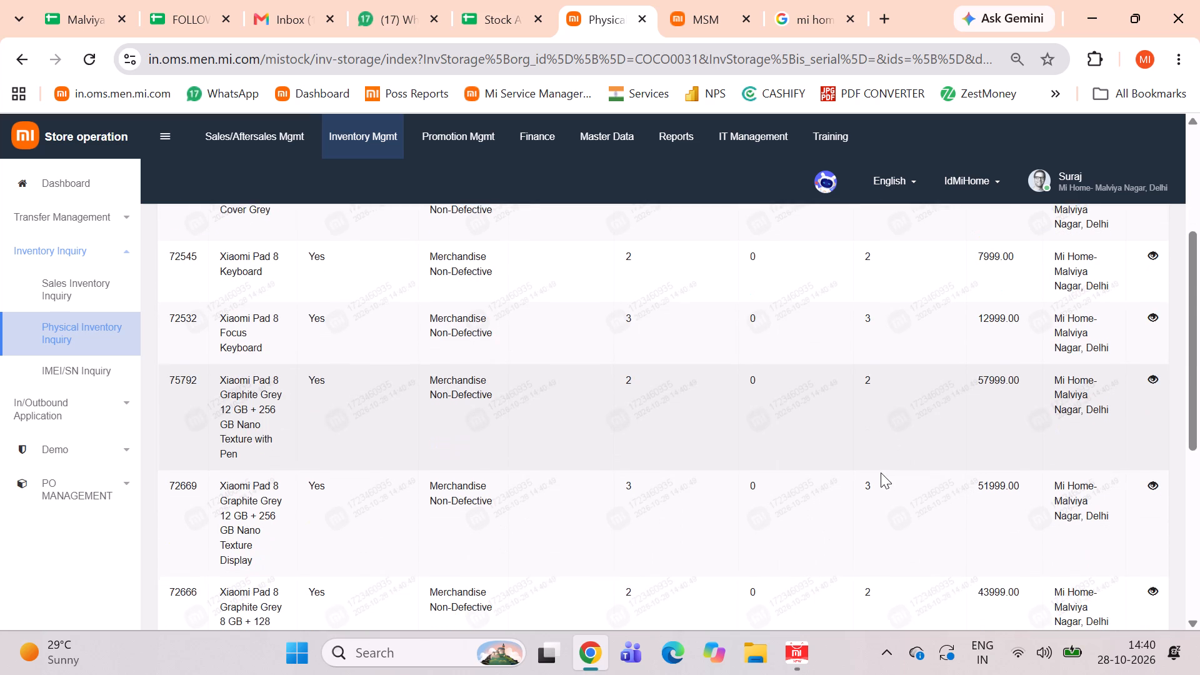
pyautogui.scroll(-1, 881, 472)
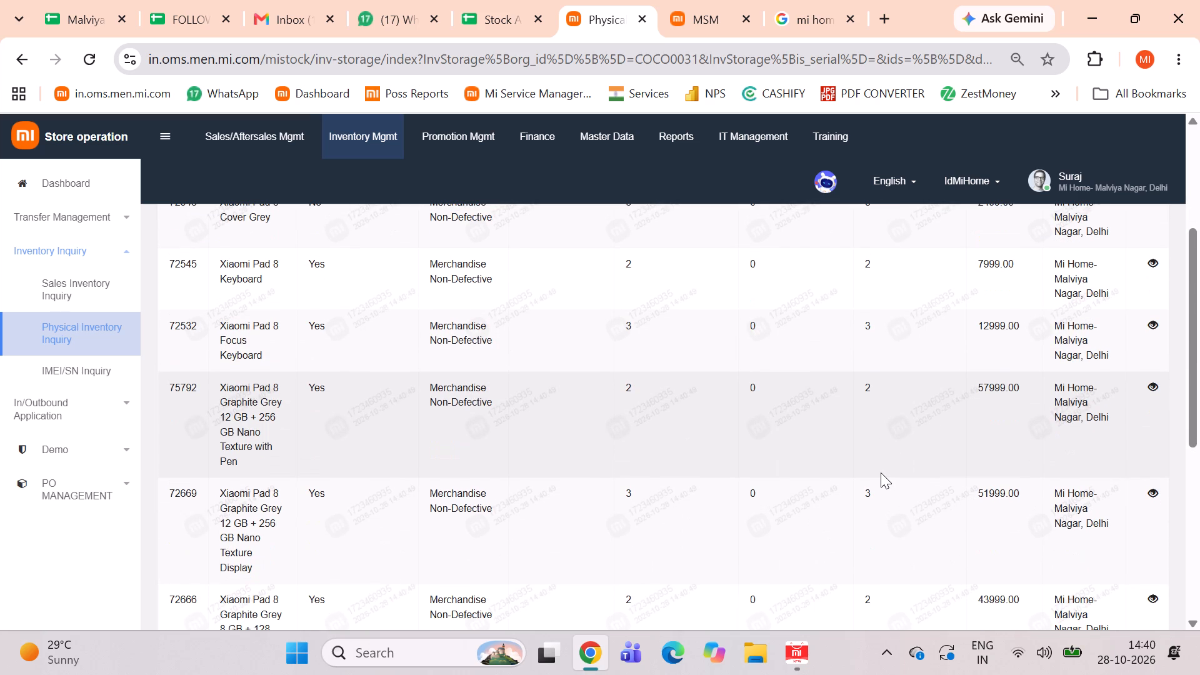
pyautogui.moveTo(881, 472); pyautogui.dragTo(505, 416)
pyautogui.click(390, 454)
pyautogui.scroll(-1, 390, 454)
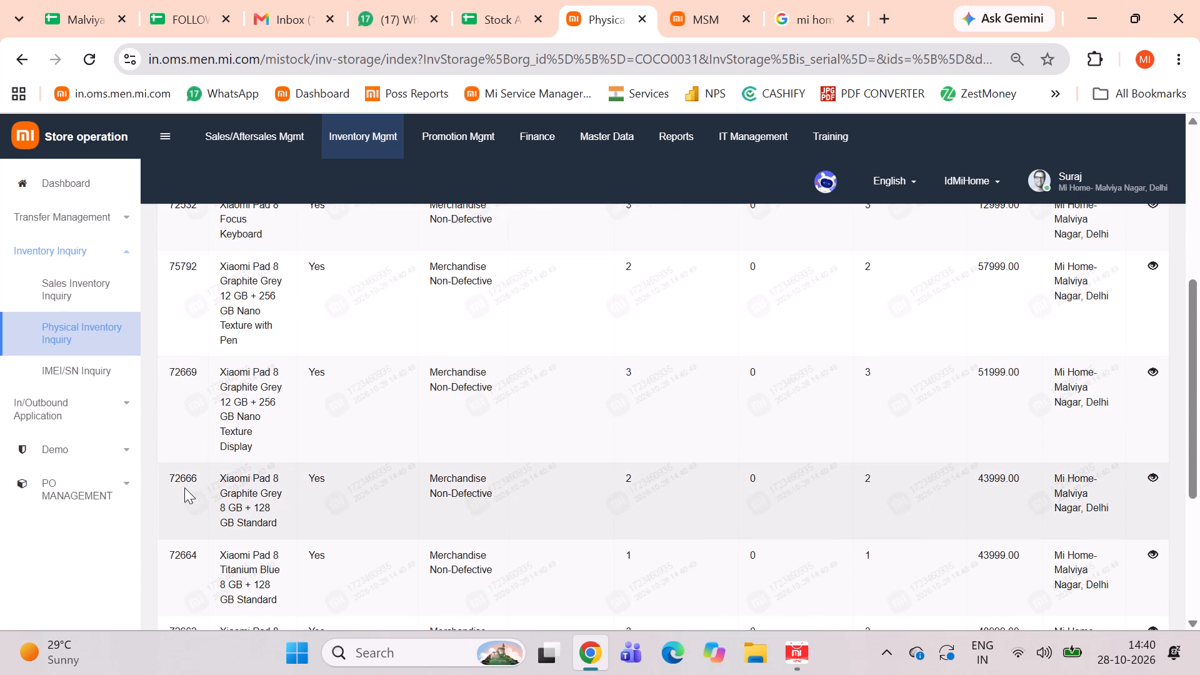
pyautogui.doubleClick(184, 487)
pyautogui.hotkey('ctrl', 'c')
pyautogui.hotkey('alt', 'Tab')
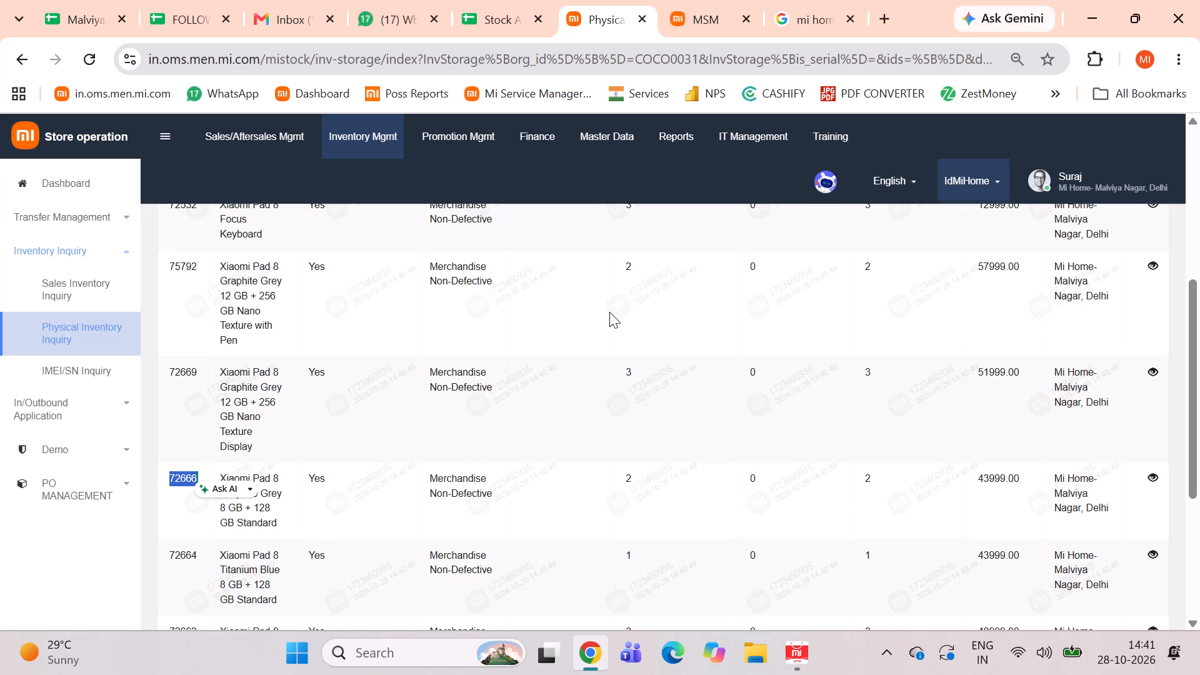
# Copy the product ID 72662 of the Xiaomi Pad 8 Graphite Grey 12 GB + 256 GB Standard from the stock list.
pyautogui.click(479, 468)
pyautogui.scroll(-1, 479, 468)
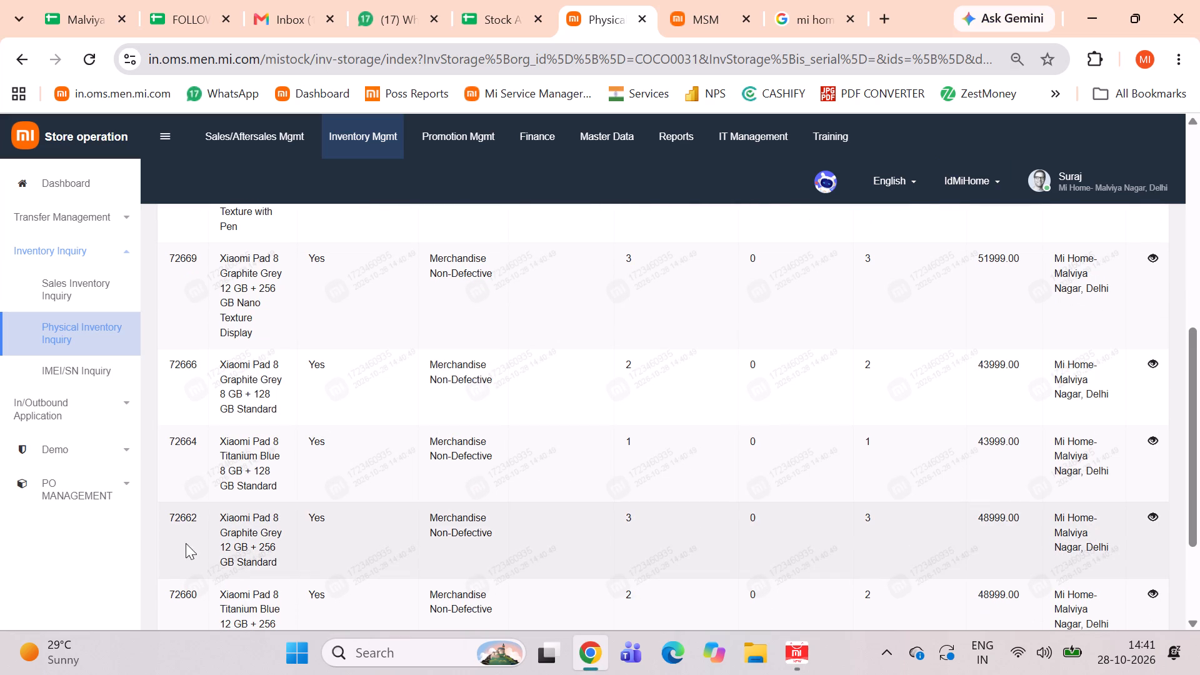
pyautogui.doubleClick(185, 522)
pyautogui.hotkey('ctrl', 'c')
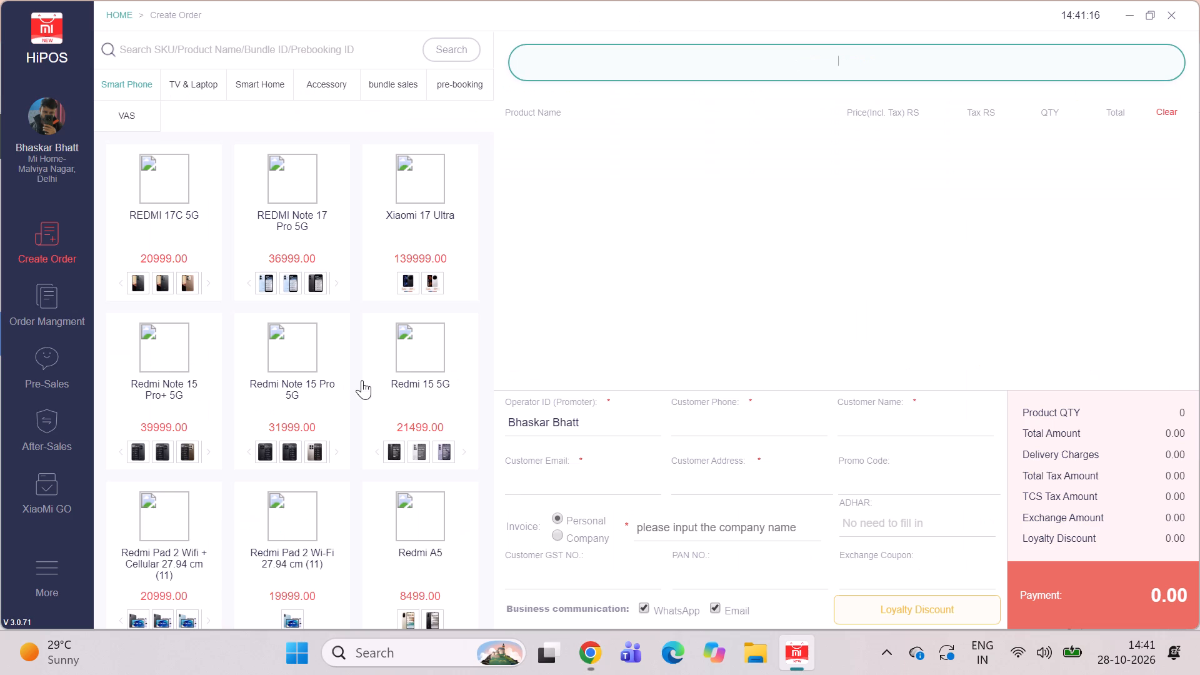
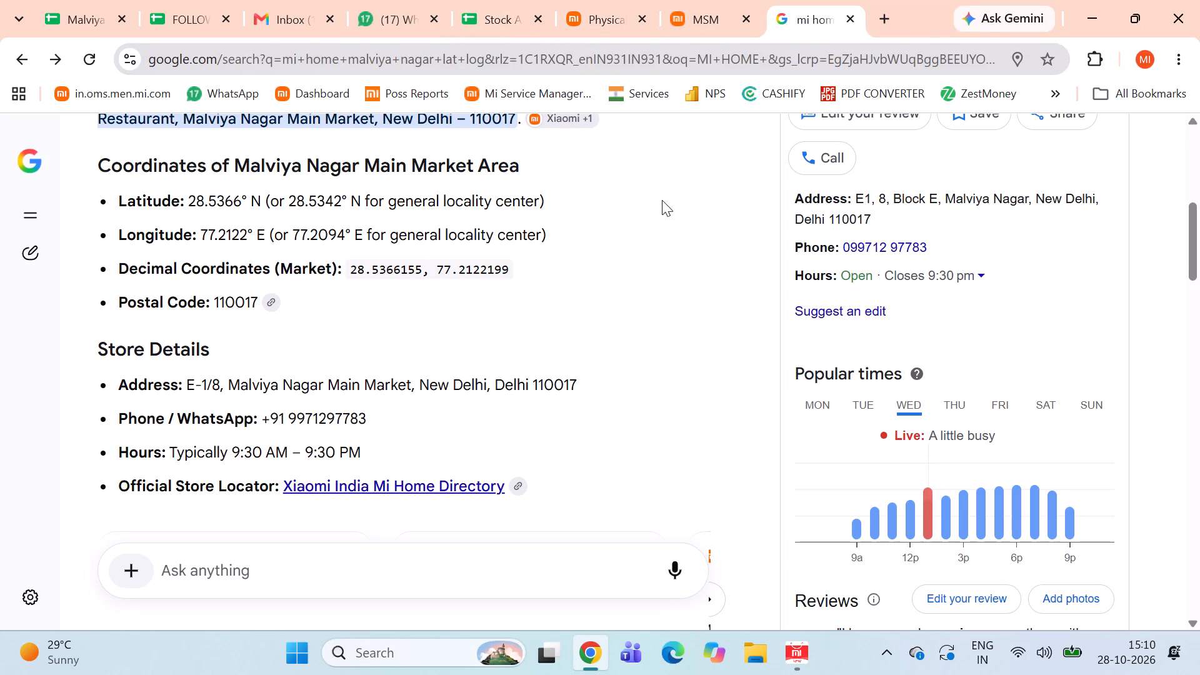
# Close the Google search results for the store's coordinates and the MSM appointment booking page.
pyautogui.scroll(5, 656, 198)
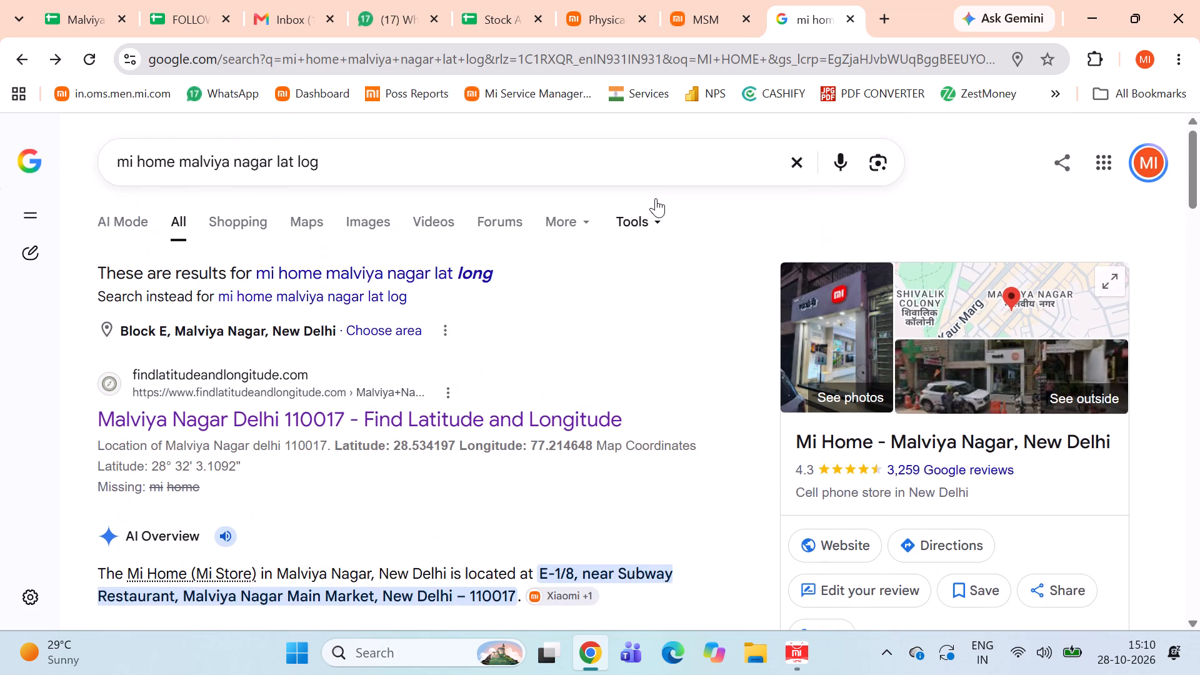
pyautogui.click(851, 22)
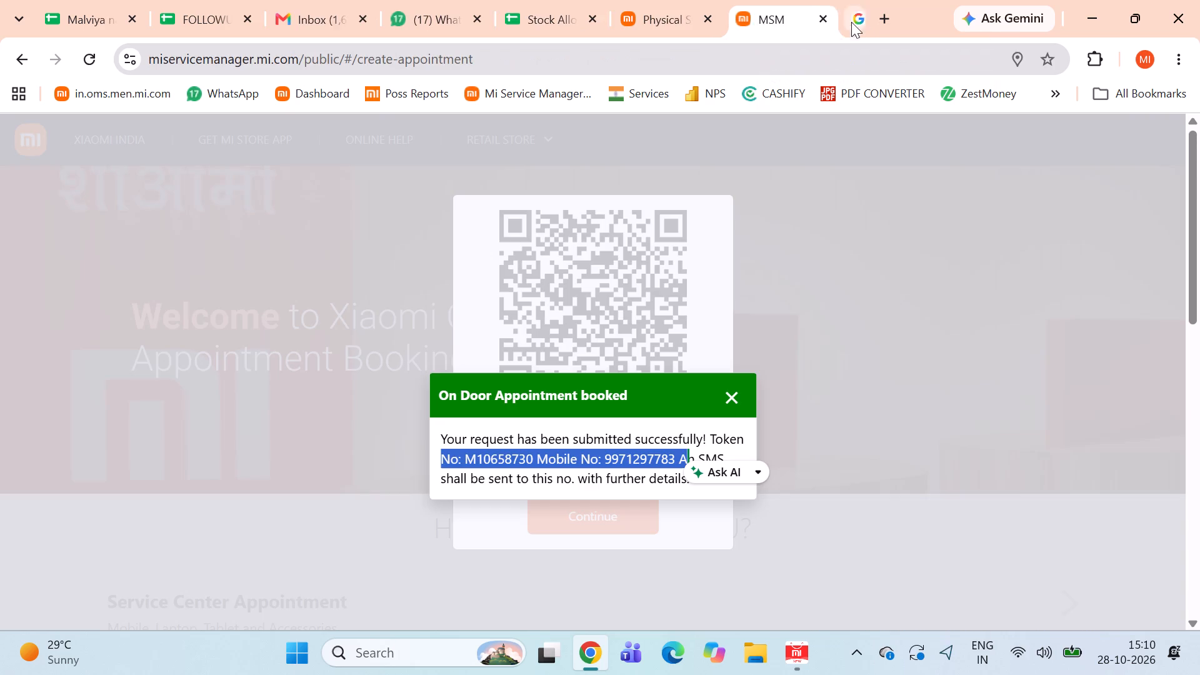
pyautogui.click(852, 21)
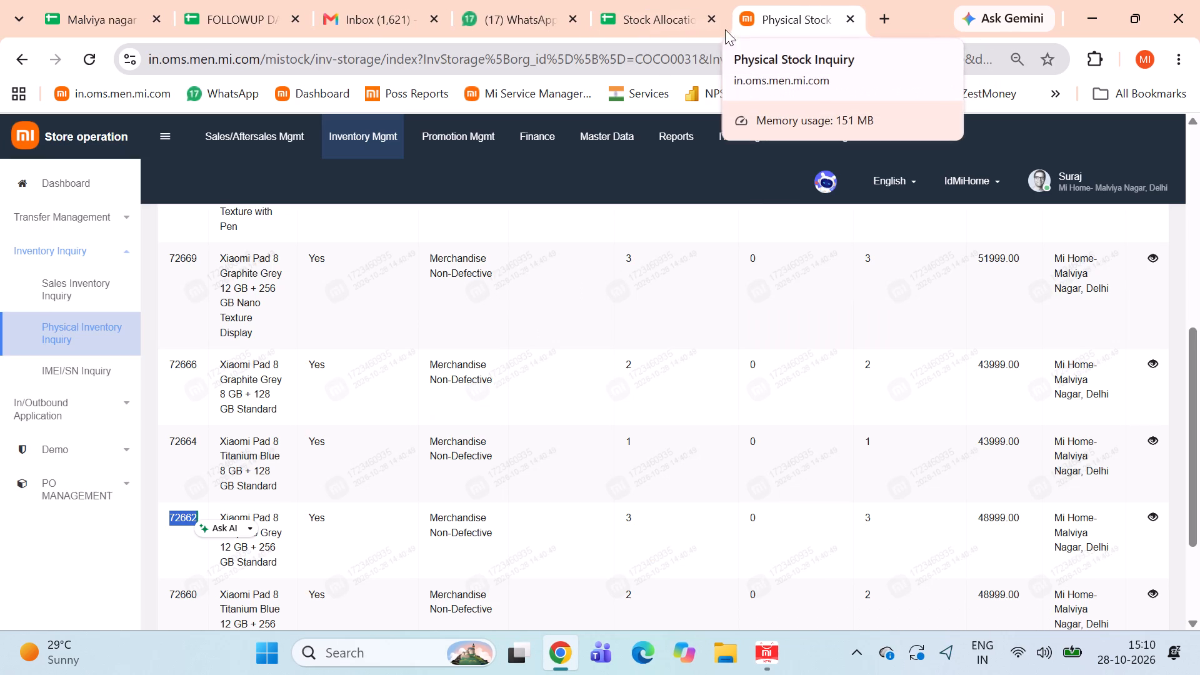
# Switch to the Malviya nagar DWM DSR Sep-26-RDC spreadsheet with its Daily SMS 2.O sheet.
pyautogui.click(666, 14)
pyautogui.click(232, 28)
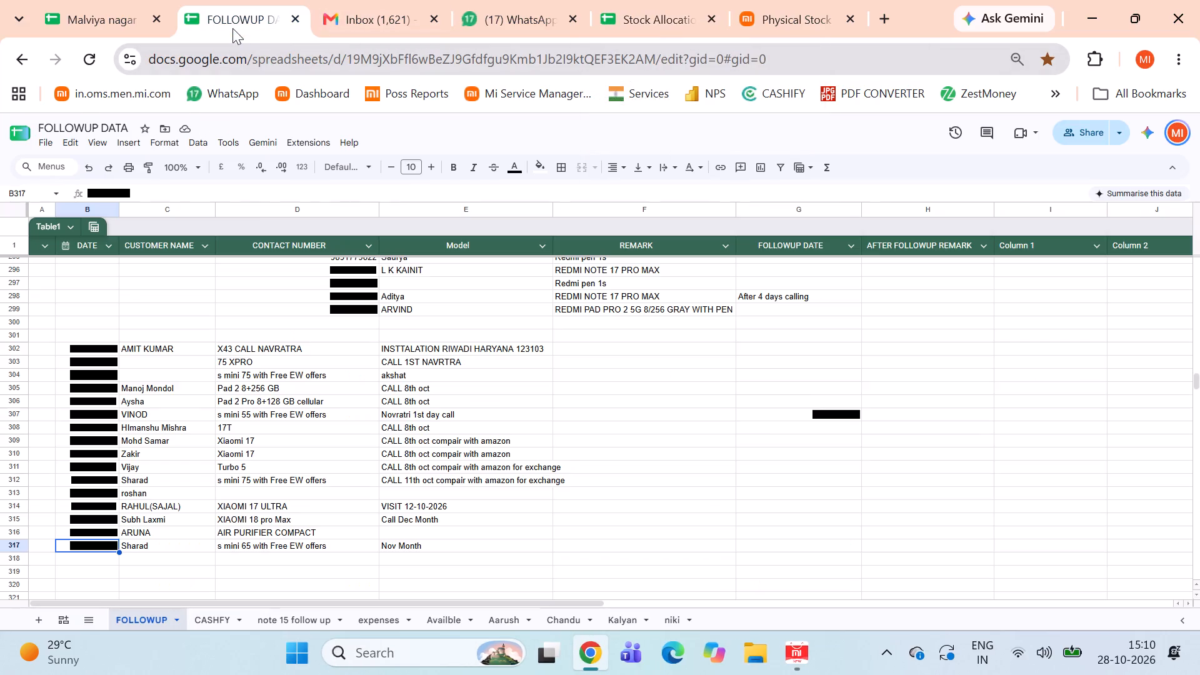
pyautogui.click(109, 21)
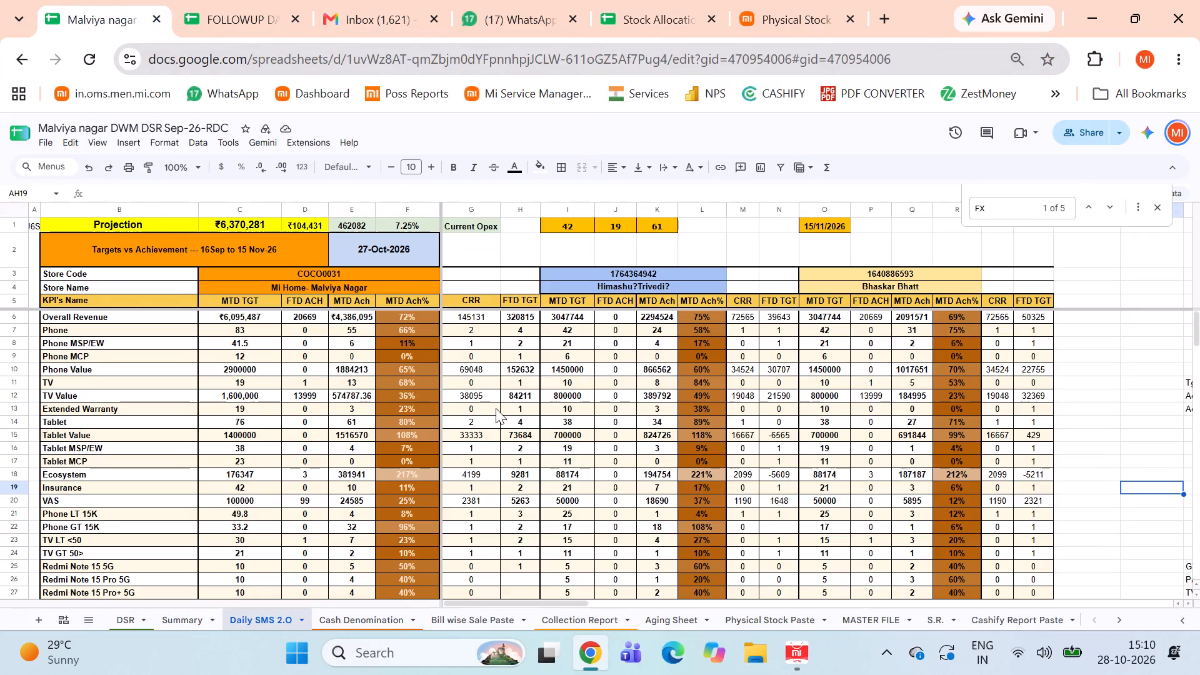
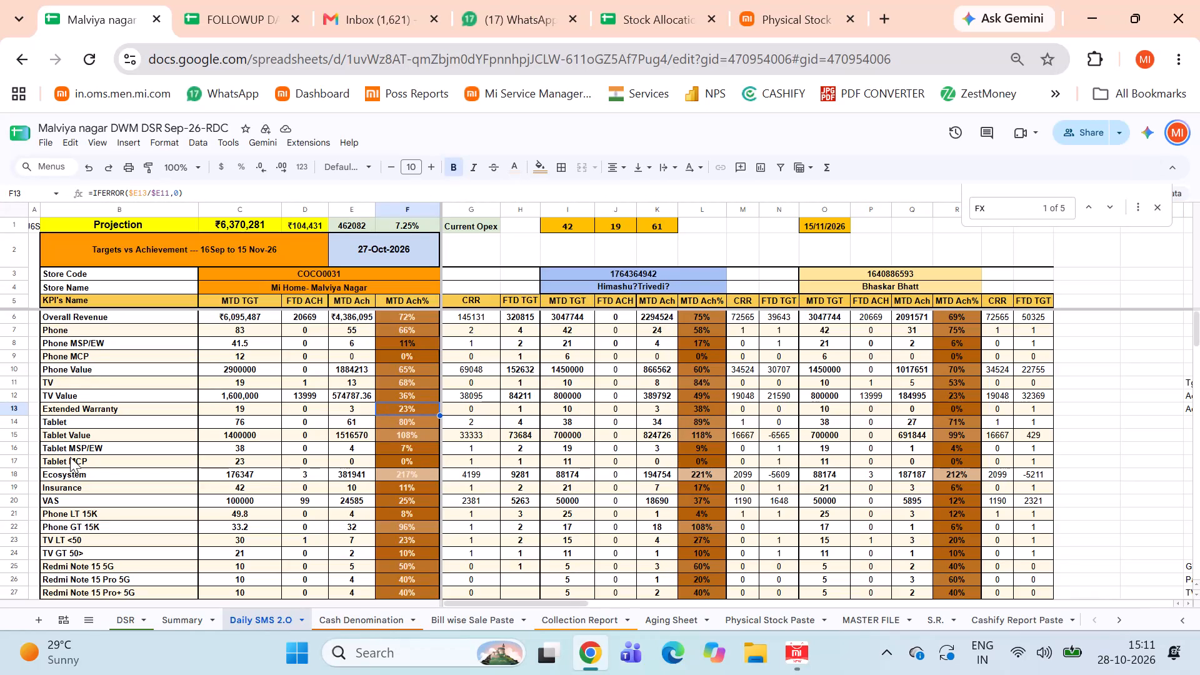
# Review the store and staff KPI targets and achievements in the Daily SMS 2.O sheet, from Phone down to Walkin.
pyautogui.scroll(-3, 70, 457)
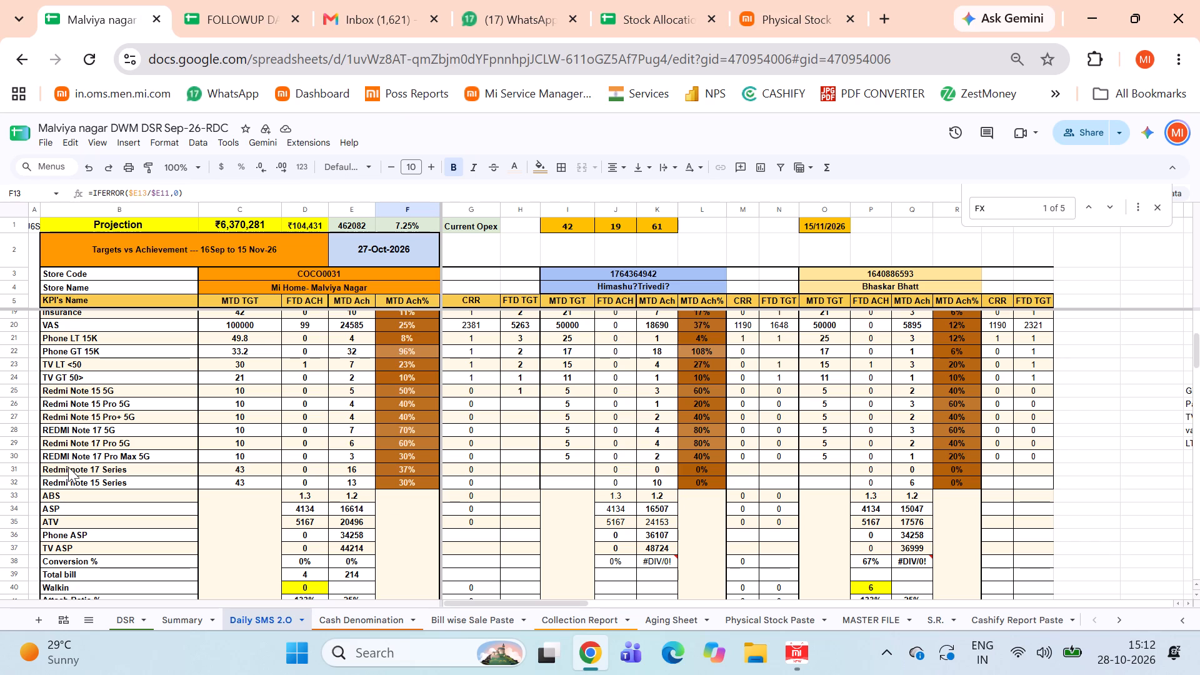
pyautogui.scroll(1, 166, 426)
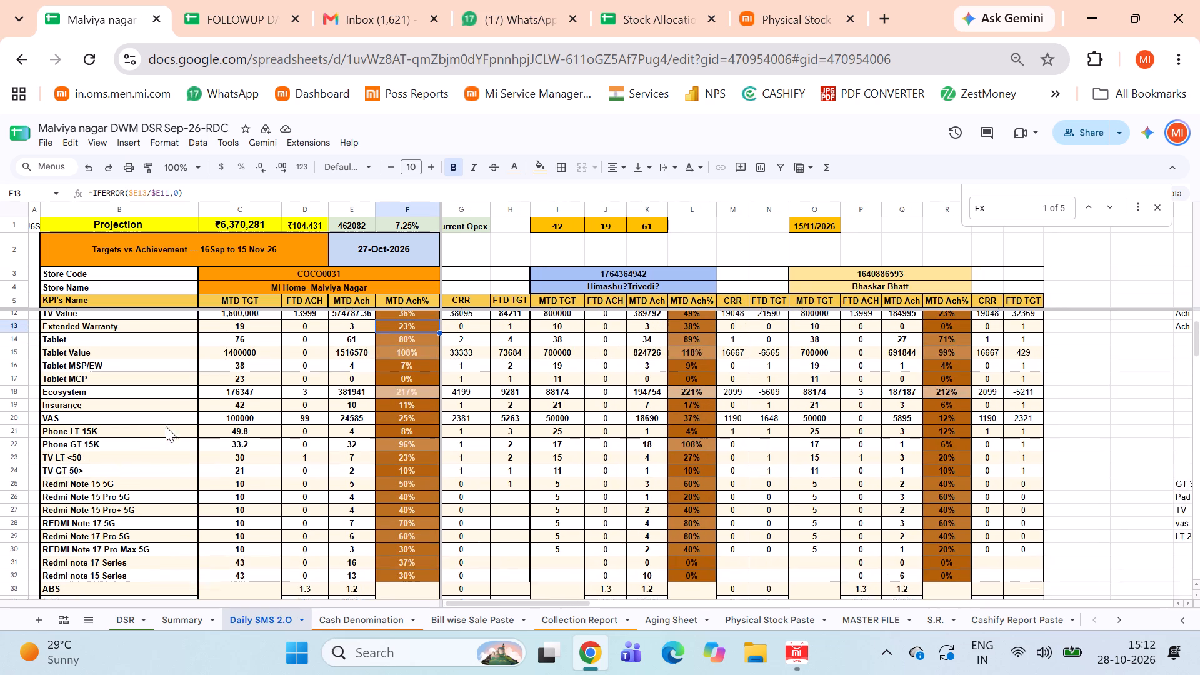
pyautogui.scroll(1, 166, 426)
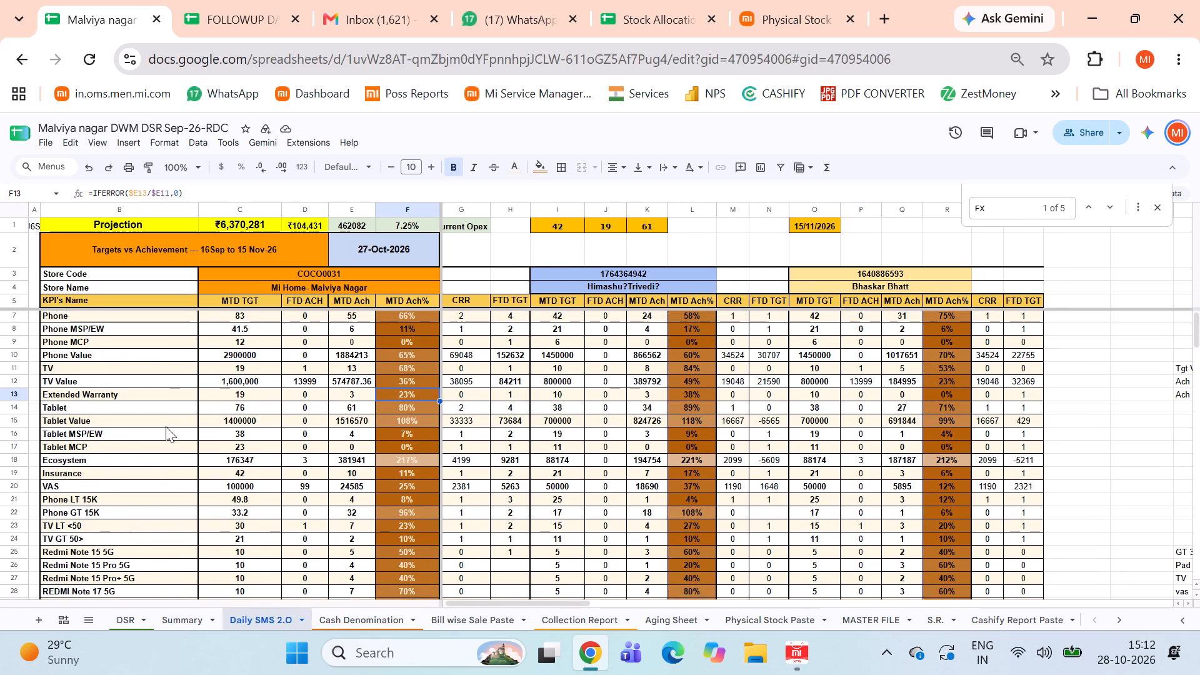
pyautogui.scroll(-1, 166, 426)
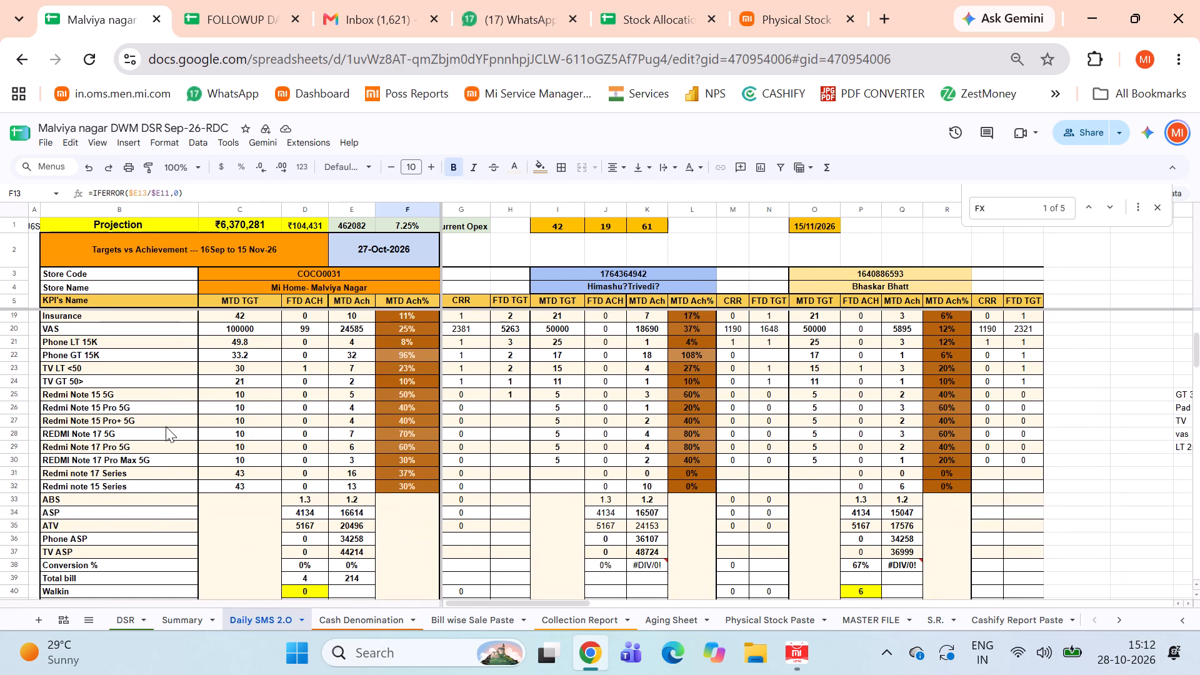
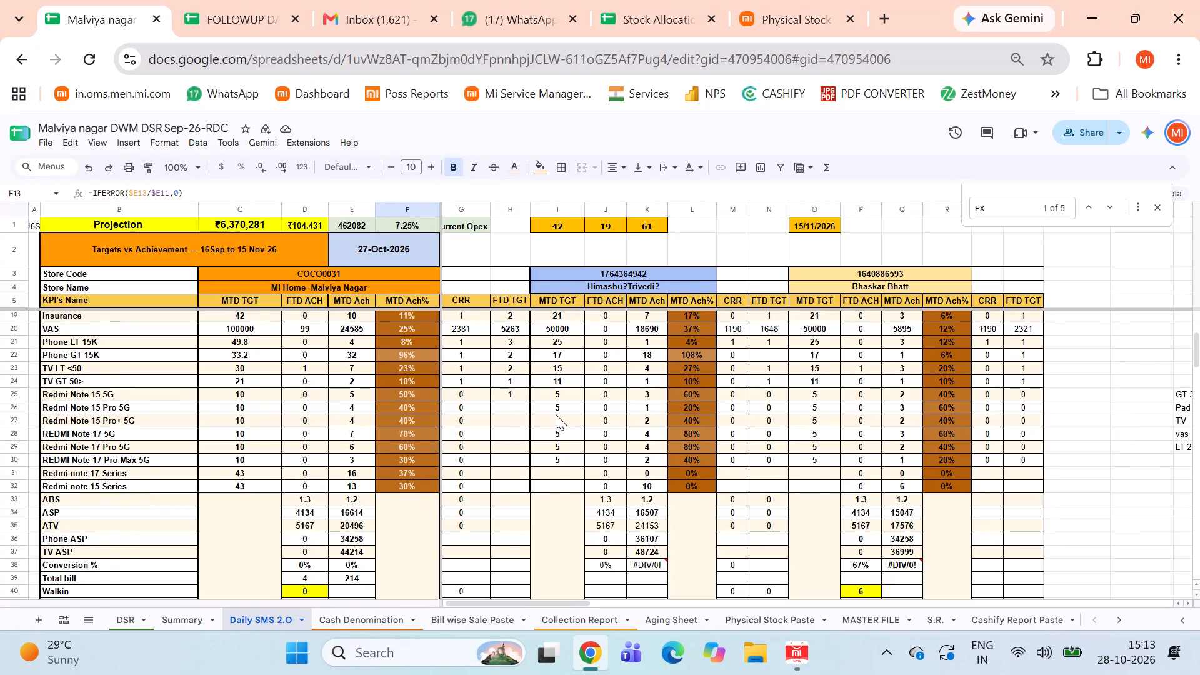
# Examine the store target summary, the walk-in and survey tables, and the VAS category wise section of the Daily SMS 2.O sheet.
pyautogui.scroll(7, 556, 414)
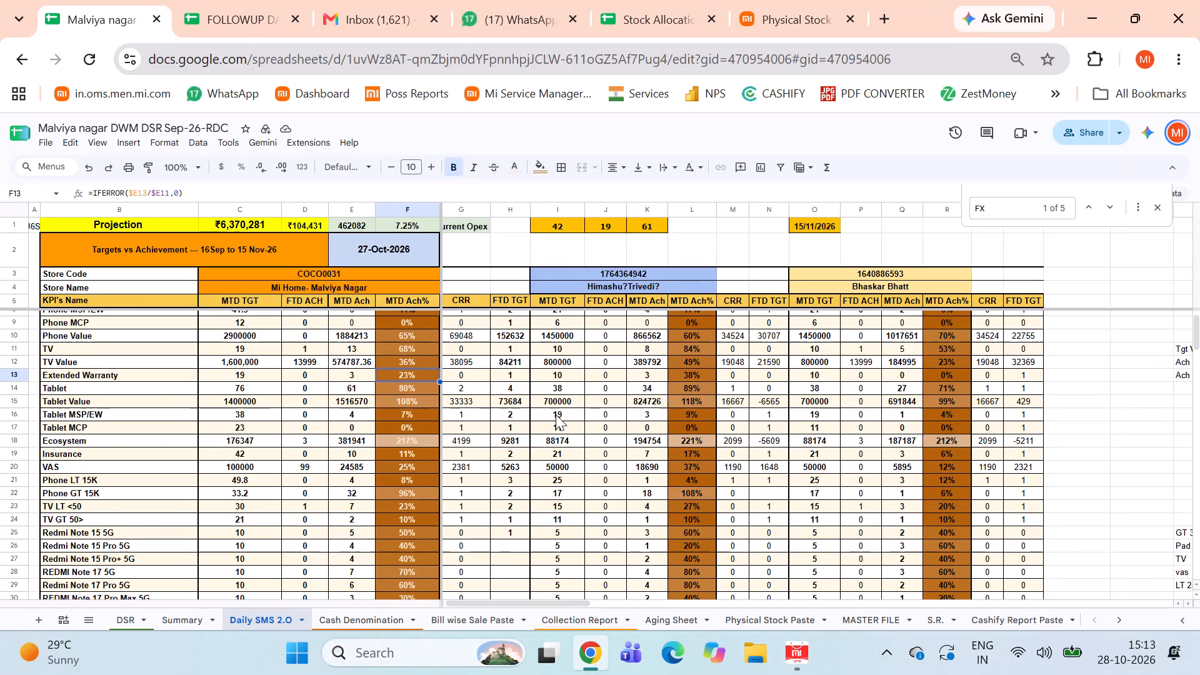
pyautogui.hscroll(6, 556, 414)
pyautogui.hscroll(-4, 556, 414)
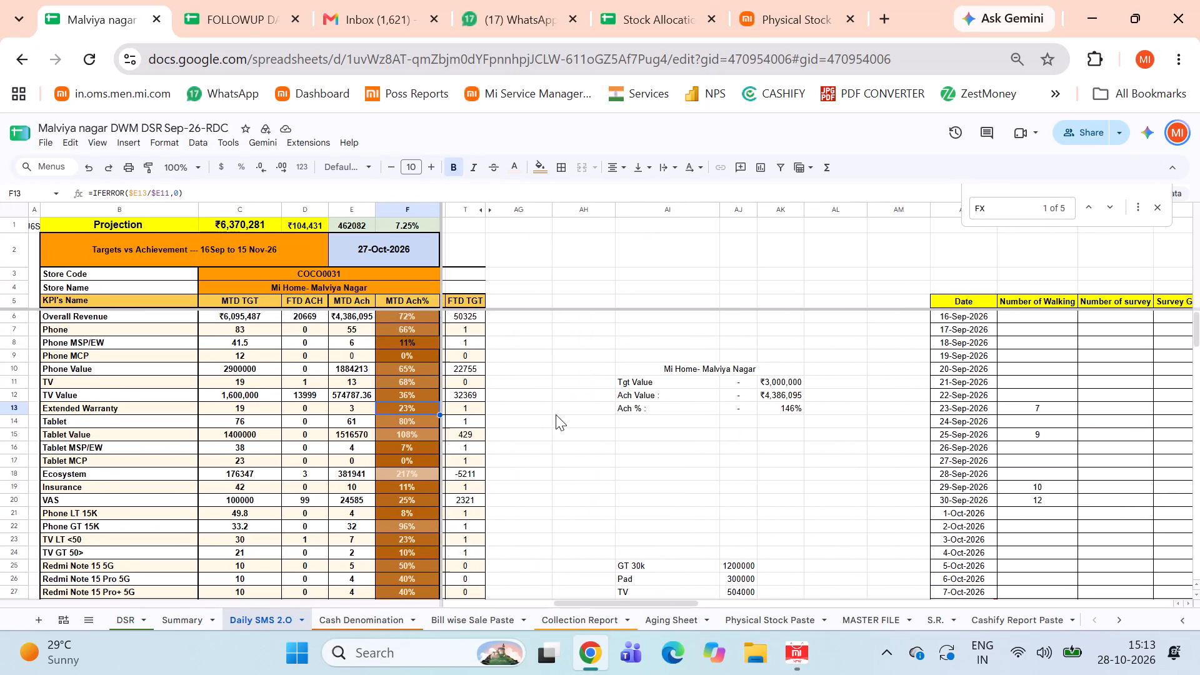
pyautogui.hscroll(1, 556, 414)
pyautogui.scroll(-2, 556, 414)
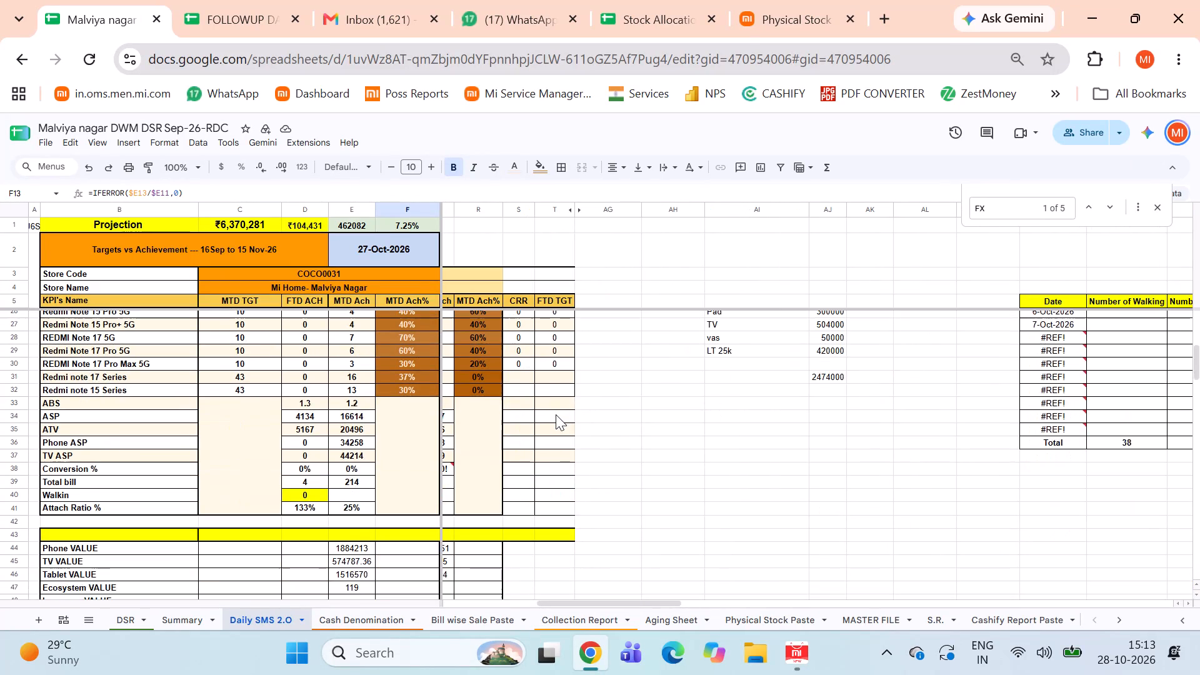
pyautogui.scroll(-2, 556, 414)
pyautogui.hscroll(-3, 556, 414)
pyautogui.scroll(-1, 556, 414)
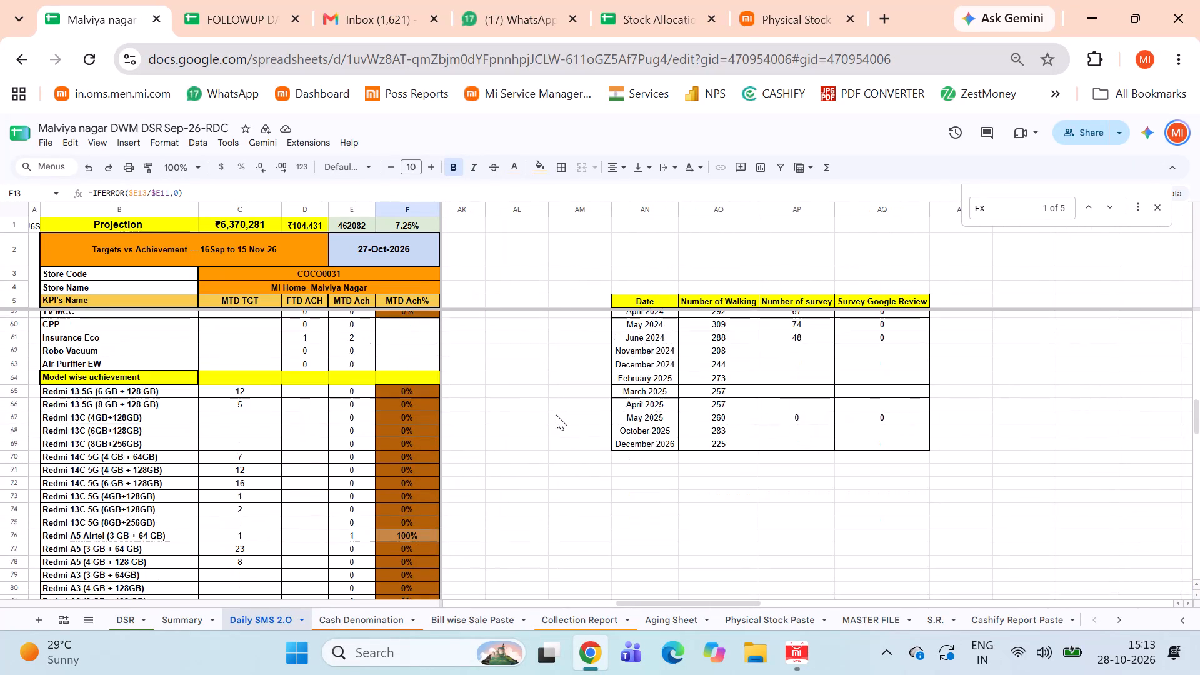
pyautogui.scroll(-3, 556, 414)
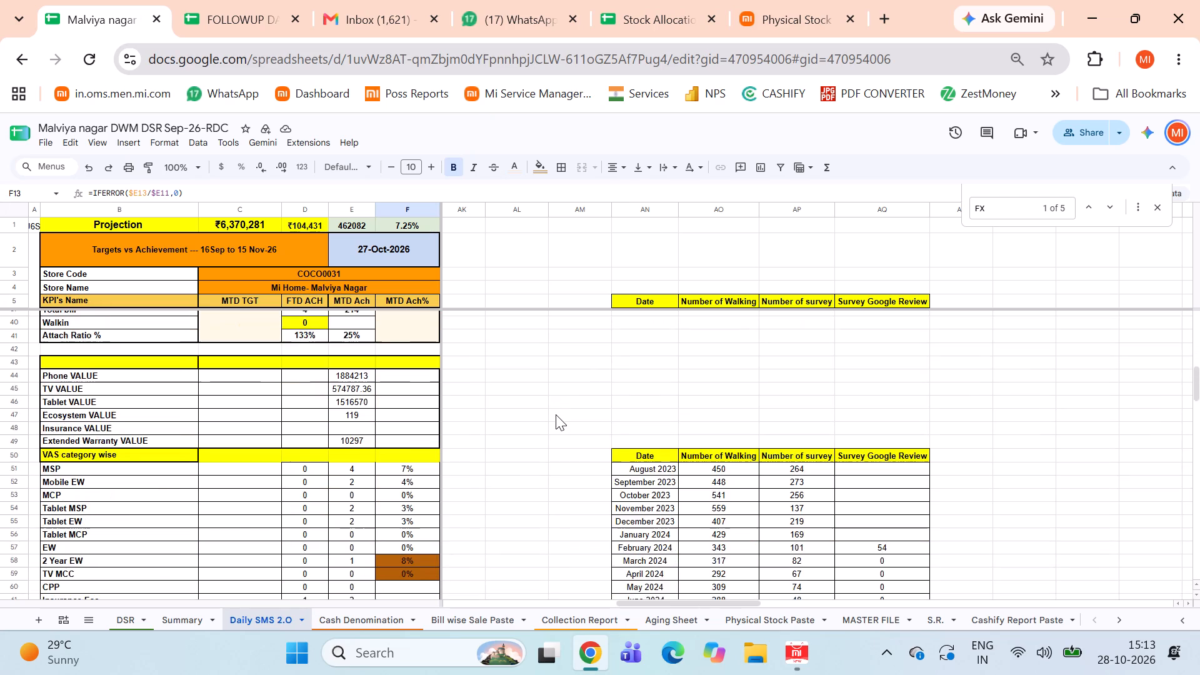
pyautogui.scroll(-1, 556, 414)
pyautogui.scroll(1, 556, 414)
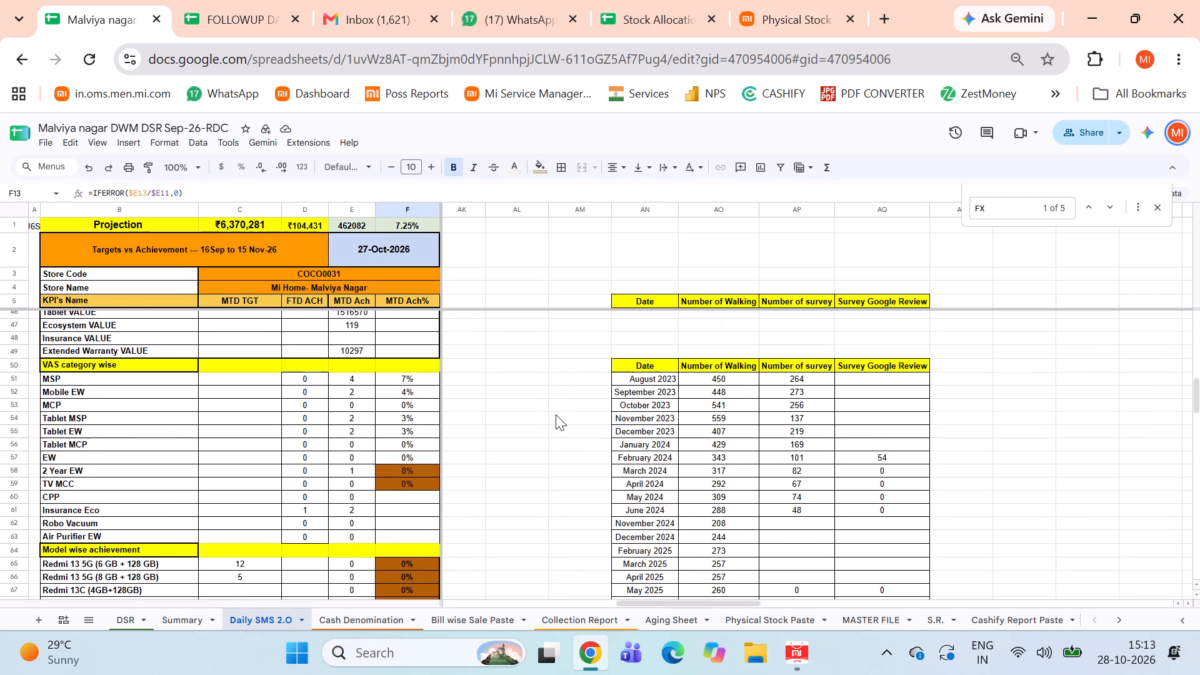
# Review the model wise, TV and Ecosystem achievement sections and the UPT, ASP and ATV definitions, returning to the staff KPI columns.
pyautogui.scroll(-5, 556, 414)
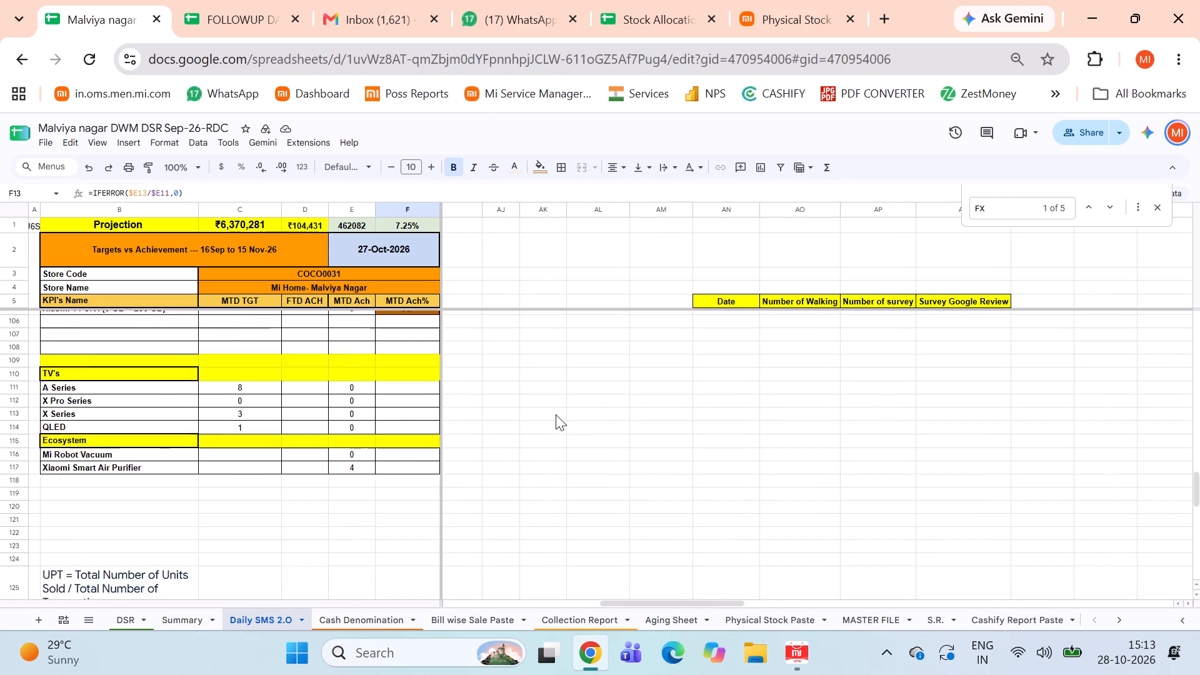
pyautogui.scroll(-2, 556, 414)
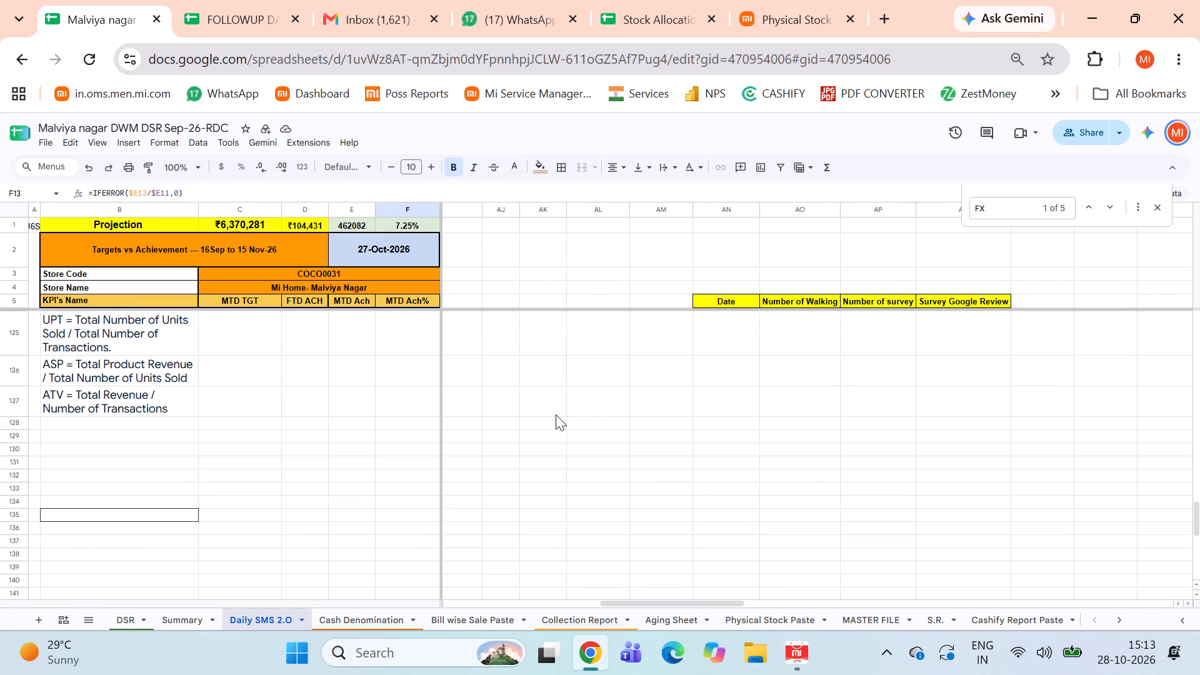
pyautogui.scroll(6, 556, 414)
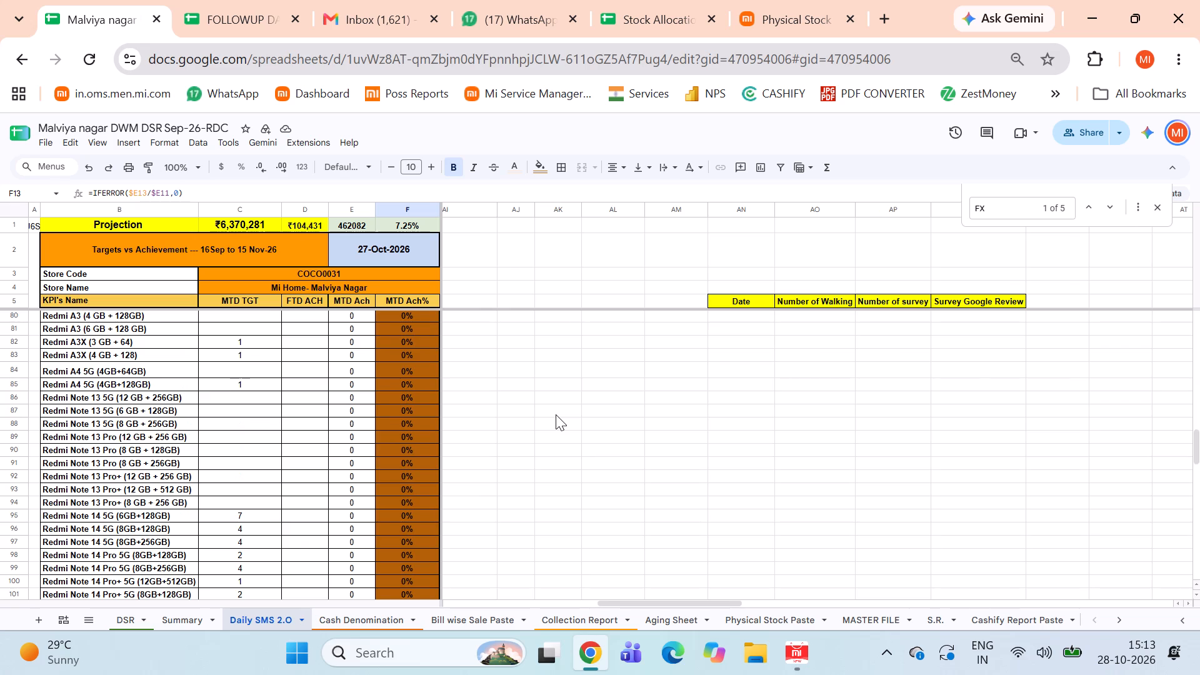
pyautogui.scroll(13, 556, 414)
pyautogui.hscroll(9, 556, 414)
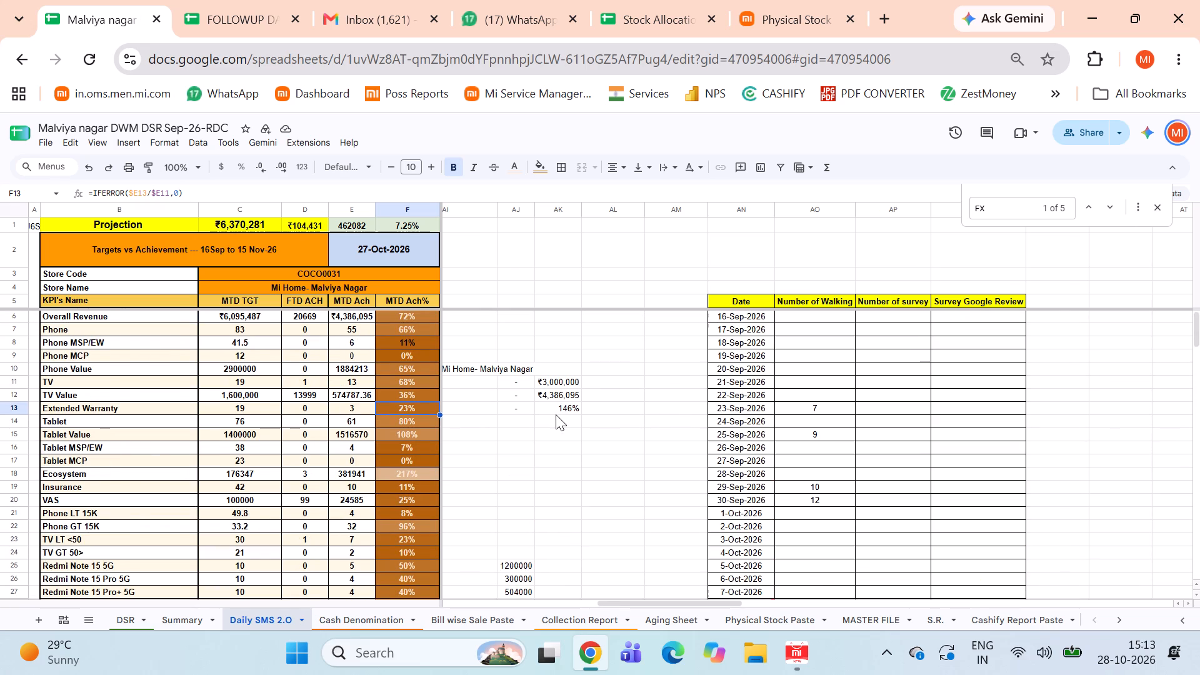
pyautogui.hscroll(17, 556, 414)
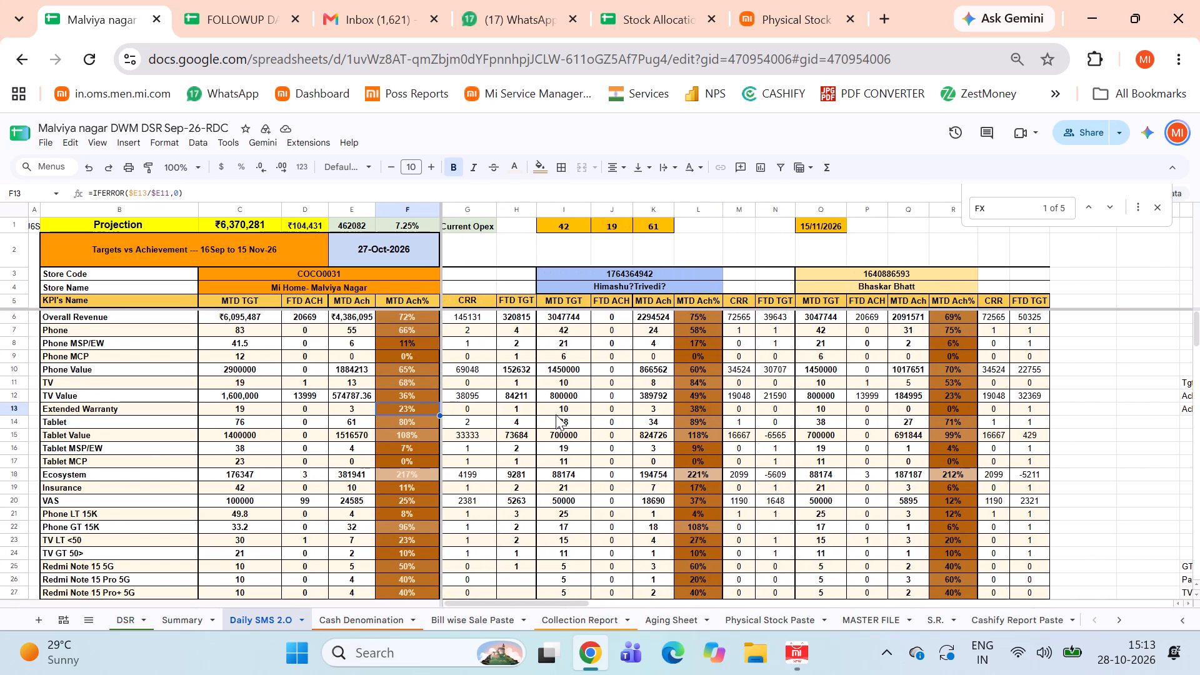
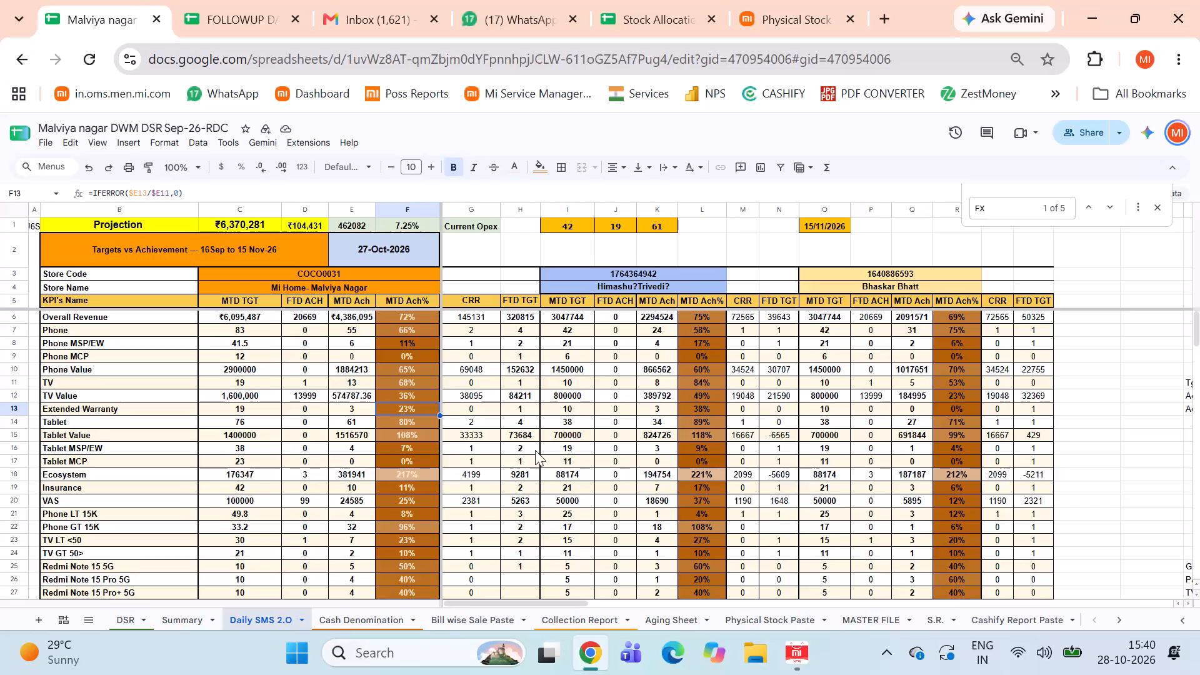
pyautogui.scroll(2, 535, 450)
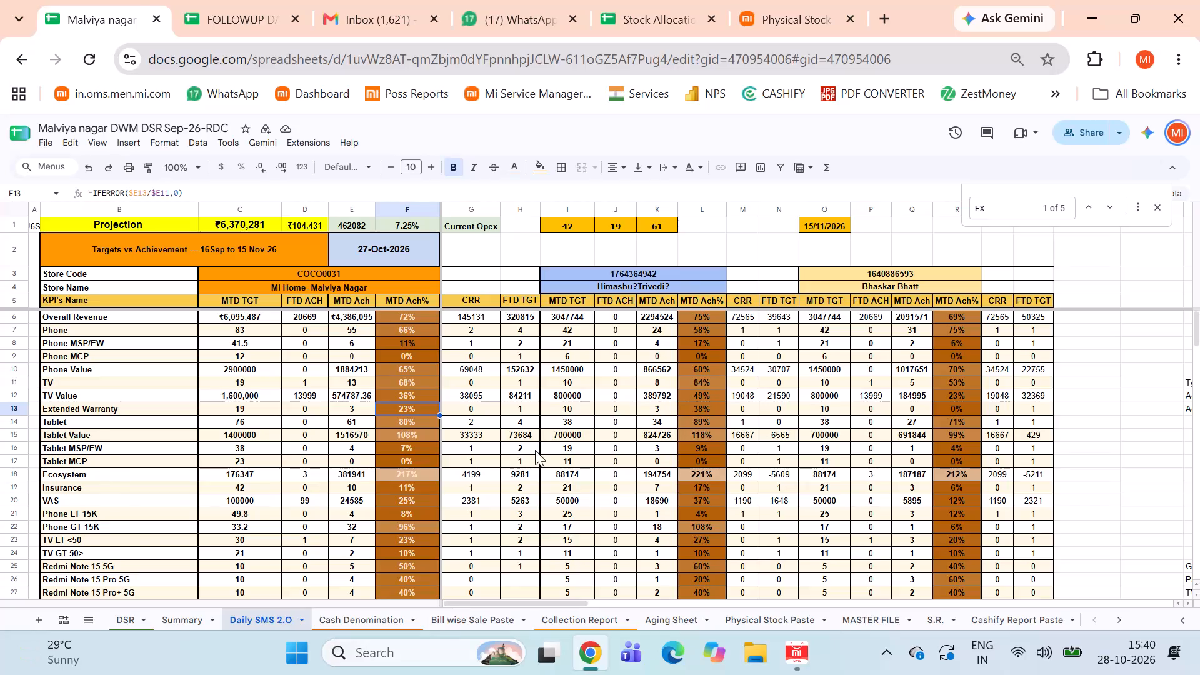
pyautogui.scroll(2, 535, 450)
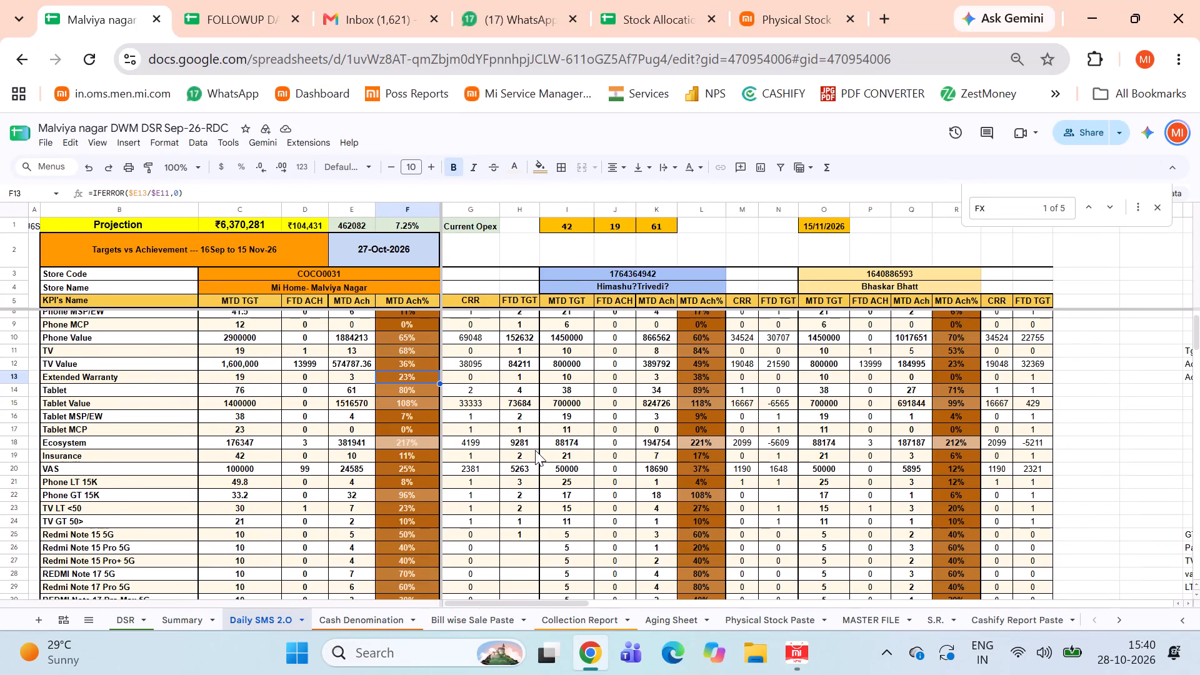